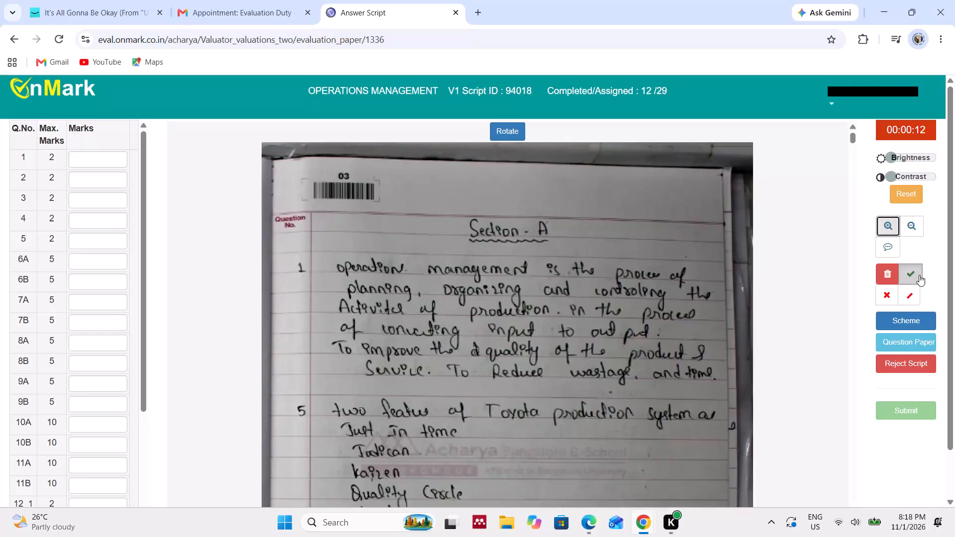
Place a tick on the question 1 answer on page 03 and award question 1 2 marks.
click(917, 273)
click(430, 258)
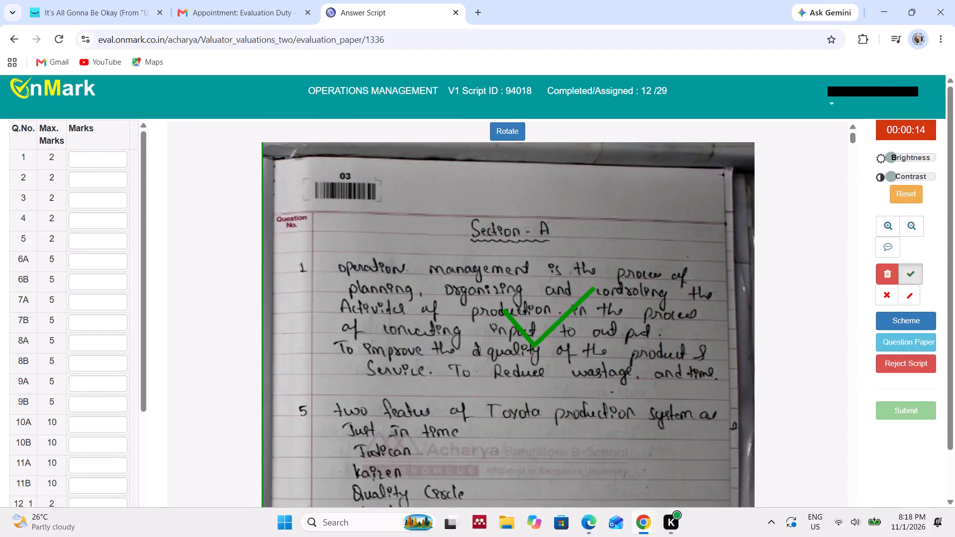
click(80, 166)
key(2)
Read the question 5 answer on page 03 and award it 2 marks.
scroll(225, 247, down, 2)
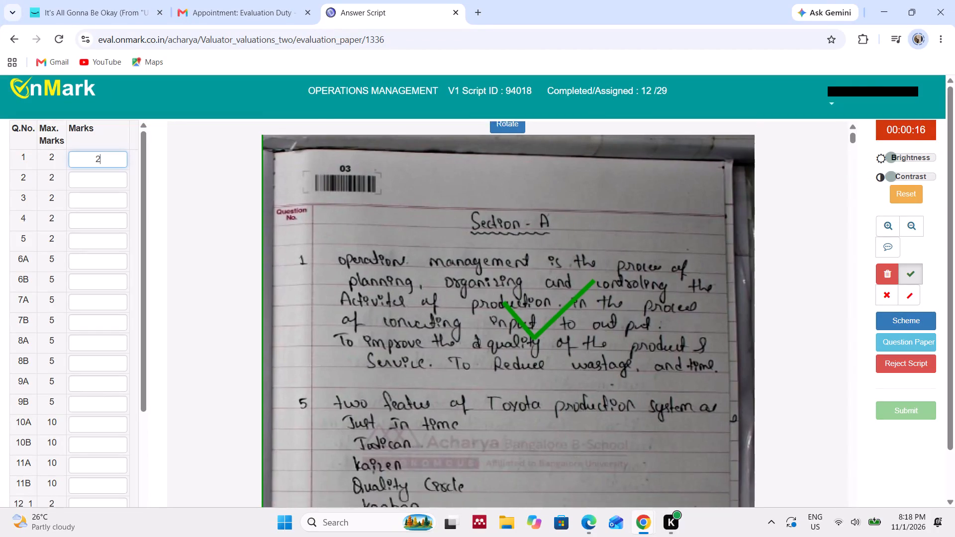
scroll(237, 259, down, 2)
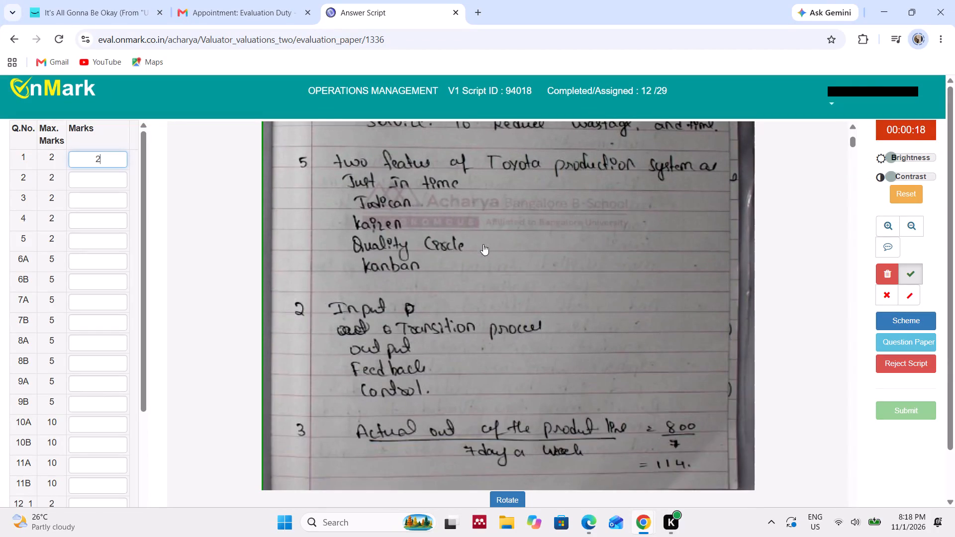
click(107, 241)
key(2)
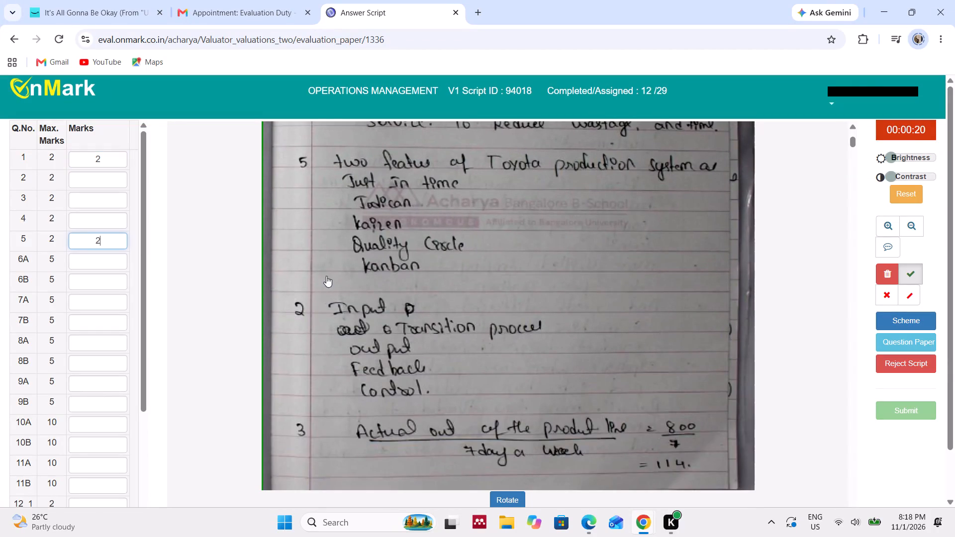
Check the question 3 answer at the bottom of page 03 and award it 0 marks.
scroll(327, 277, down, 2)
scroll(449, 267, up, 6)
scroll(445, 371, down, 5)
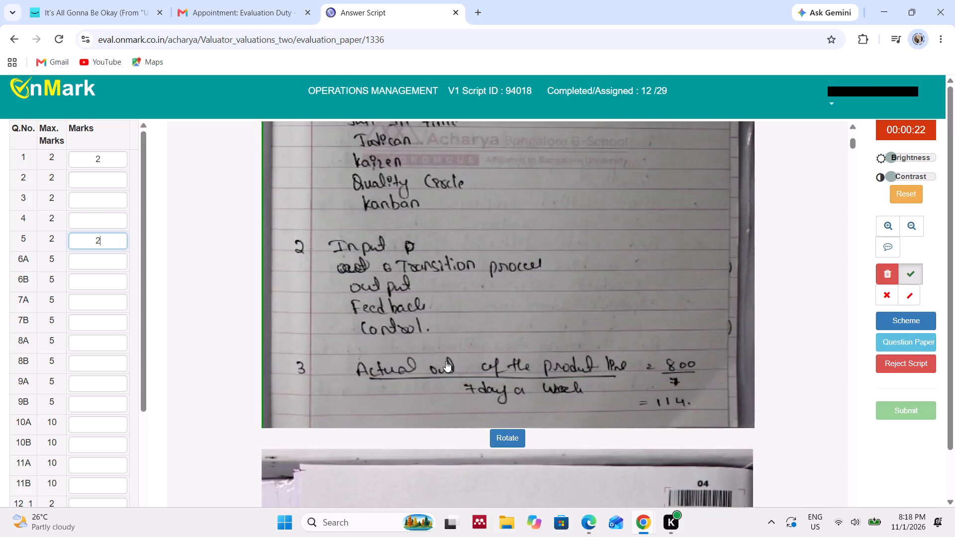
scroll(427, 343, down, 2)
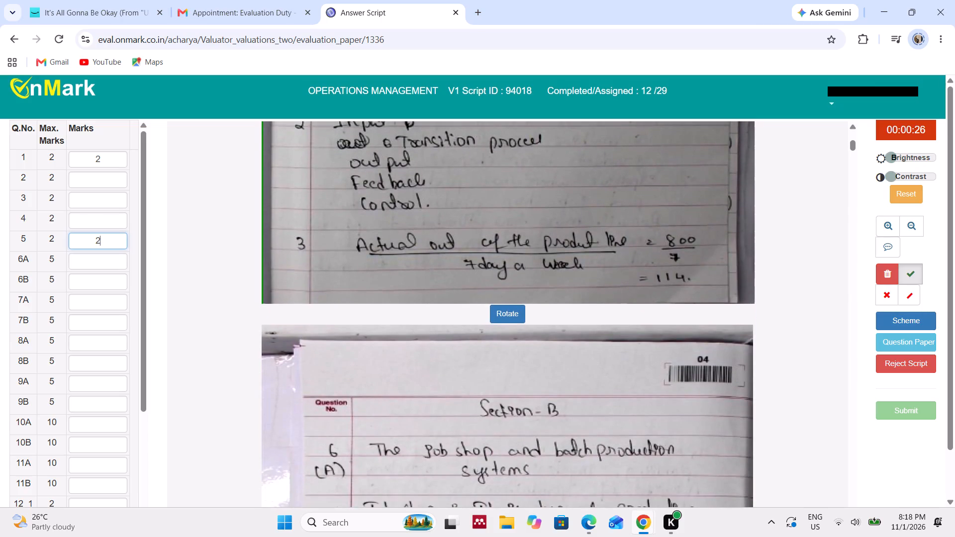
click(76, 197)
key(0)
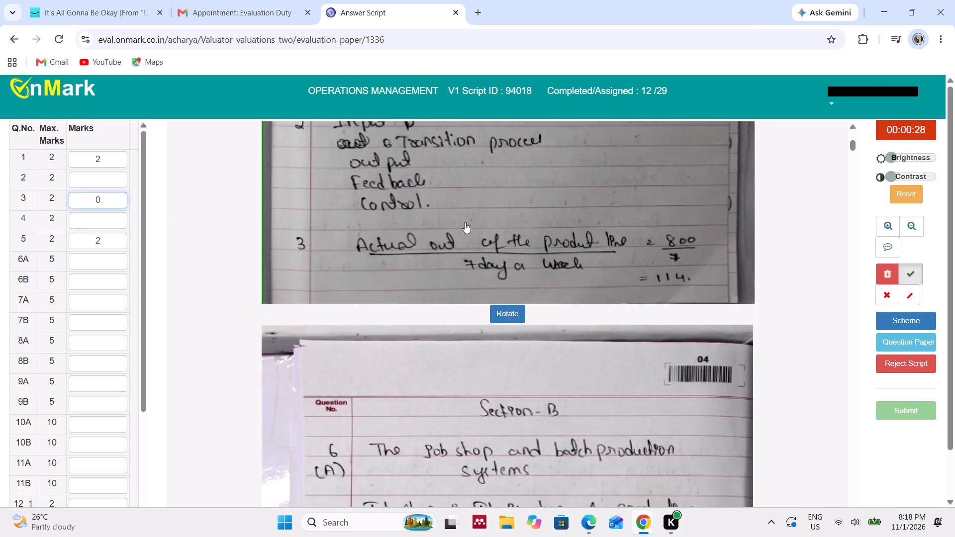
Place a tick on each of pages 04 and 05 of the question 6A answer.
scroll(476, 236, down, 3)
scroll(467, 245, up, 4)
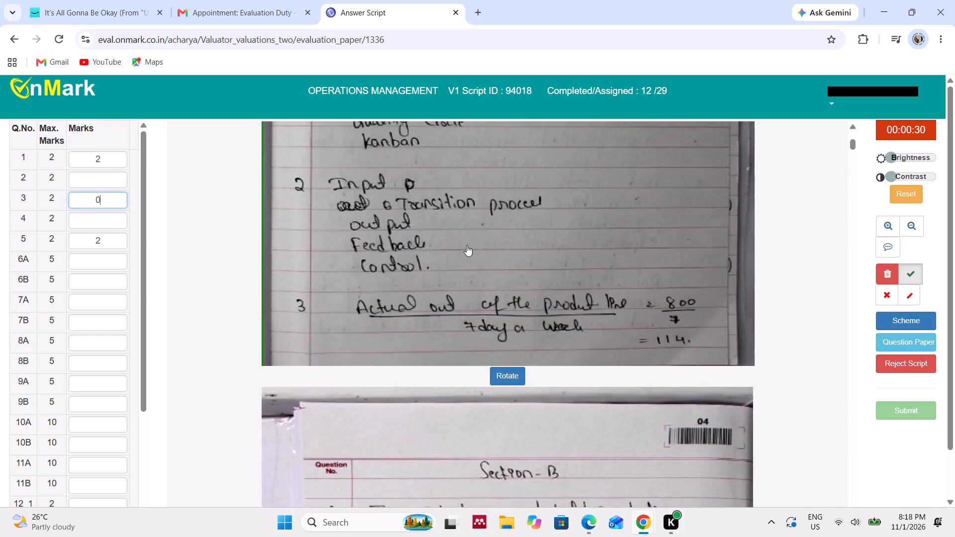
scroll(467, 245, down, 5)
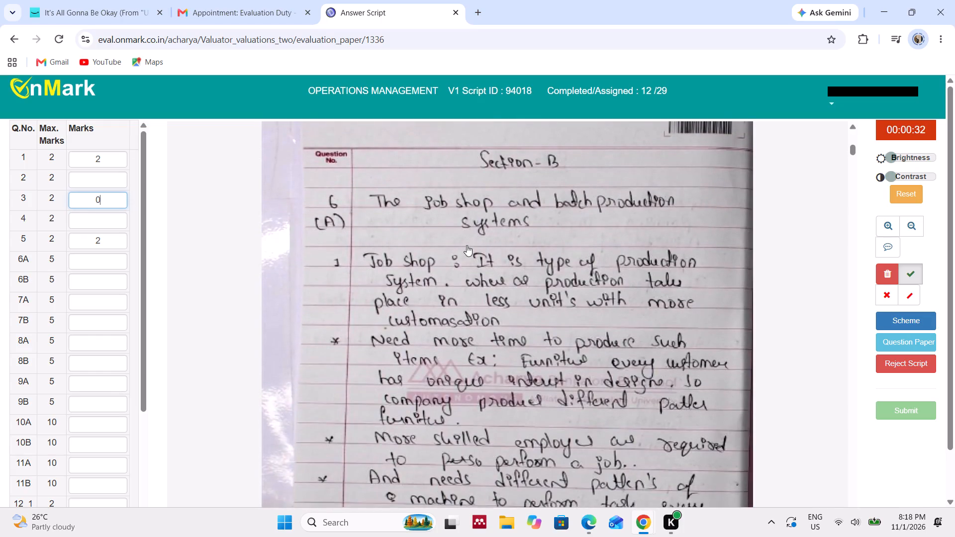
click(877, 296)
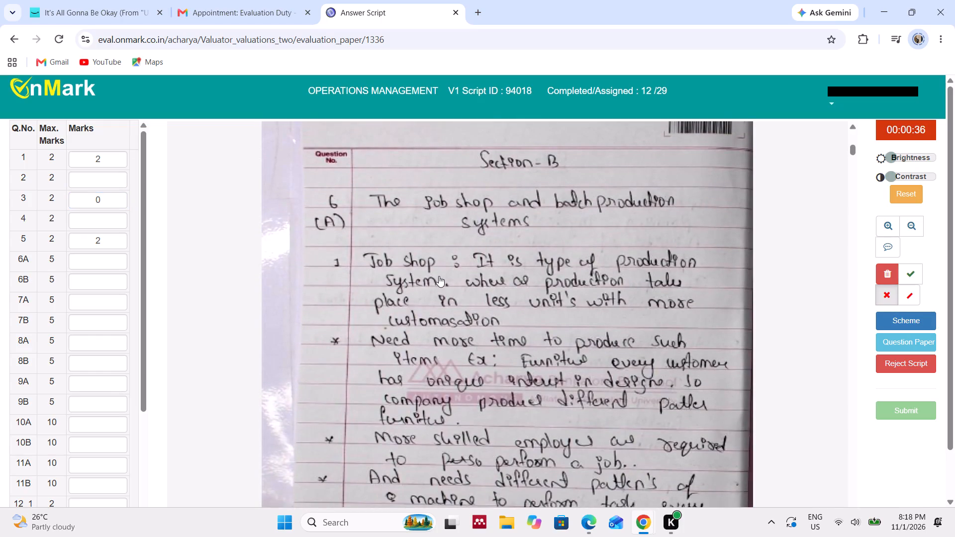
click(911, 274)
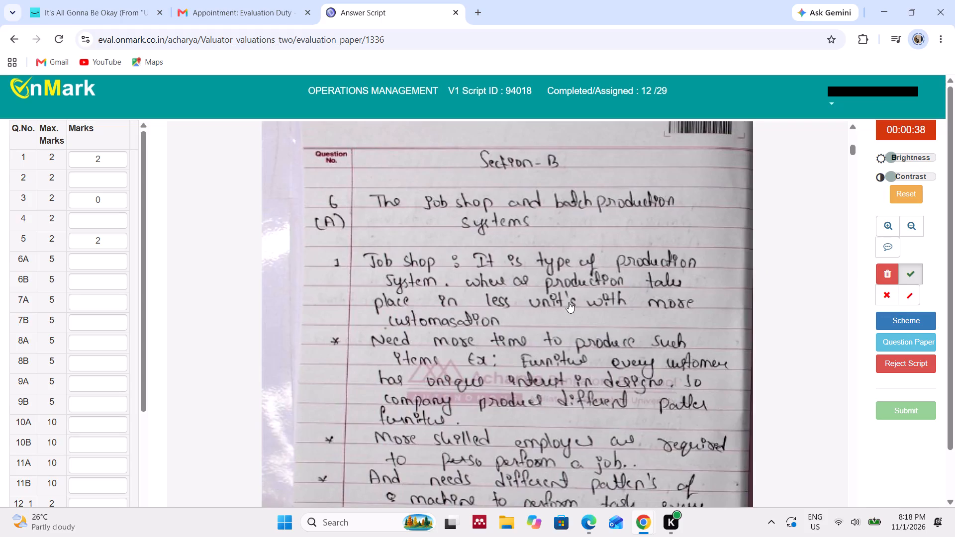
click(398, 294)
scroll(398, 292, down, 5)
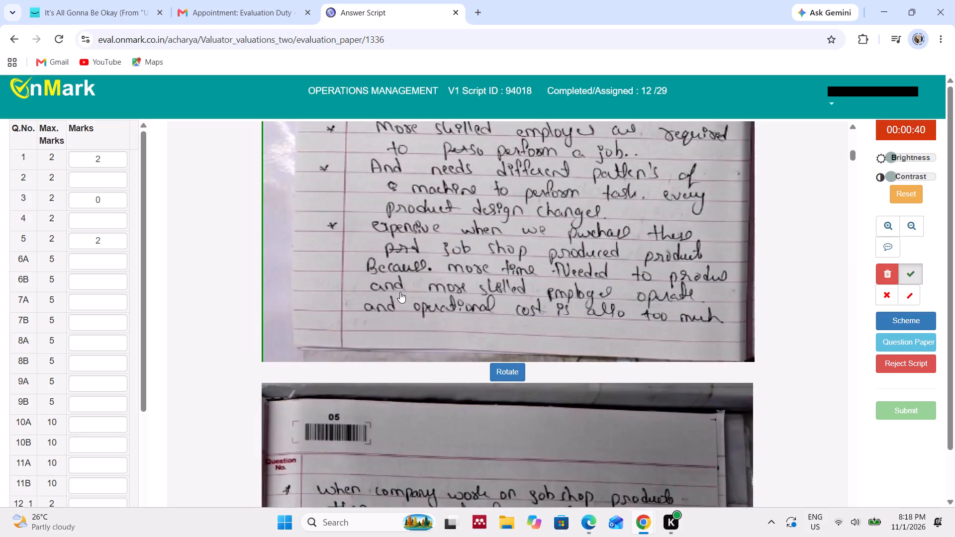
scroll(400, 292, down, 5)
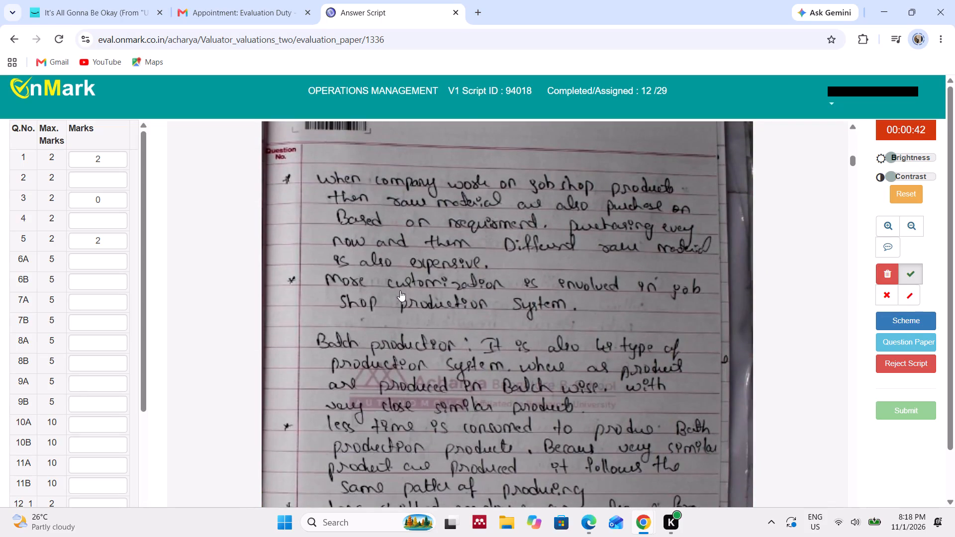
scroll(400, 290, down, 2)
click(396, 230)
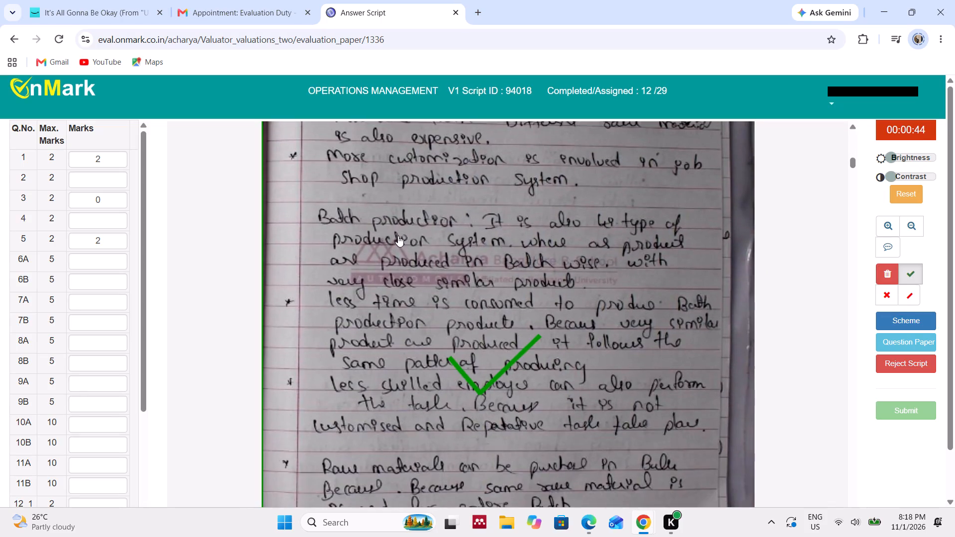
Recheck the job shop and batch production answer and award question 6A 4 marks.
scroll(398, 236, down, 4)
scroll(398, 237, up, 10)
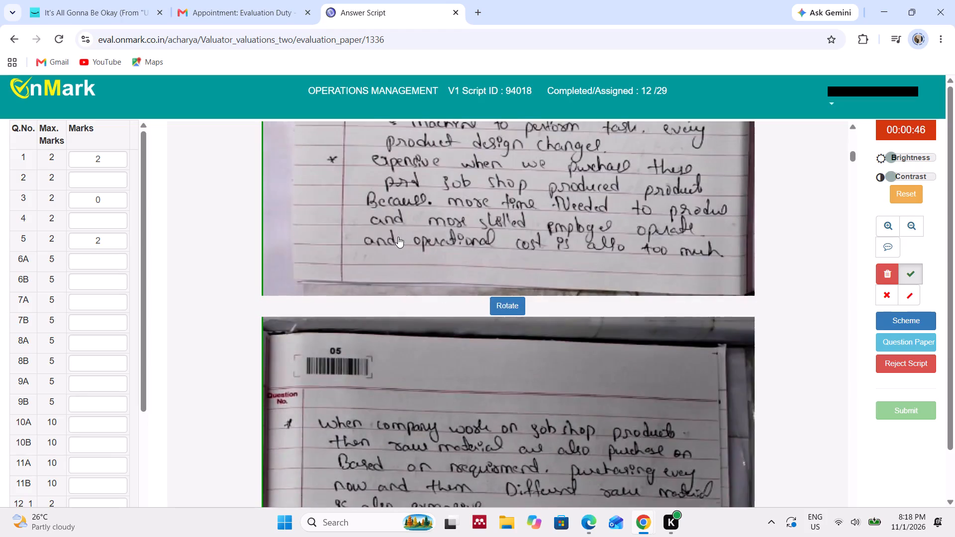
scroll(398, 237, up, 5)
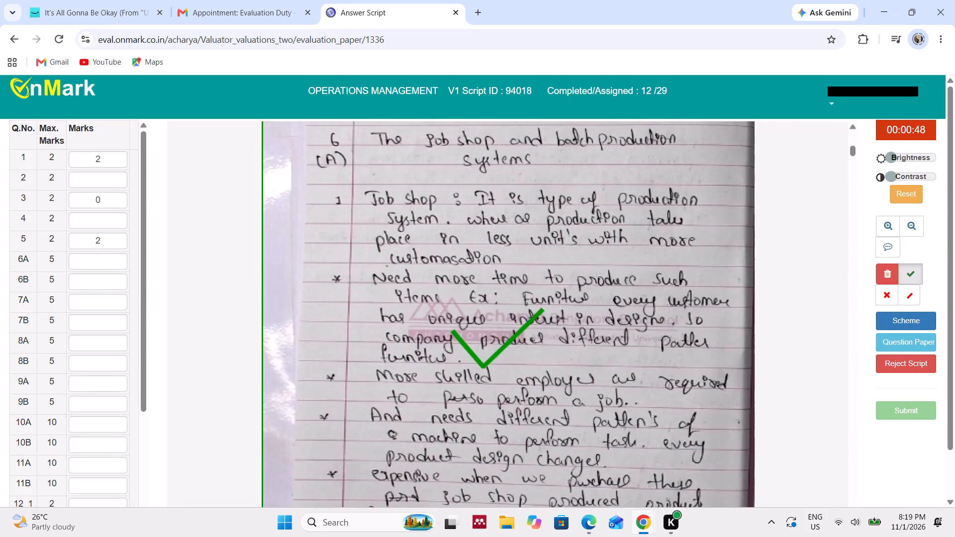
click(102, 264)
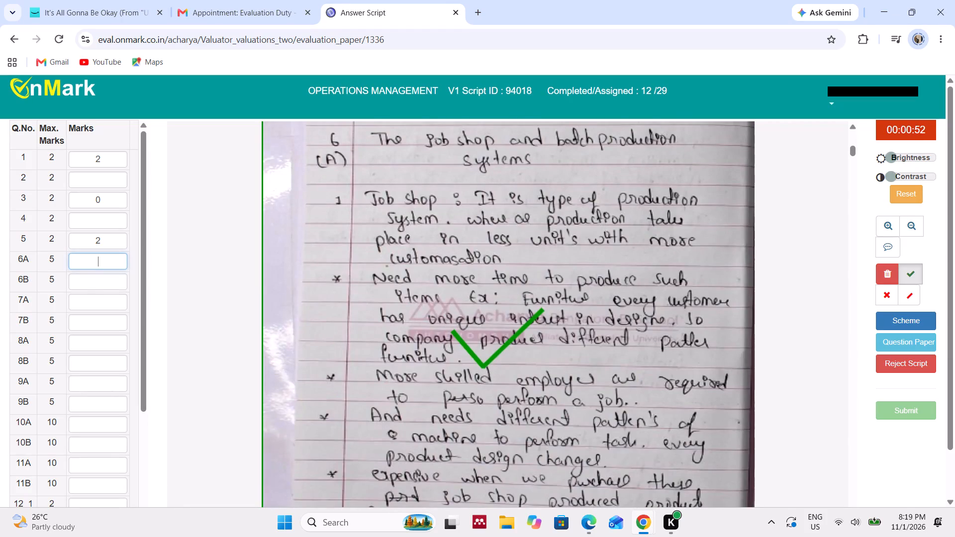
key(4)
Place a tick on each of answer pages 06, 07 and 08, covering the flexible manufacturing system answer.
scroll(300, 290, down, 18)
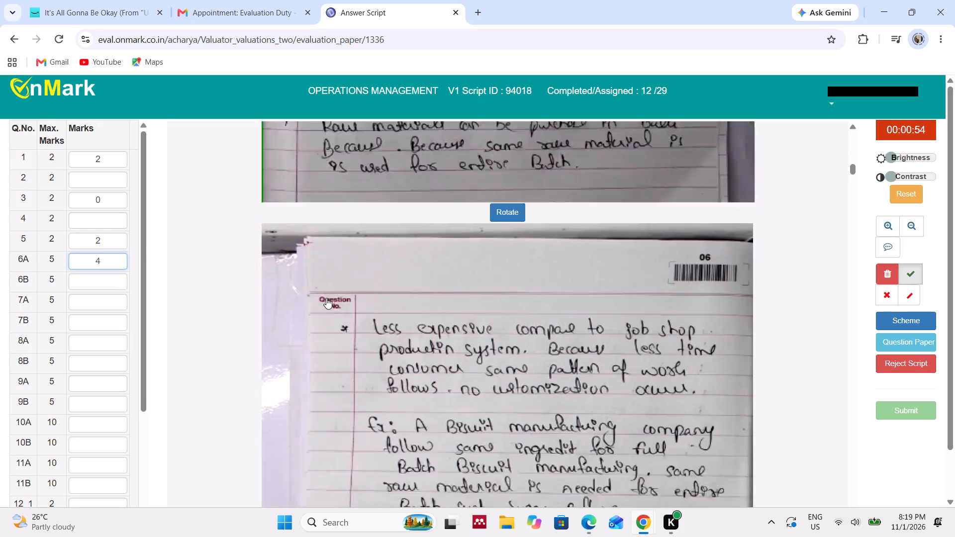
click(332, 290)
scroll(332, 290, down, 5)
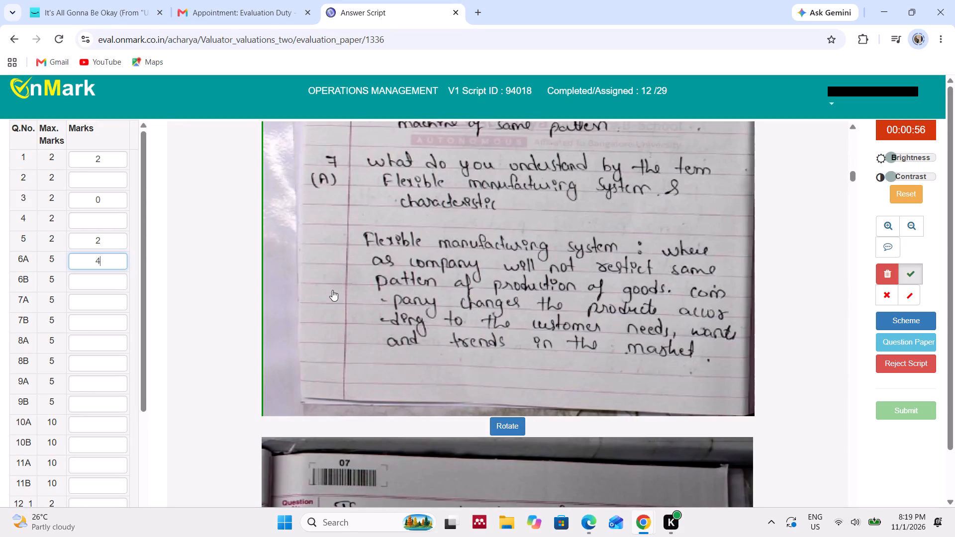
scroll(335, 287, down, 3)
click(335, 287)
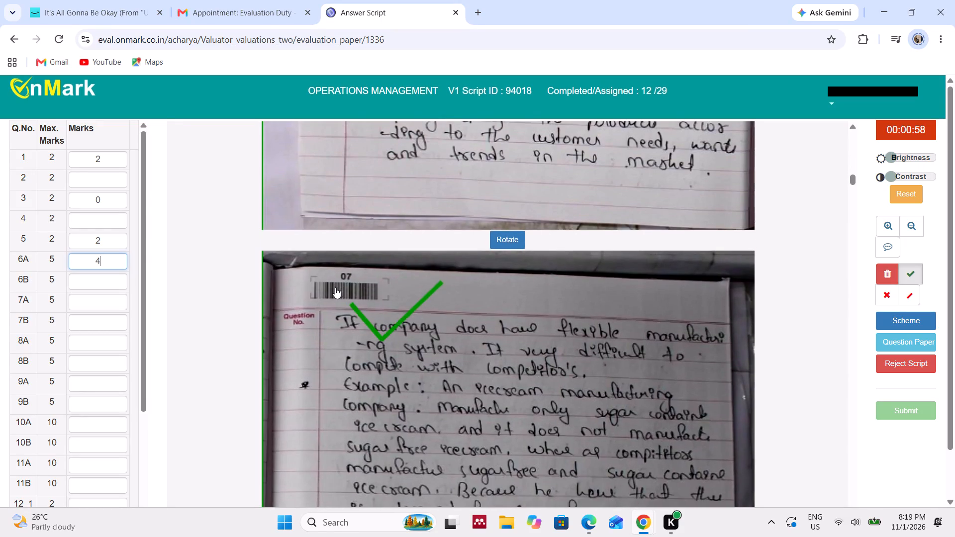
scroll(335, 287, down, 10)
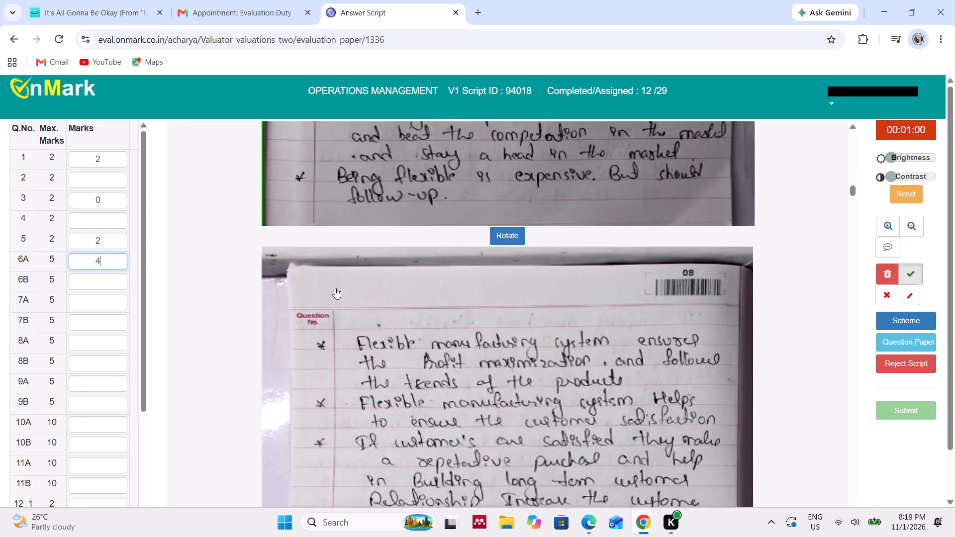
click(335, 288)
Recheck the flexible manufacturing system answer and enter 3 marks for question 7B.
scroll(335, 288, down, 6)
scroll(335, 288, up, 17)
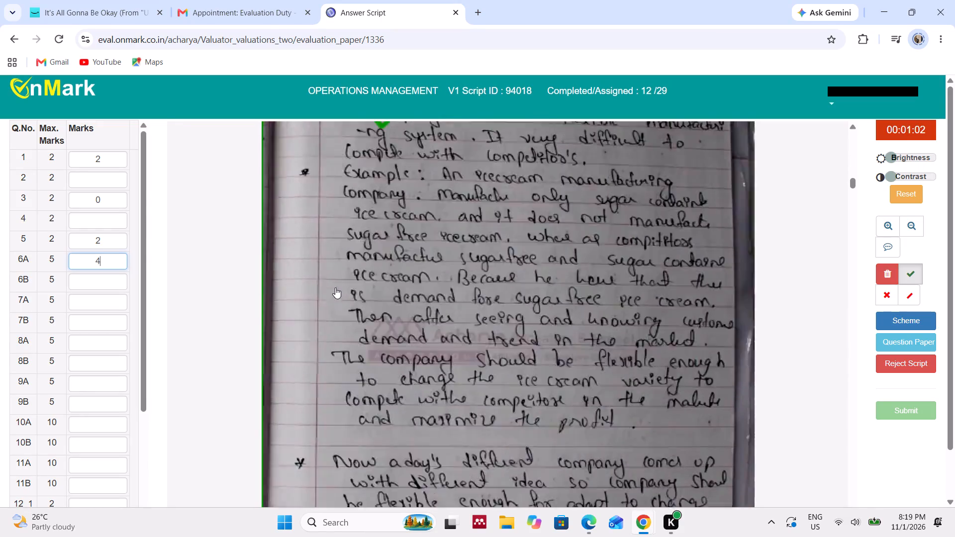
click(97, 331)
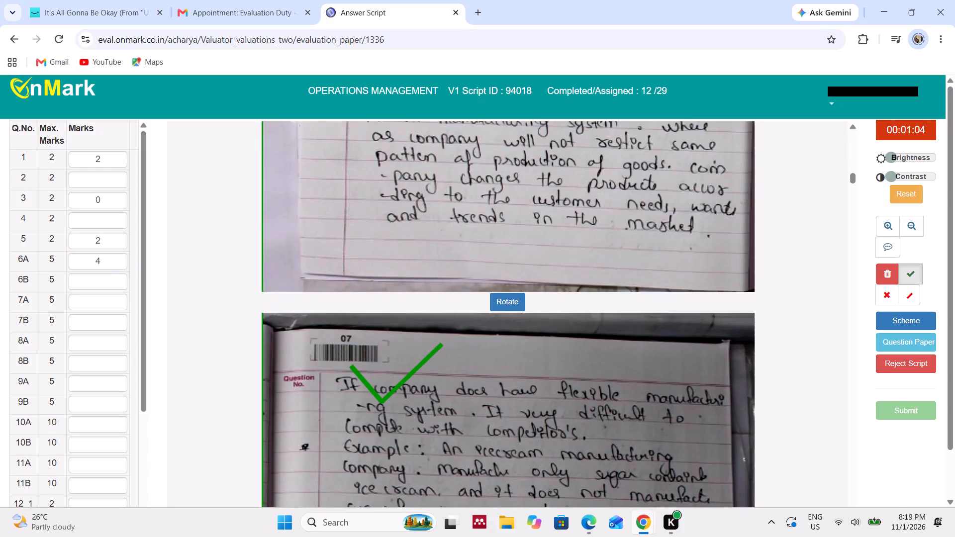
click(98, 327)
key(3)
Place a tick on the question 9B zero defect answer on page 08 and another on page 09.
scroll(252, 285, down, 10)
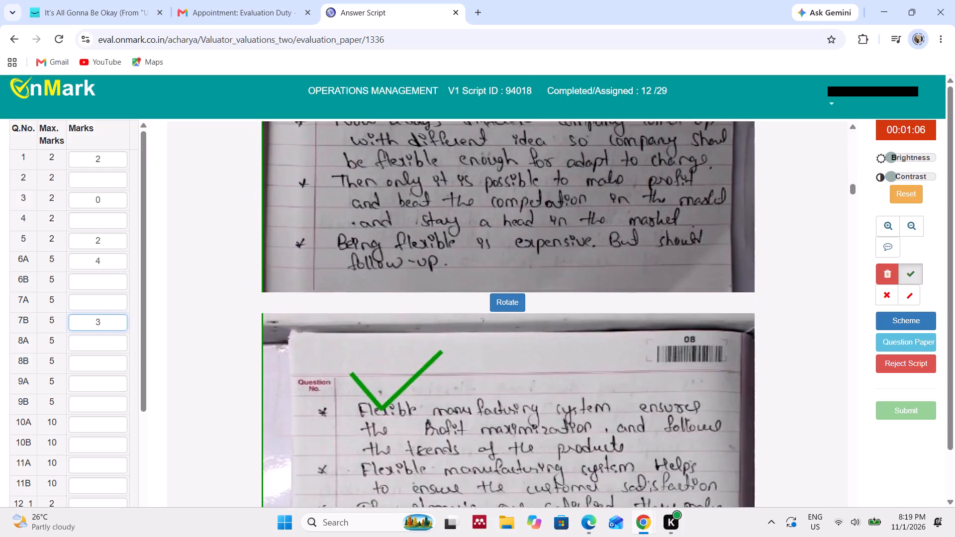
scroll(379, 288, down, 9)
scroll(379, 288, up, 3)
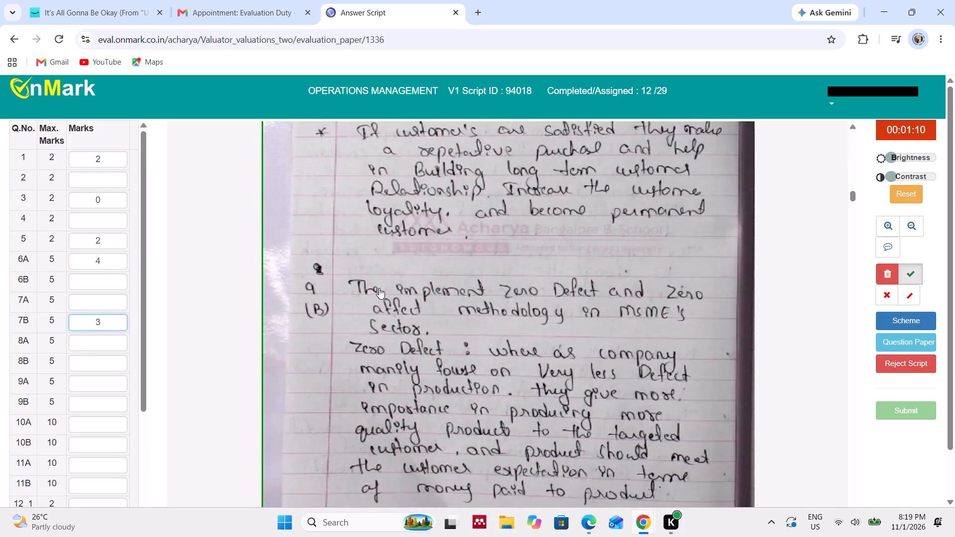
scroll(379, 288, down, 4)
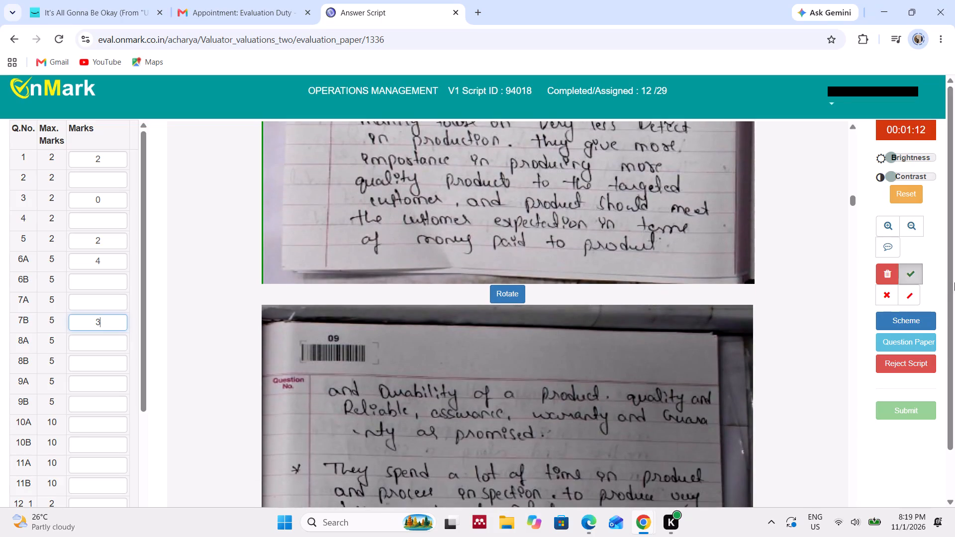
click(913, 270)
scroll(587, 279, up, 5)
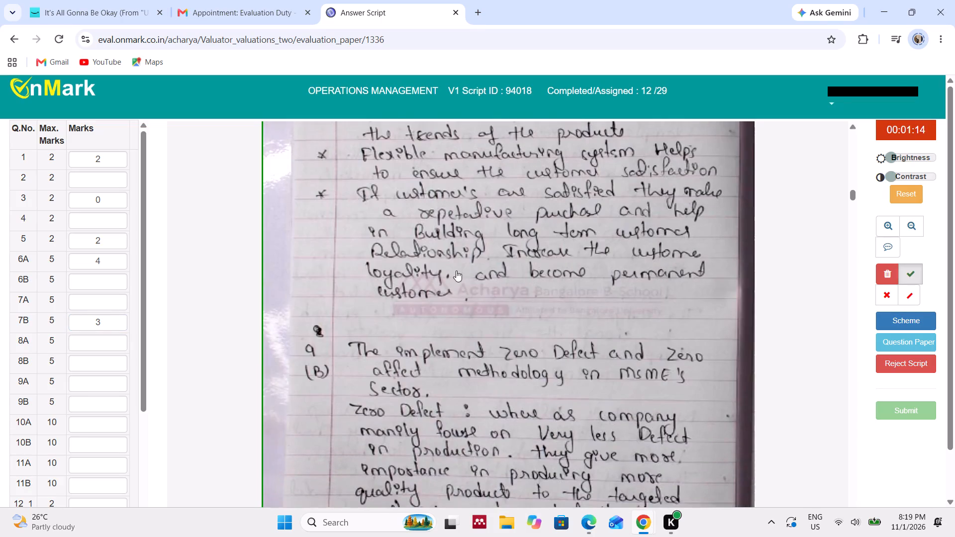
click(410, 365)
scroll(415, 358, down, 6)
click(415, 355)
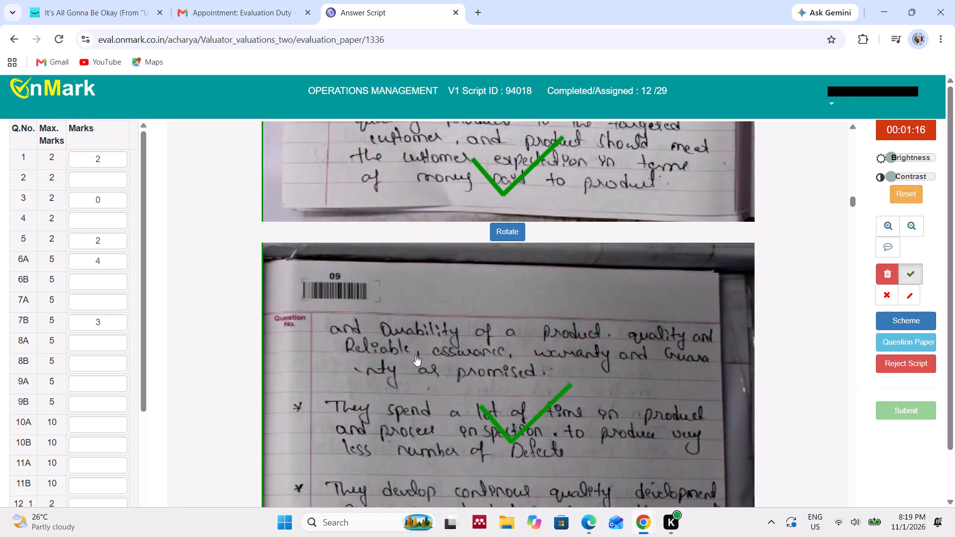
Recheck the zero defect answer and award question 9B 3 marks.
scroll(415, 355, down, 6)
scroll(416, 355, up, 11)
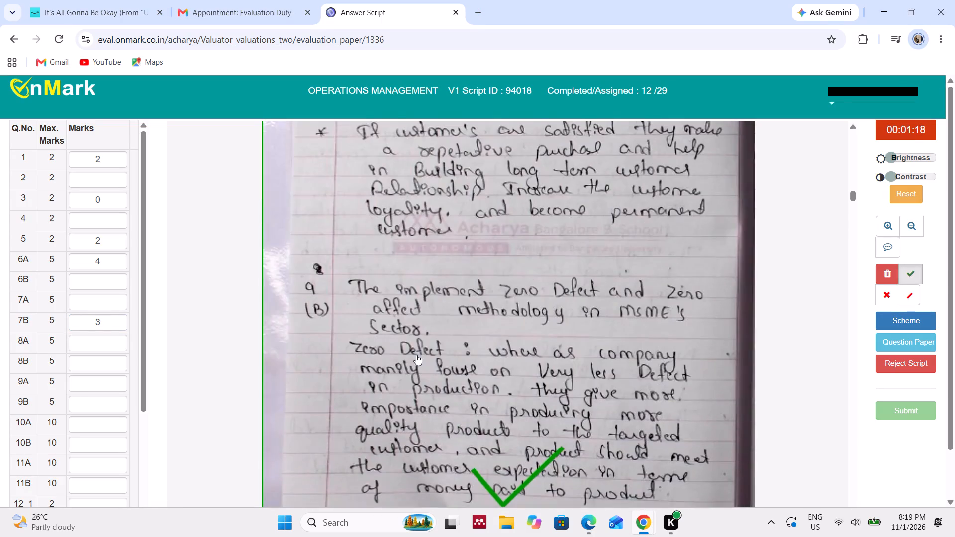
click(107, 399)
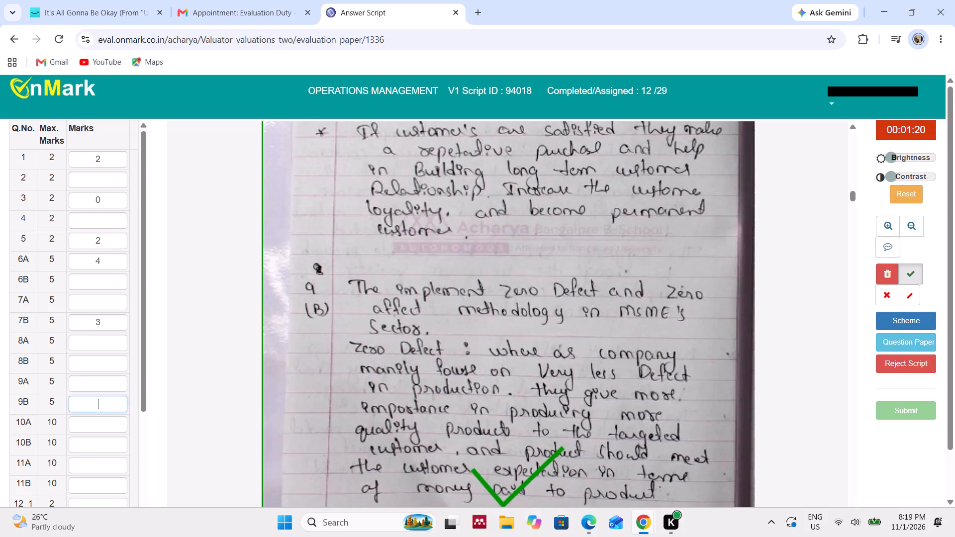
key(3)
Place a tick on the page just before Section C, where the question 9B answer continues.
scroll(452, 321, down, 16)
click(452, 321)
scroll(452, 321, down, 6)
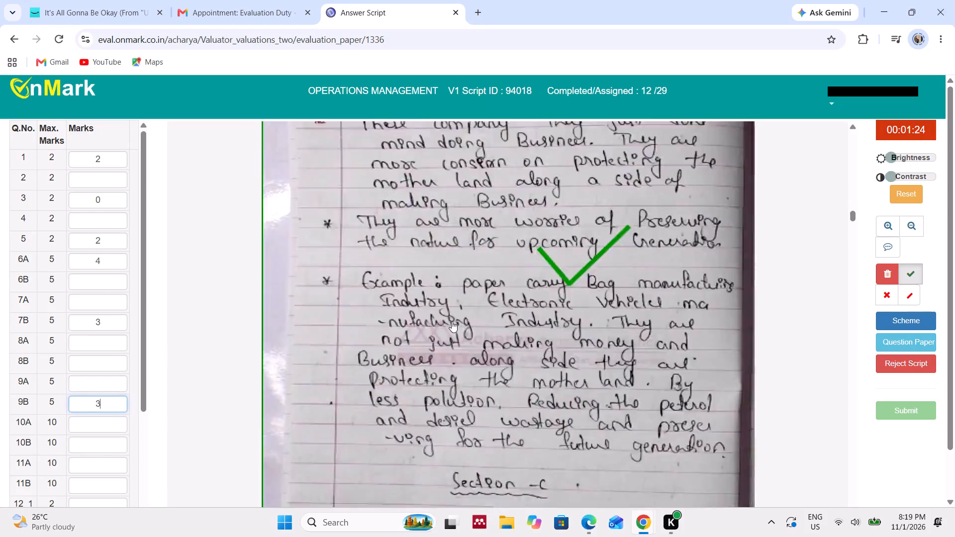
Place a tick and a cross on the Total Quality Management answer on page 11.
scroll(452, 321, down, 3)
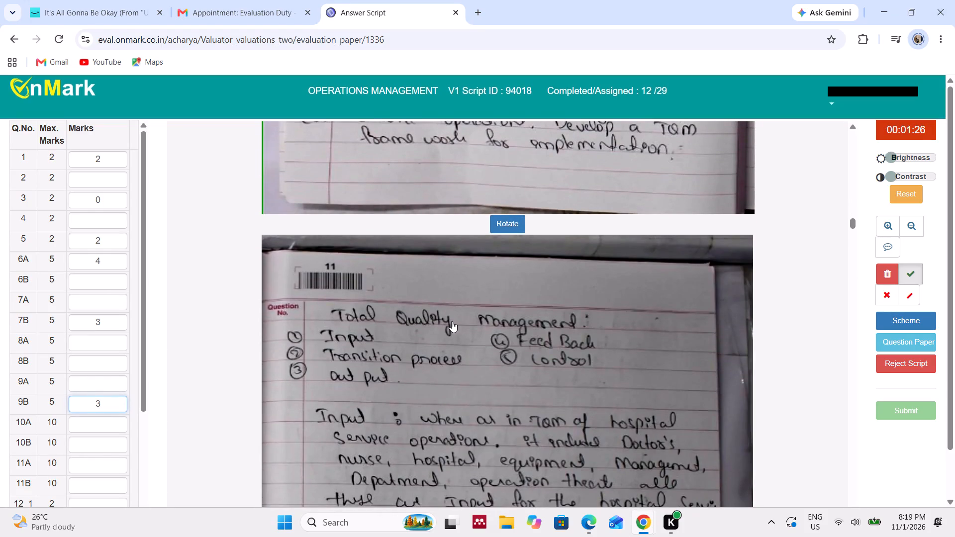
scroll(452, 321, down, 1)
click(452, 321)
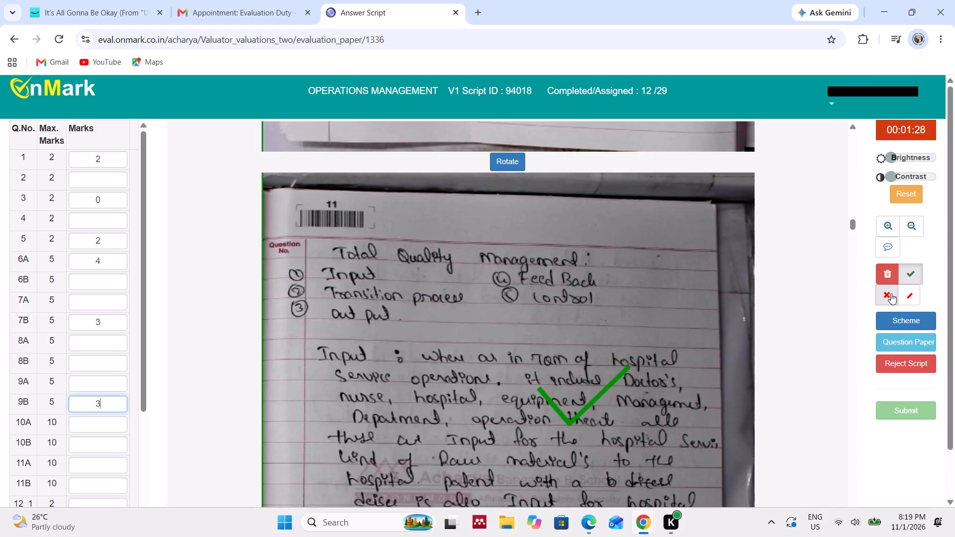
click(891, 293)
click(461, 322)
Place a cross on the Total Quality Management answer on page 12 and another on page 13.
scroll(468, 316, down, 7)
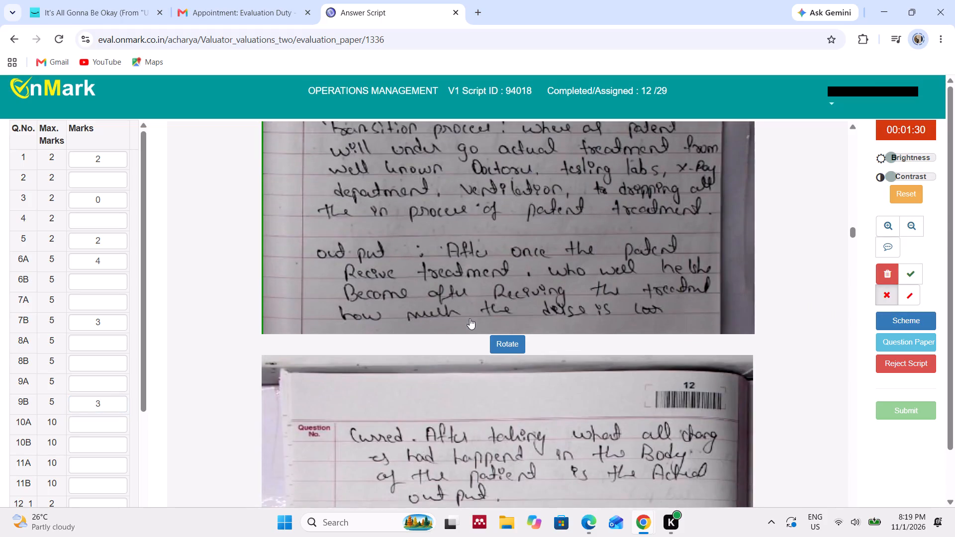
scroll(470, 318, down, 3)
scroll(470, 318, up, 12)
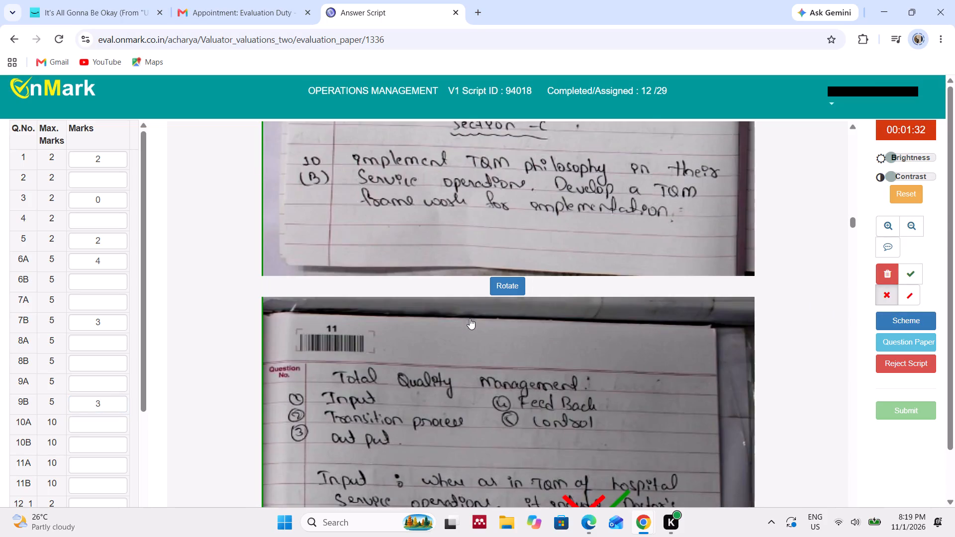
scroll(470, 318, down, 13)
click(472, 318)
scroll(472, 318, down, 5)
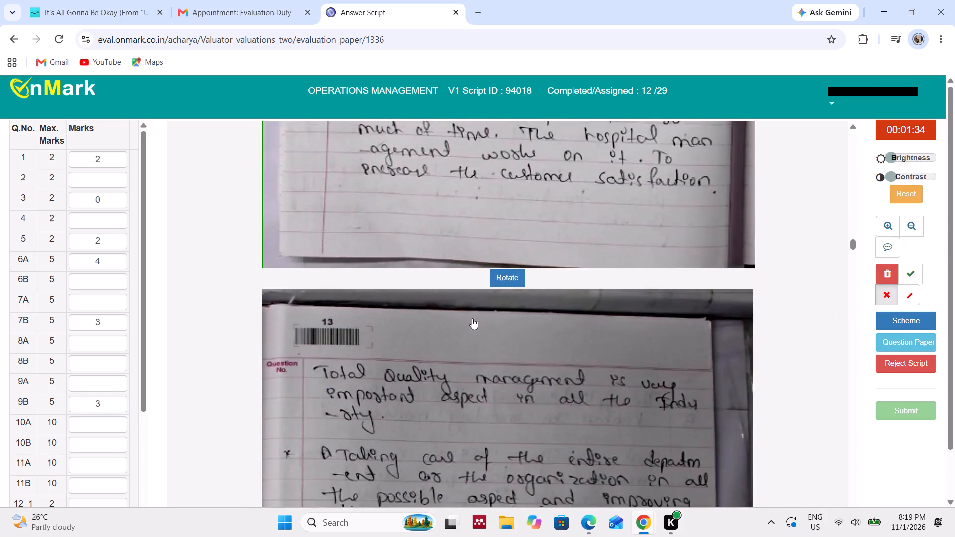
scroll(472, 318, down, 6)
click(472, 318)
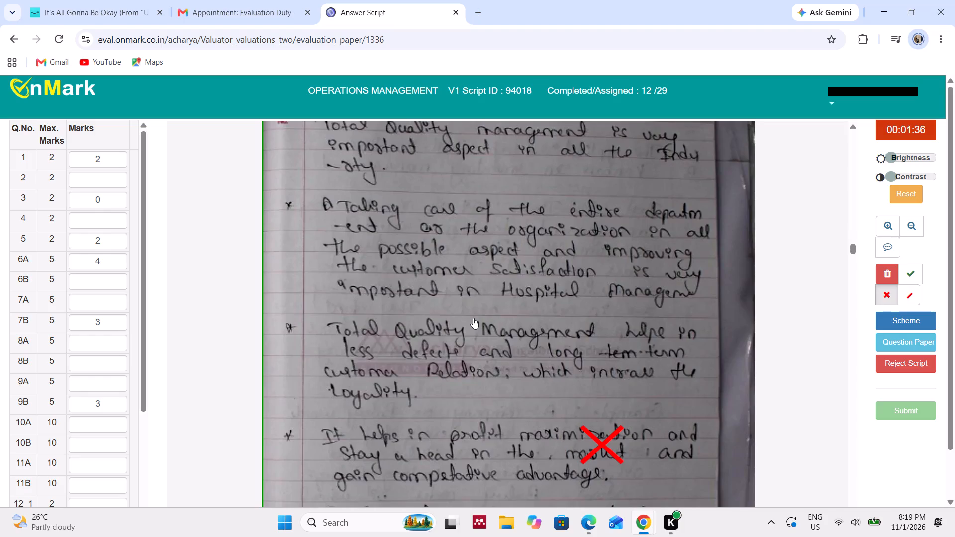
Check the end of the Total Quality Management answer and award question 10B 4 marks.
scroll(473, 318, down, 6)
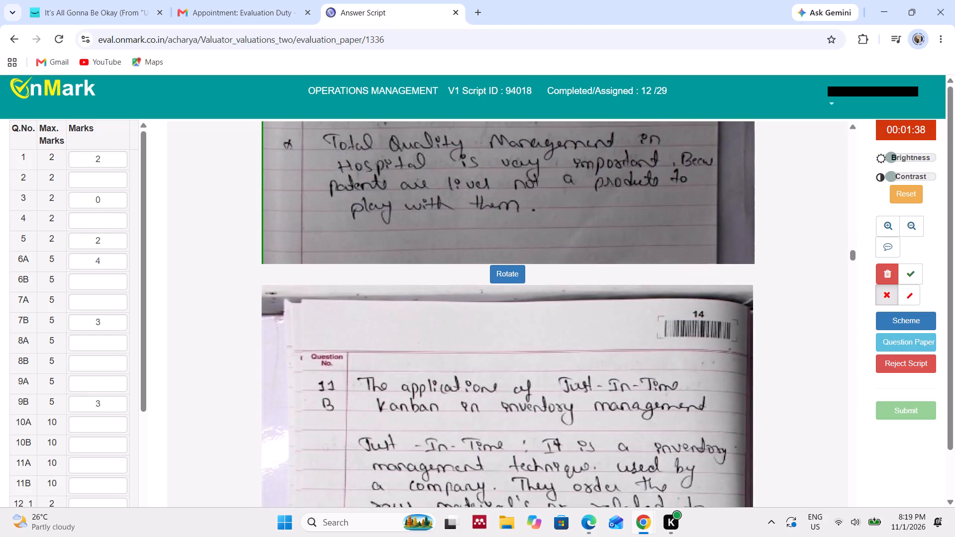
click(90, 448)
key(4)
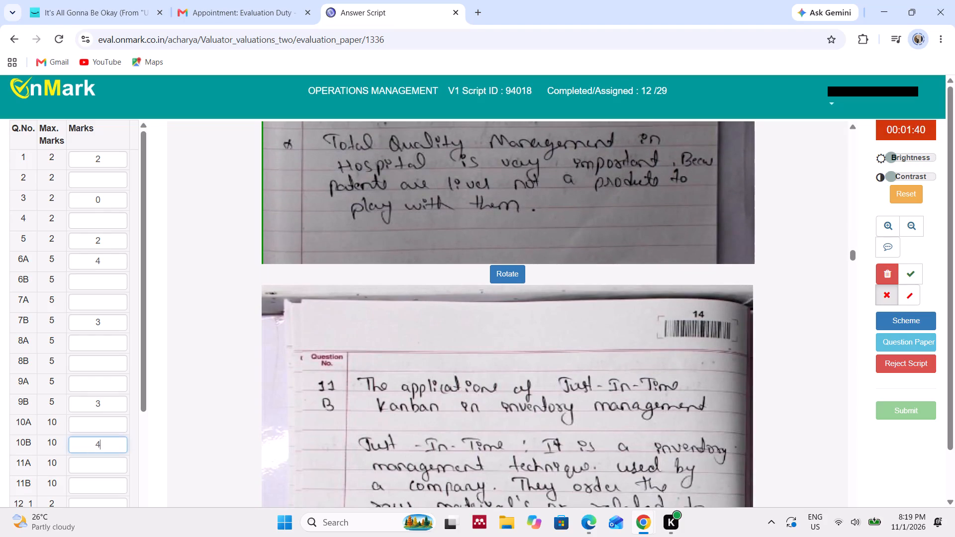
Place a tick on the question 11B Just-In-Time Kanban answer on page 14 and another on page 15.
scroll(283, 344, down, 3)
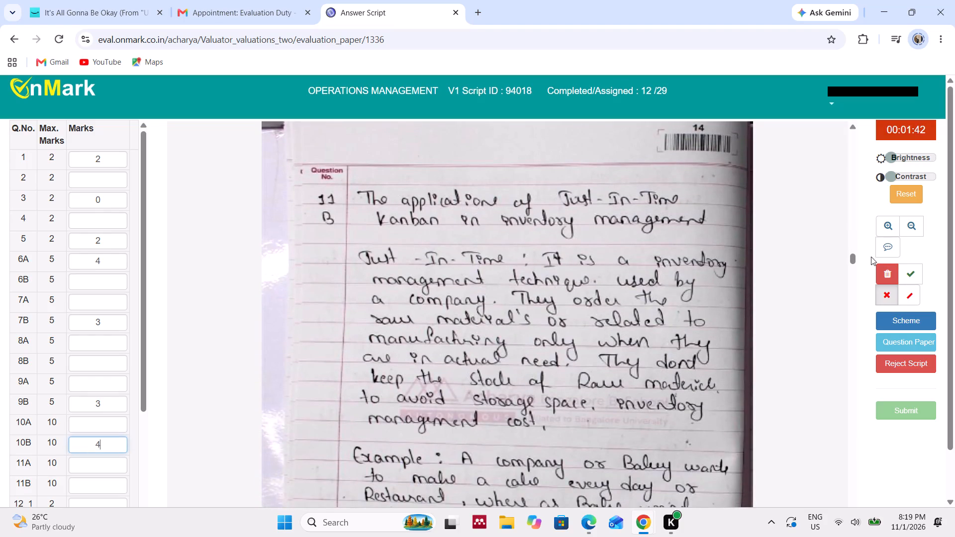
click(910, 272)
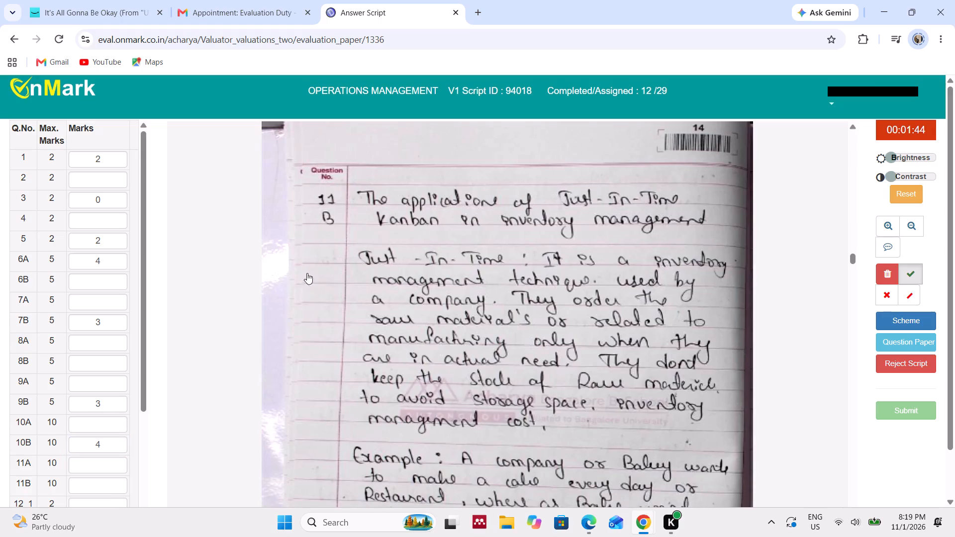
click(351, 267)
scroll(351, 266, down, 3)
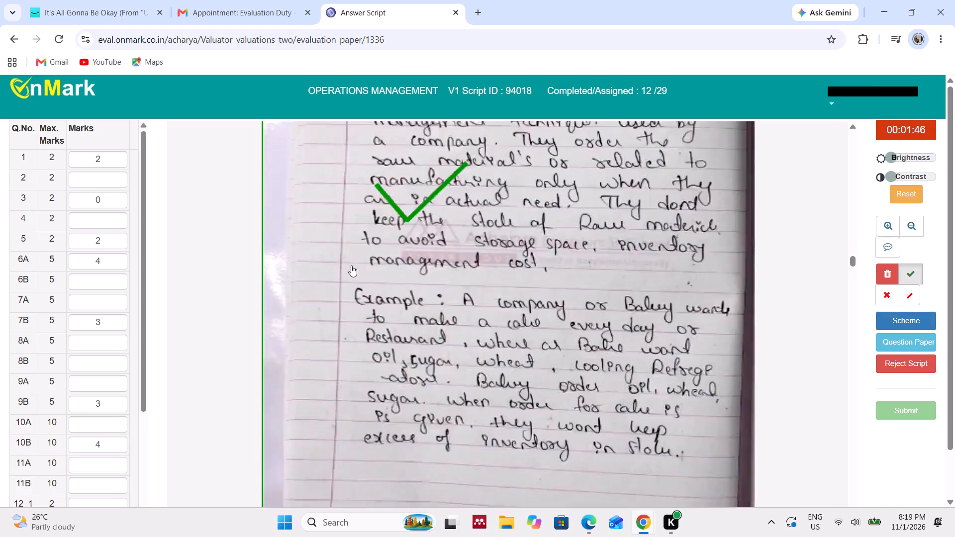
scroll(351, 266, down, 7)
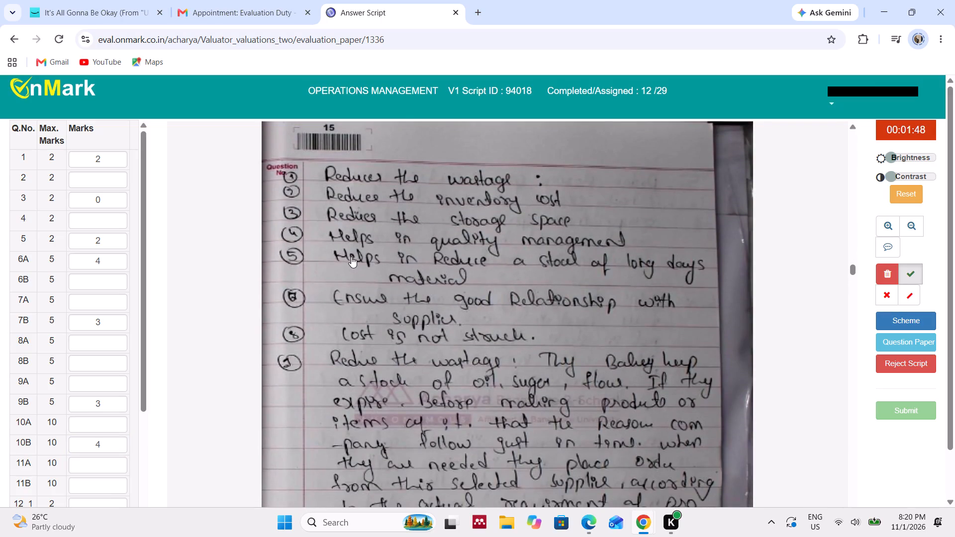
click(351, 256)
Recheck the Just-In-Time Kanban answer and award question 11B 6 marks.
scroll(351, 256, up, 5)
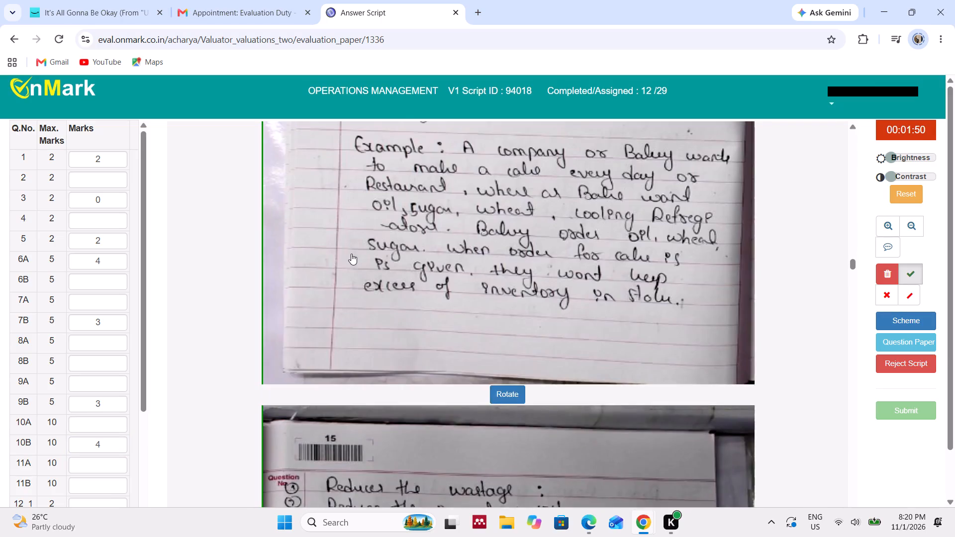
scroll(351, 254, up, 6)
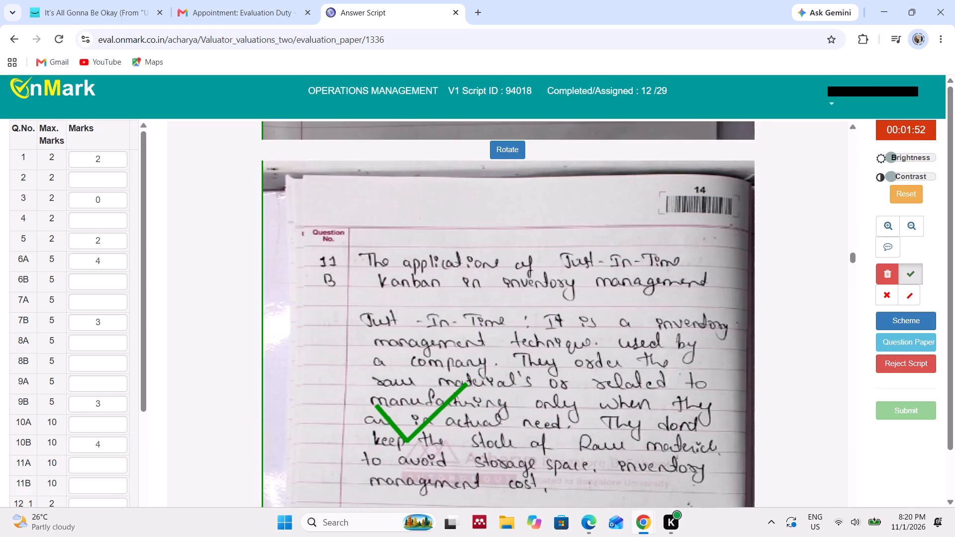
scroll(92, 459, down, 2)
click(81, 362)
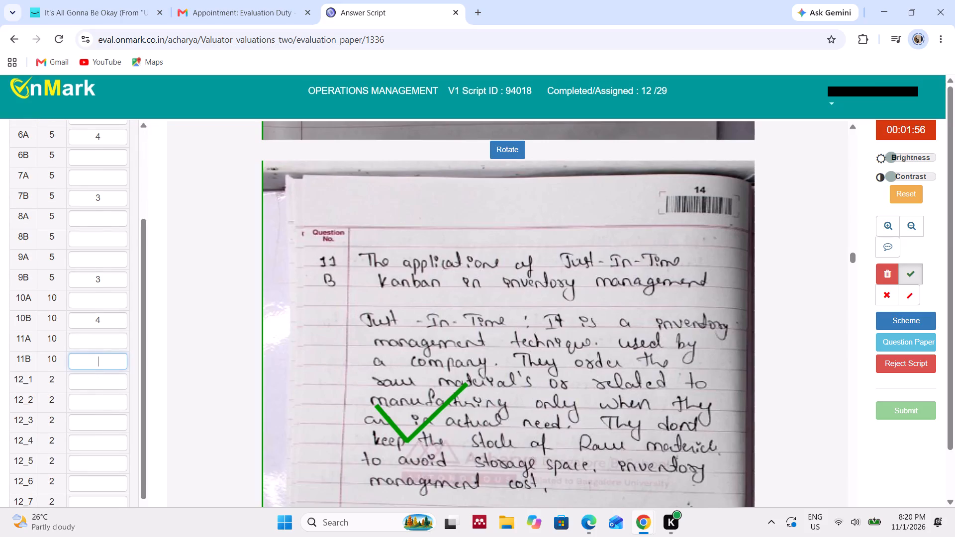
key(6)
Place a tick on the continuing Just-In-Time Kanban answer on page 16 and another on page 17.
scroll(391, 347, down, 5)
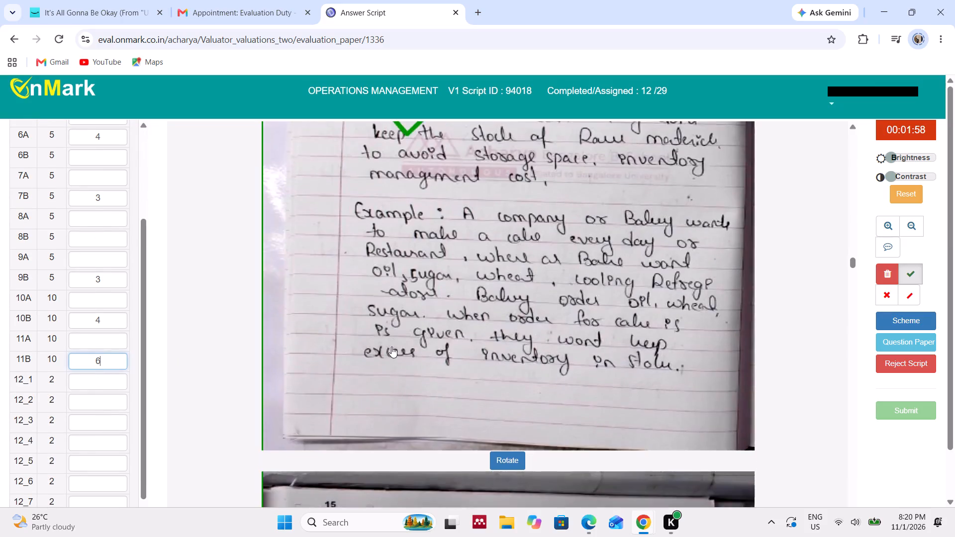
scroll(391, 347, down, 11)
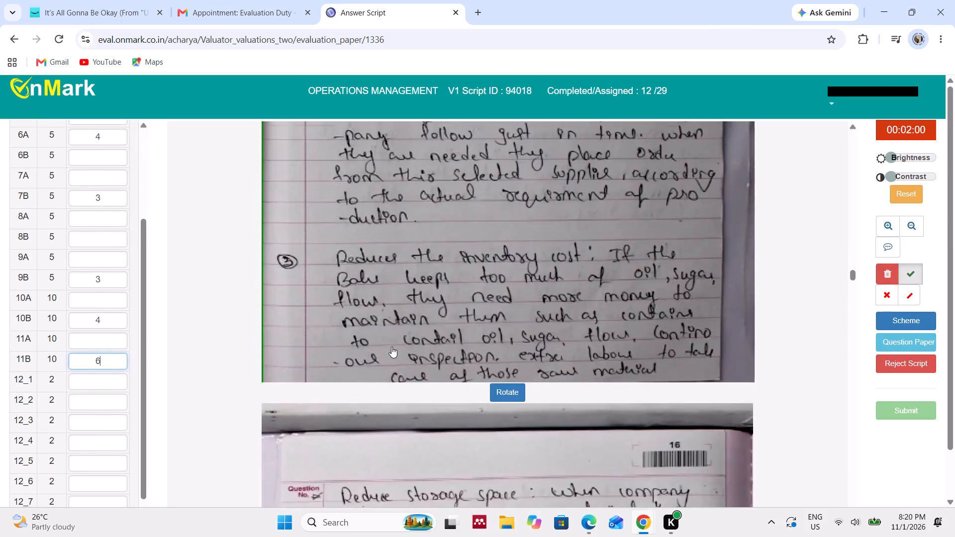
scroll(391, 347, down, 4)
click(391, 347)
scroll(391, 347, down, 8)
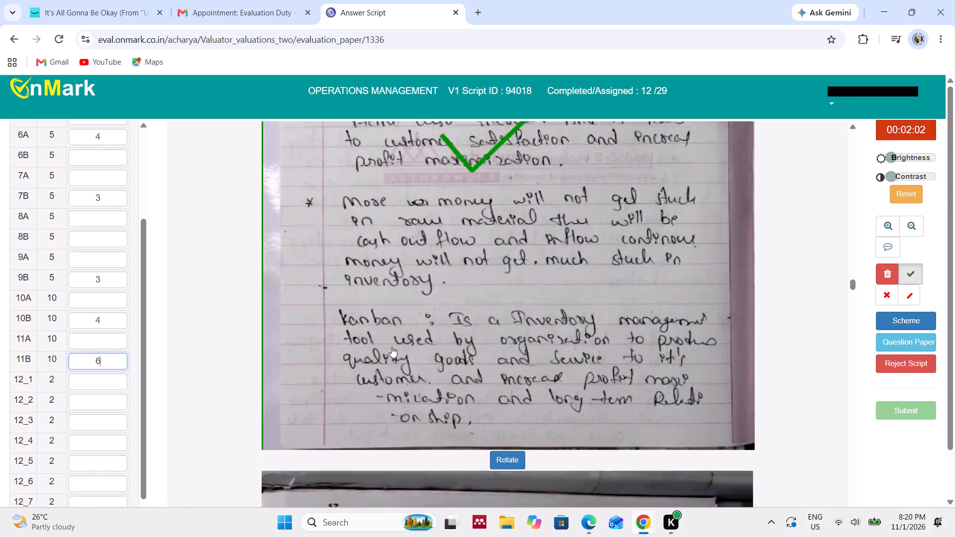
scroll(391, 347, down, 1)
click(391, 347)
Tick the Section D answer on major operational problems on page 18 and award question 12_1 2 marks.
scroll(391, 347, down, 10)
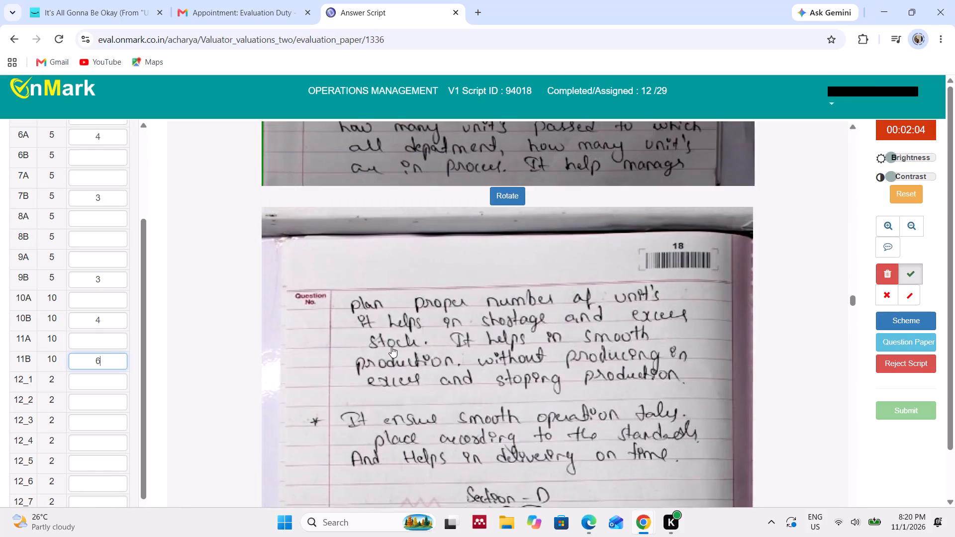
scroll(391, 347, down, 5)
scroll(389, 294, up, 1)
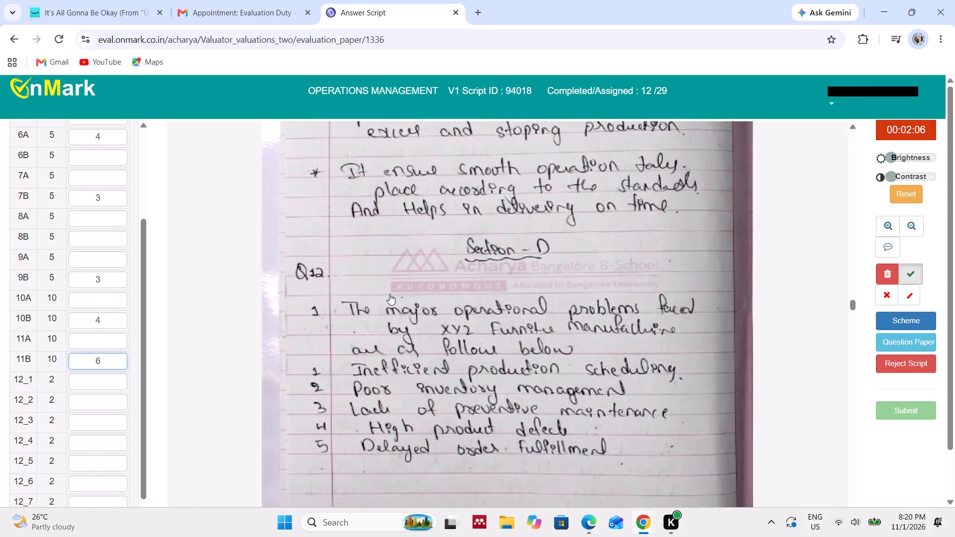
click(357, 216)
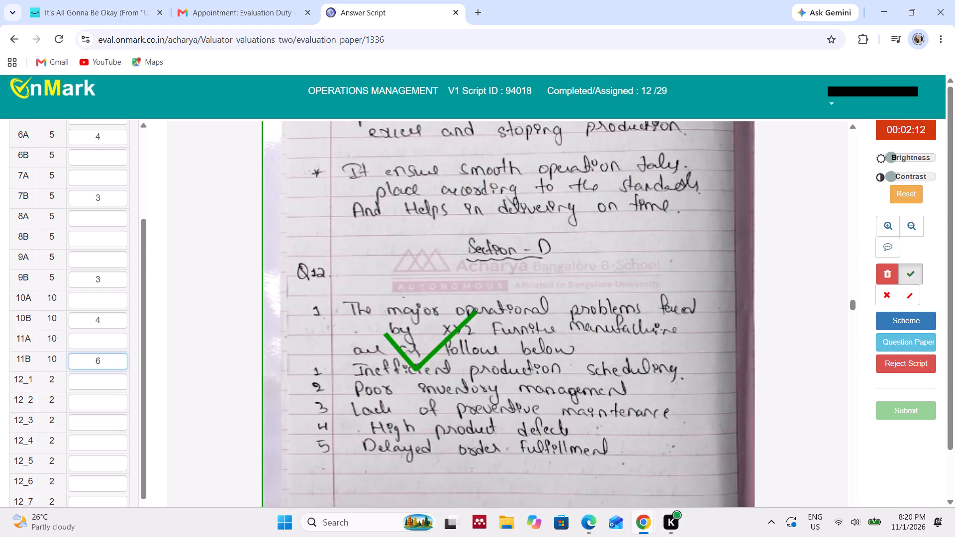
click(103, 383)
key(2)
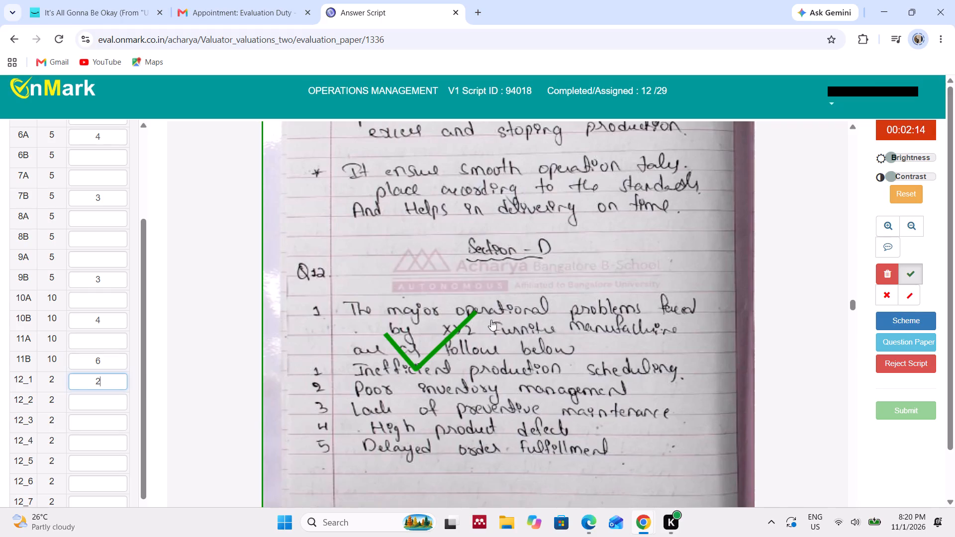
Tick the Q2 answer on recommended operations management techniques and award question 12_2 2 marks.
scroll(496, 319, down, 8)
click(408, 247)
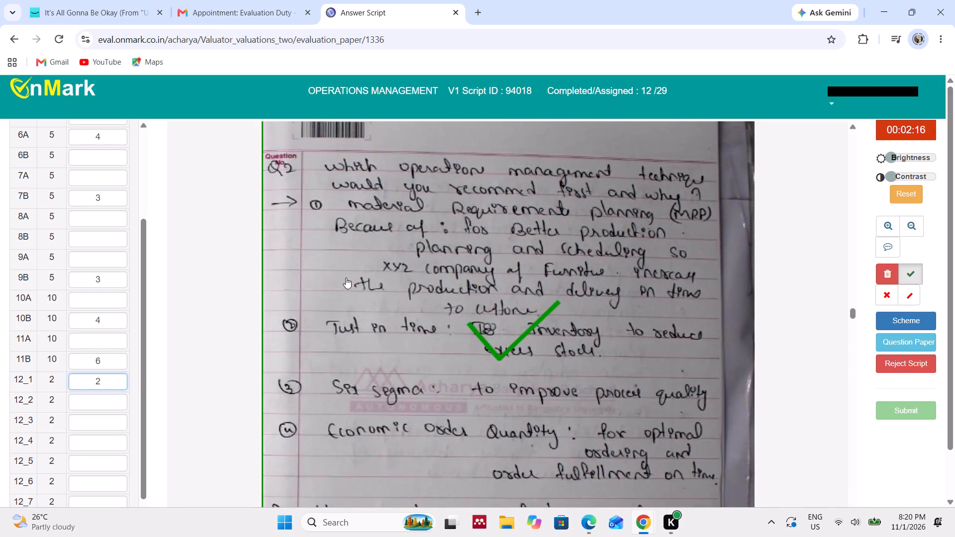
click(109, 406)
key(2)
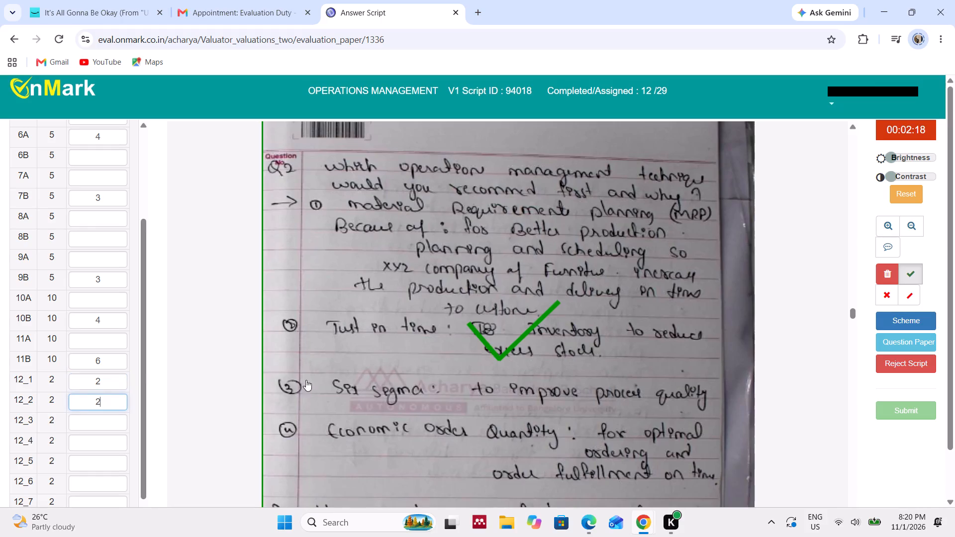
Review the Q3 lean manufacturing answer and award question 12_3 1 mark.
scroll(363, 385, down, 4)
scroll(363, 386, up, 2)
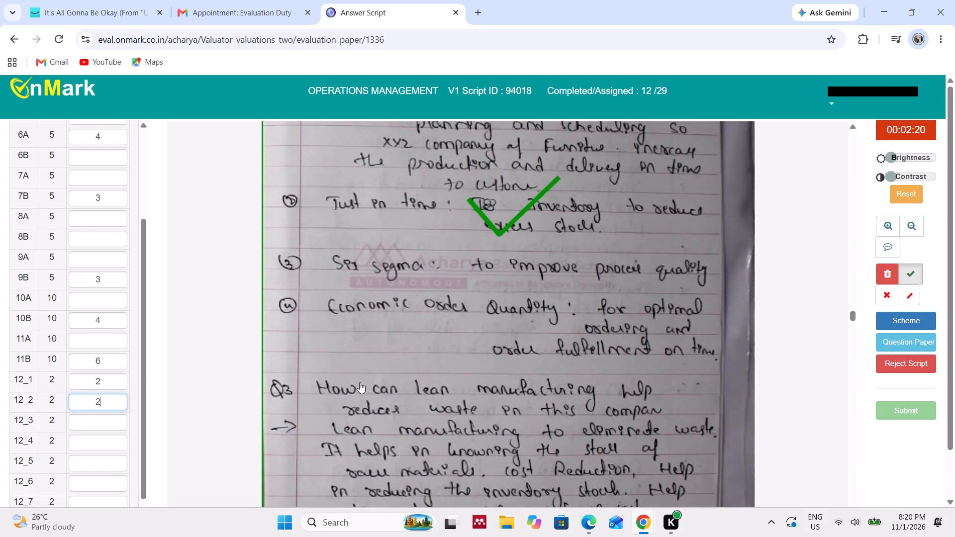
scroll(360, 382, down, 3)
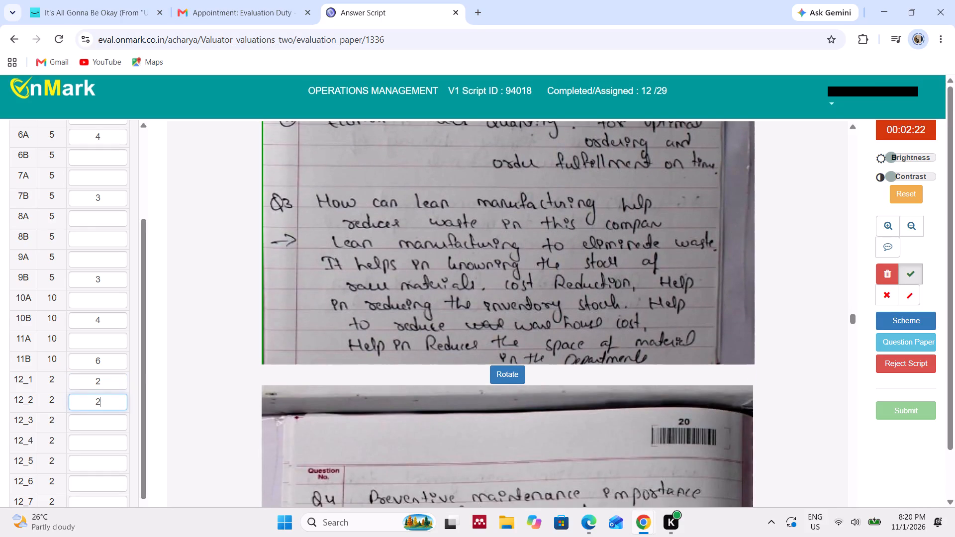
click(96, 425)
key(1)
Tick the Q4 preventive maintenance answer on page 20 and award question 12_4 2 marks.
scroll(458, 380, down, 5)
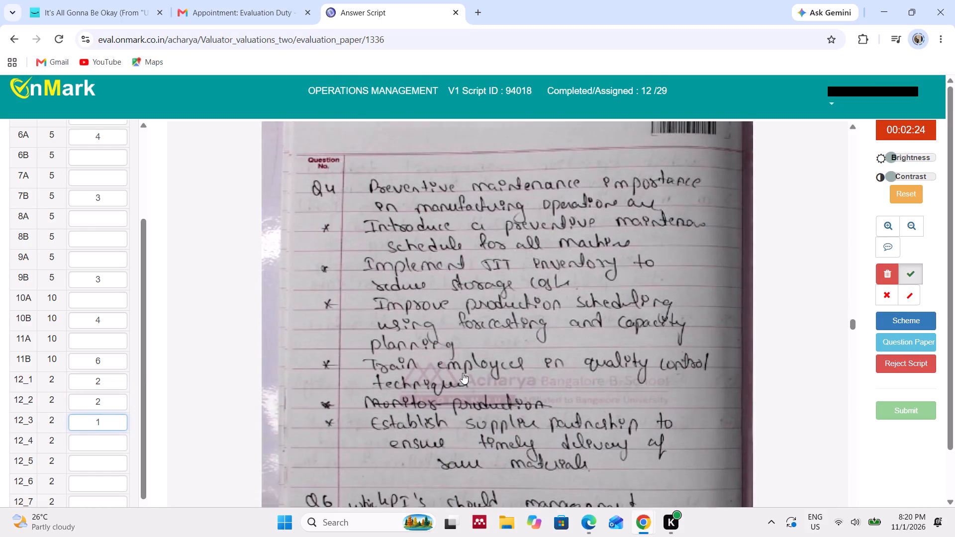
click(422, 282)
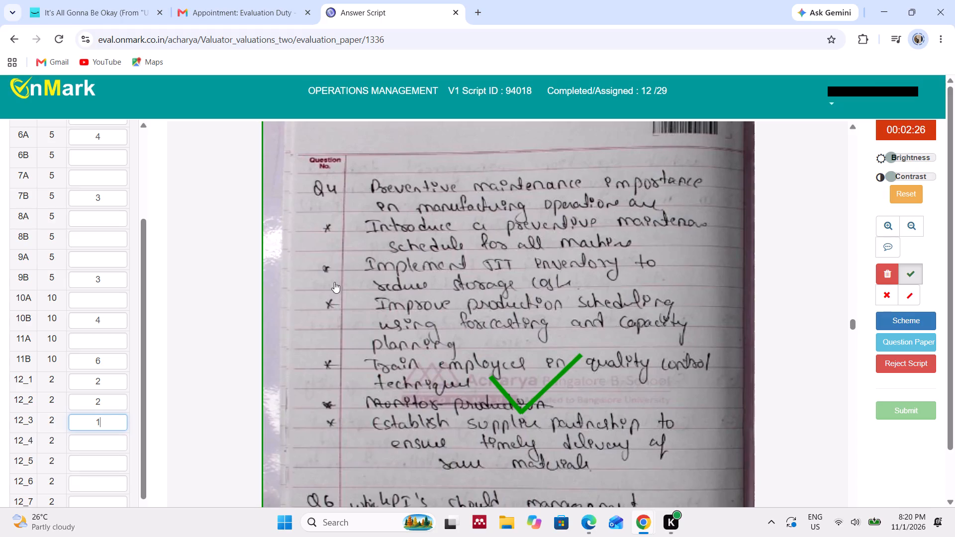
click(100, 451)
click(103, 444)
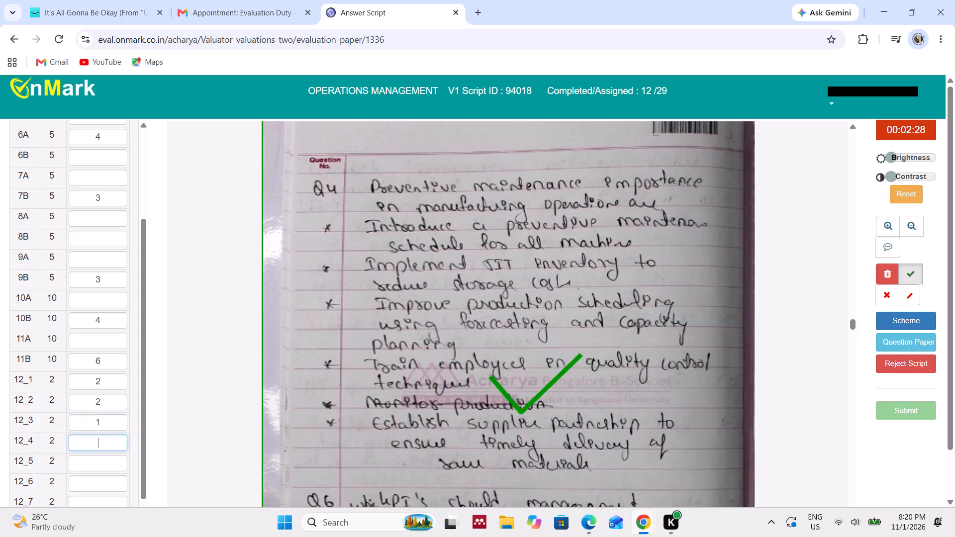
key(2)
Review the Q6 KPI answer, tick its continuation on page 21 and award question 12_6 1 mark.
scroll(259, 391, down, 3)
scroll(350, 373, down, 1)
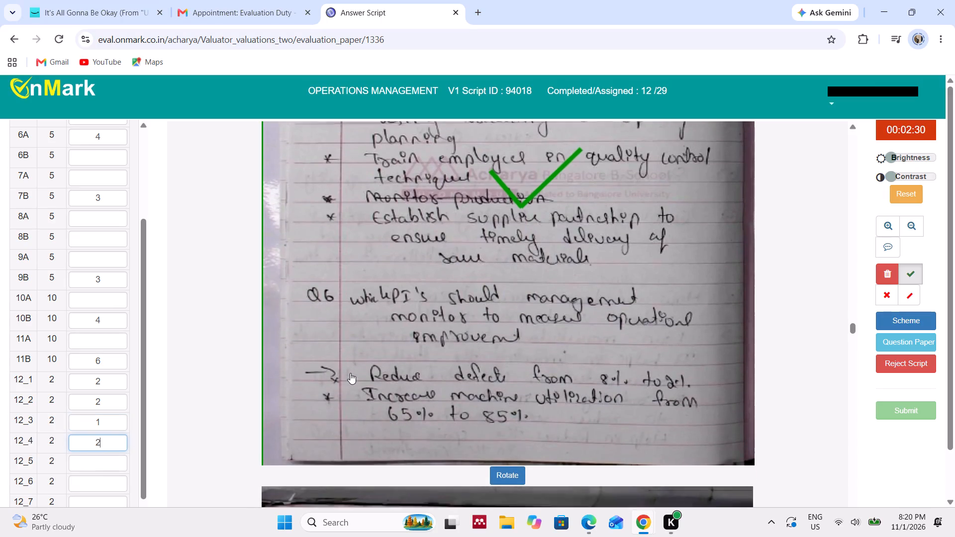
scroll(350, 373, down, 2)
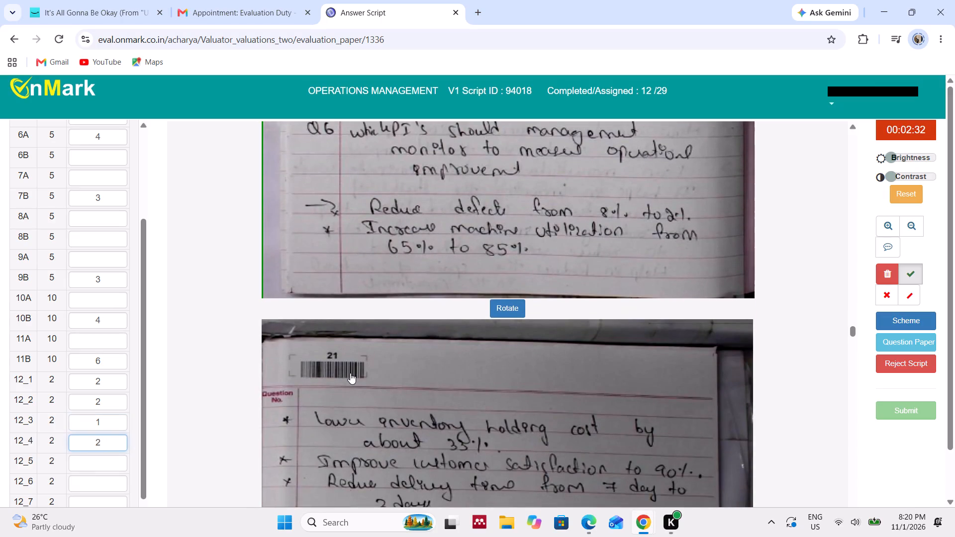
scroll(350, 373, up, 1)
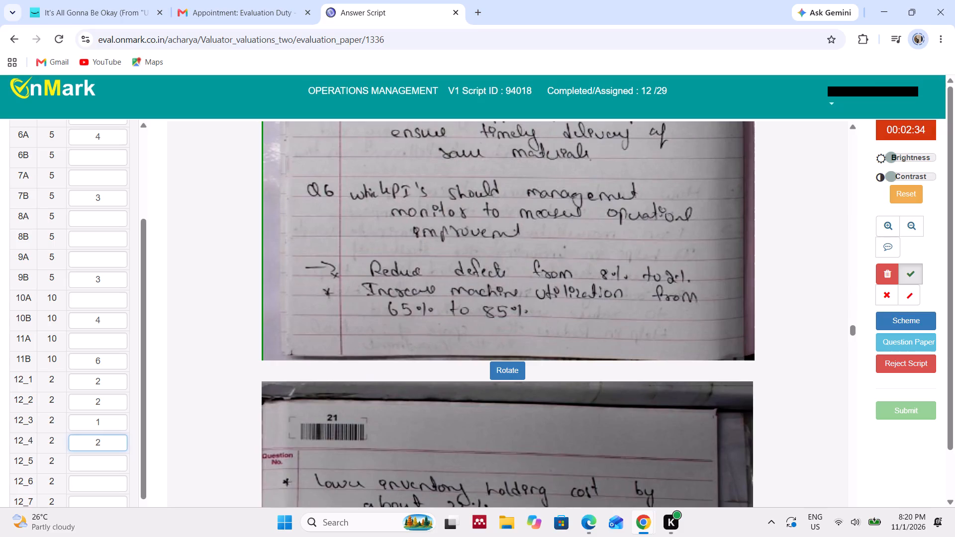
scroll(352, 371, down, 4)
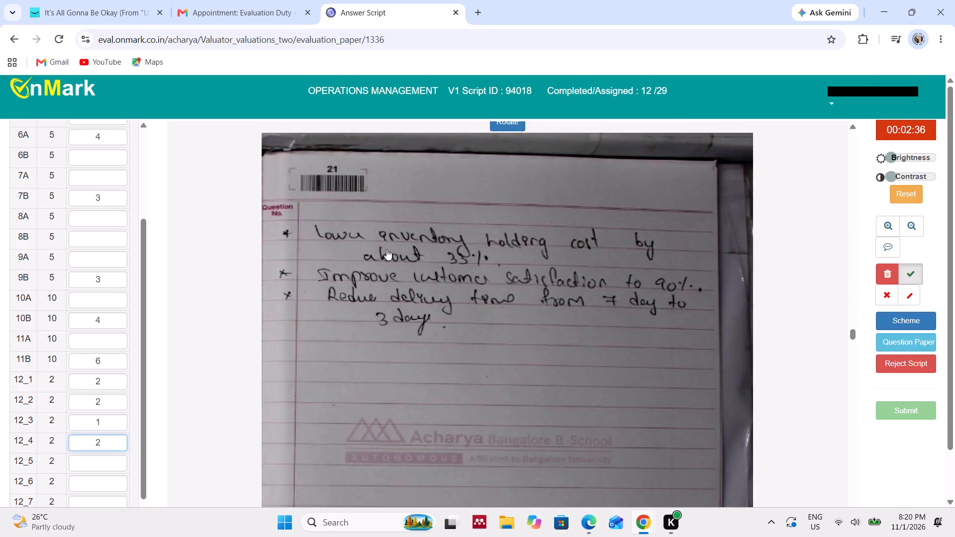
click(386, 249)
click(87, 483)
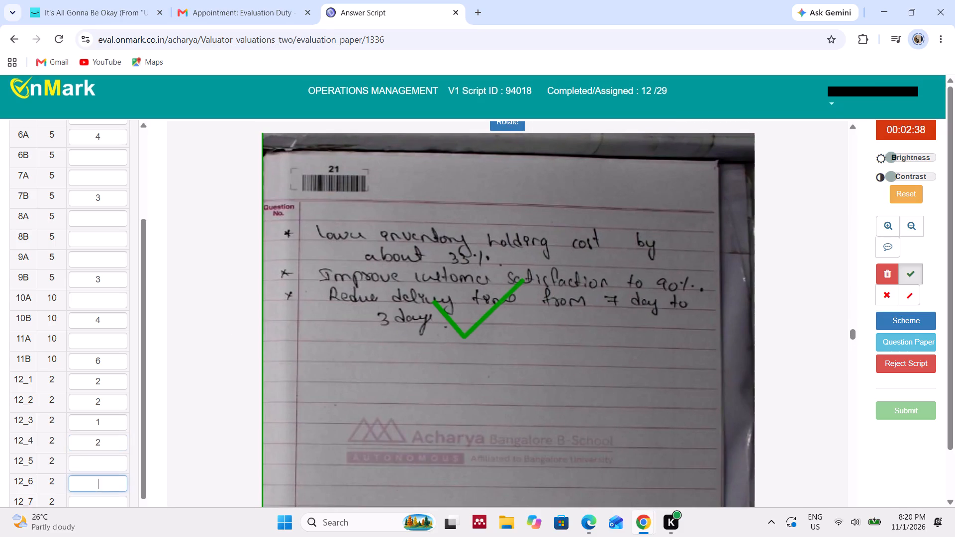
key(1)
Place a cross on blank page 22 and another on blank page 23.
scroll(431, 364, down, 10)
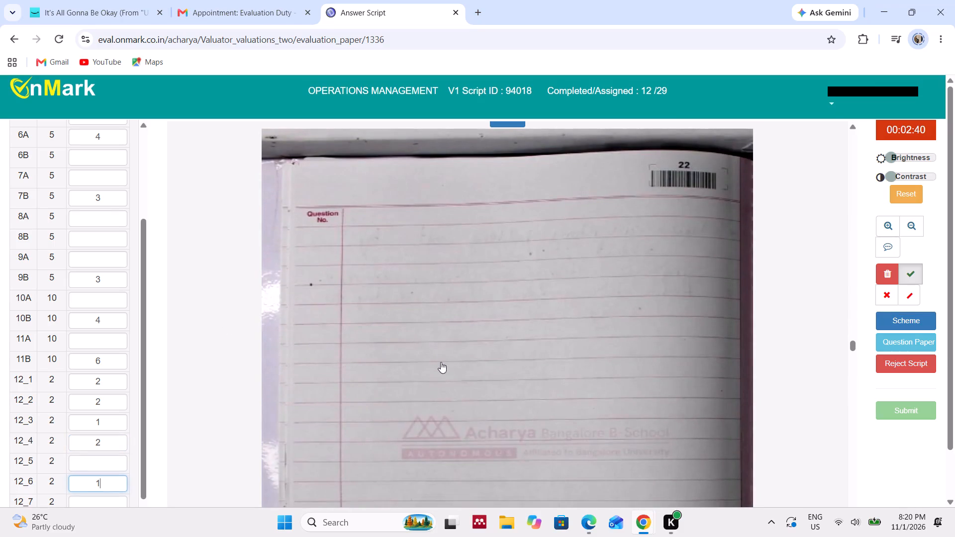
click(882, 296)
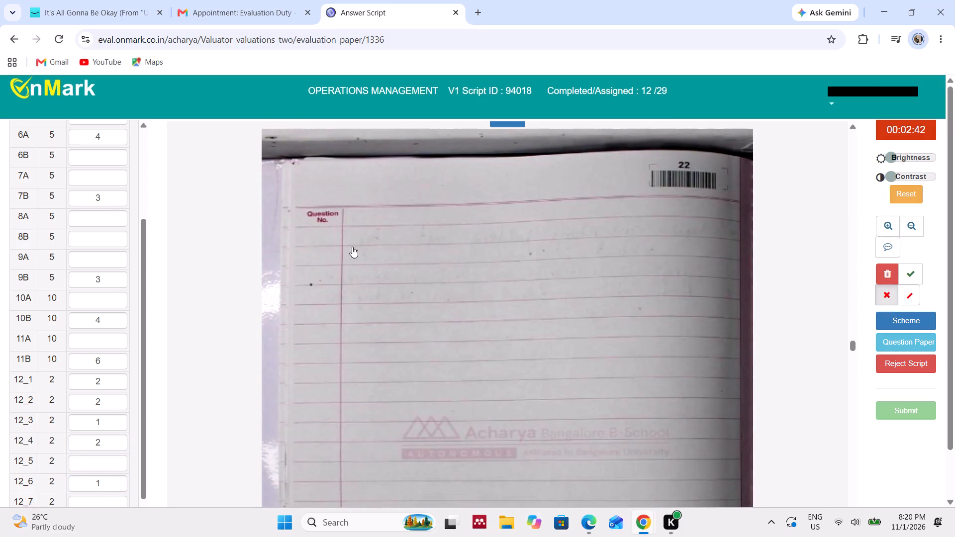
click(352, 247)
scroll(353, 247, down, 9)
click(353, 247)
scroll(354, 246, down, 6)
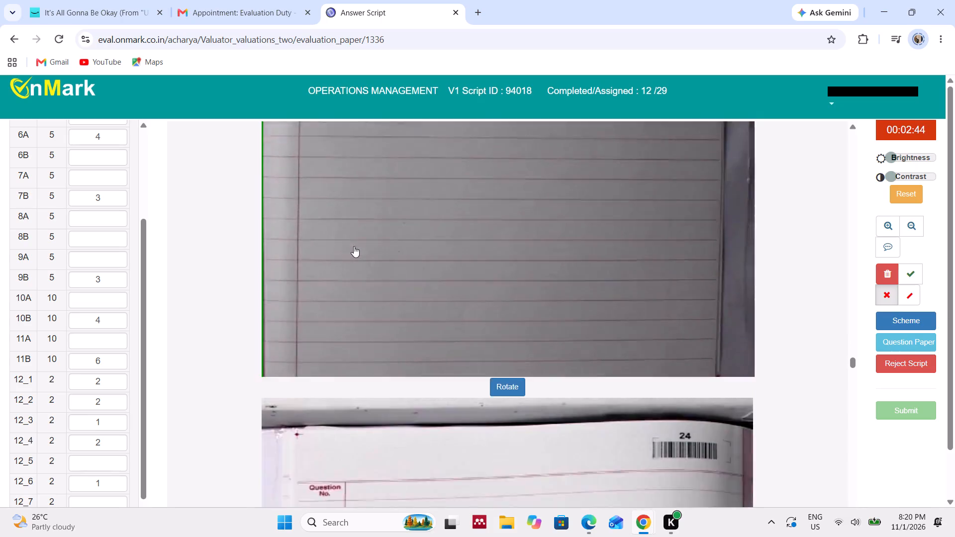
Place a cross on each of the blank pages 24 to 29.
scroll(354, 246, down, 7)
click(354, 246)
scroll(354, 246, down, 11)
click(354, 246)
scroll(354, 246, down, 7)
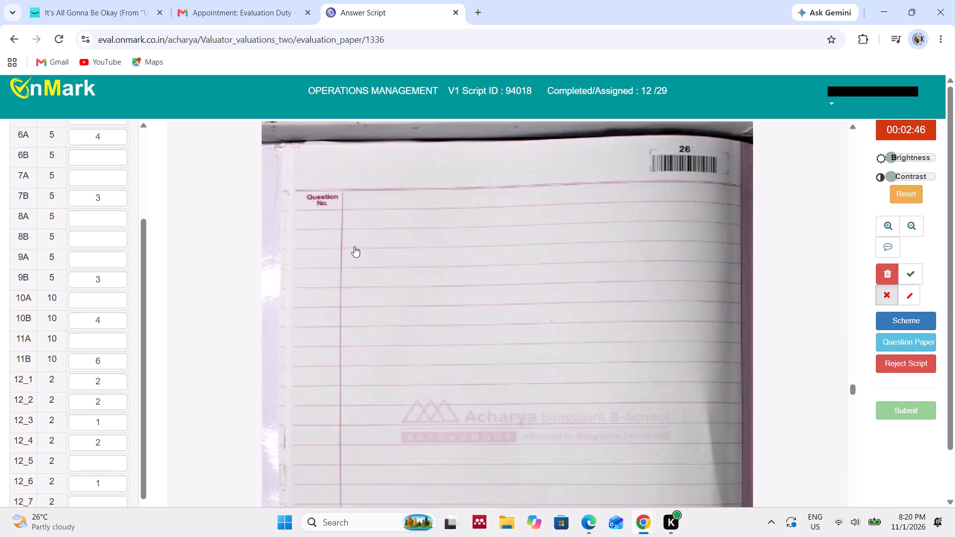
click(354, 246)
scroll(355, 246, down, 9)
click(355, 246)
scroll(355, 246, down, 7)
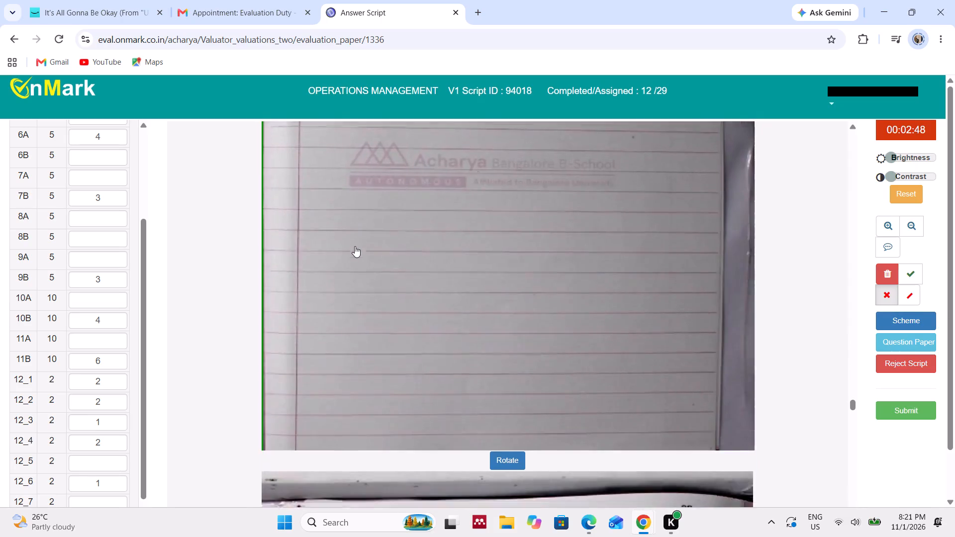
scroll(355, 246, down, 2)
click(355, 246)
scroll(355, 246, down, 11)
click(355, 246)
scroll(355, 246, down, 6)
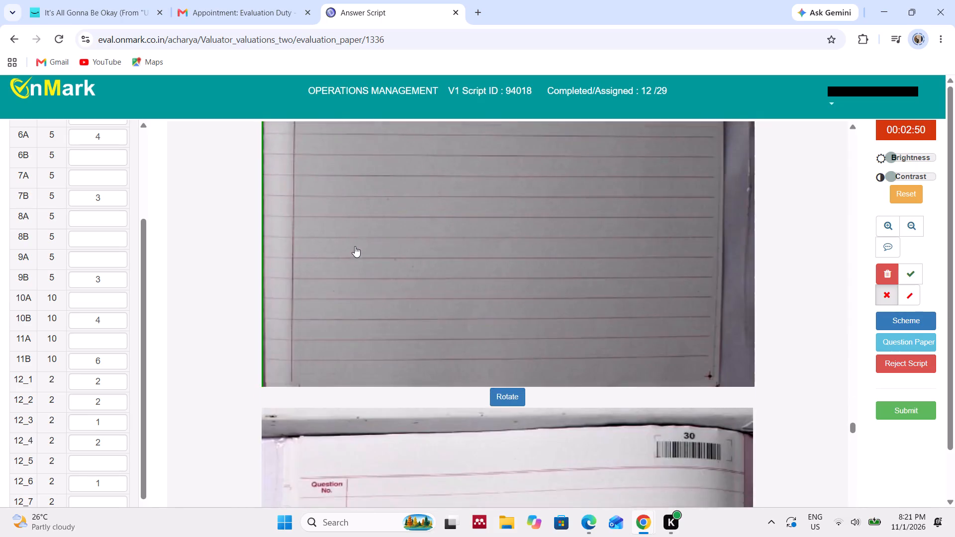
Place a cross on each of the remaining blank pages 30 to 35, including the graph sheets.
scroll(355, 246, down, 6)
click(355, 246)
scroll(355, 246, down, 11)
click(355, 246)
scroll(355, 246, down, 7)
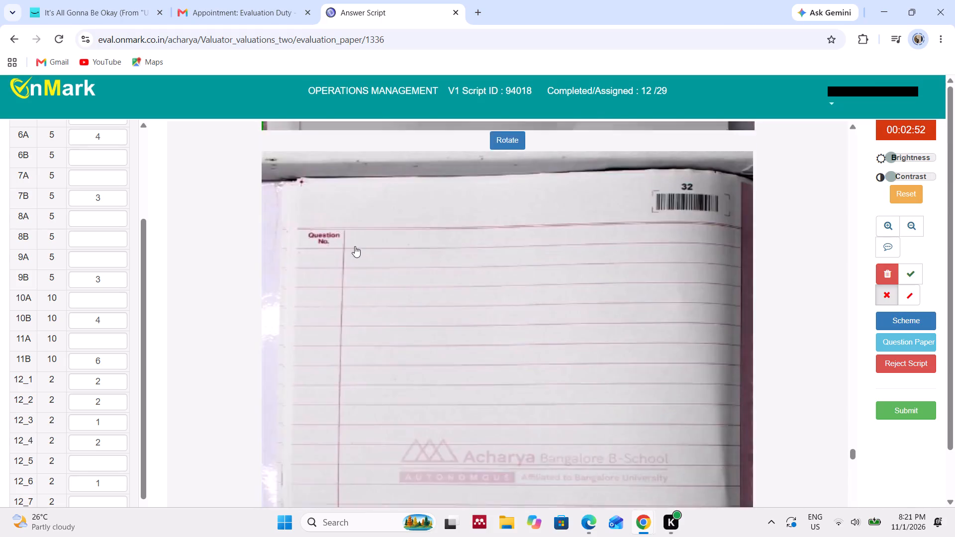
scroll(355, 246, down, 5)
click(355, 246)
scroll(355, 246, down, 7)
click(355, 246)
scroll(355, 246, down, 12)
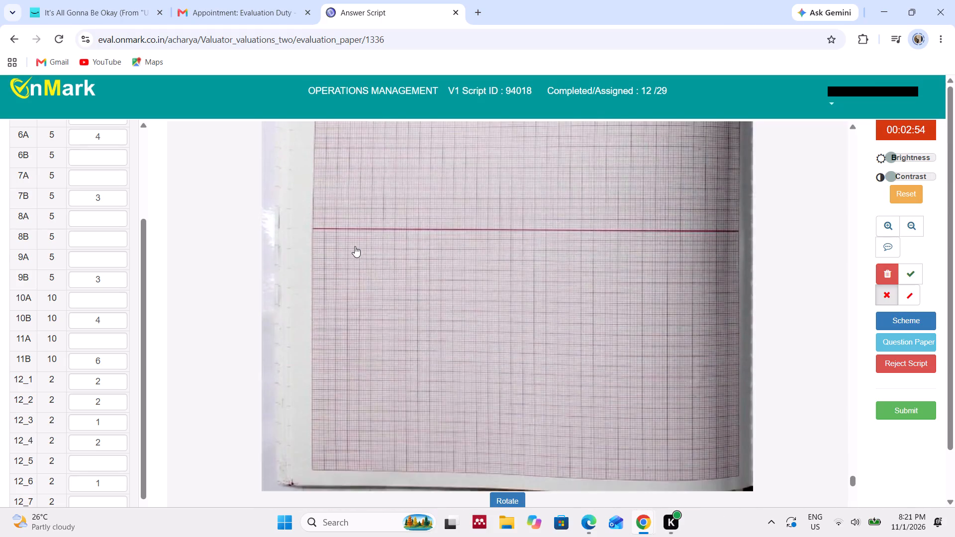
click(355, 246)
scroll(355, 246, down, 7)
click(355, 246)
scroll(355, 246, down, 7)
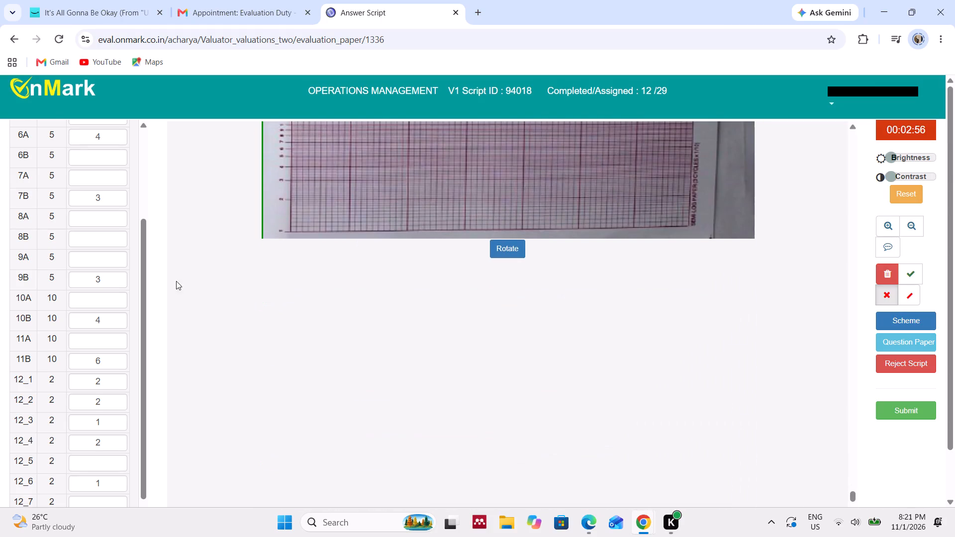
Enter 0 marks for the unanswered questions 2 and 4.
scroll(127, 299, up, 4)
click(104, 178)
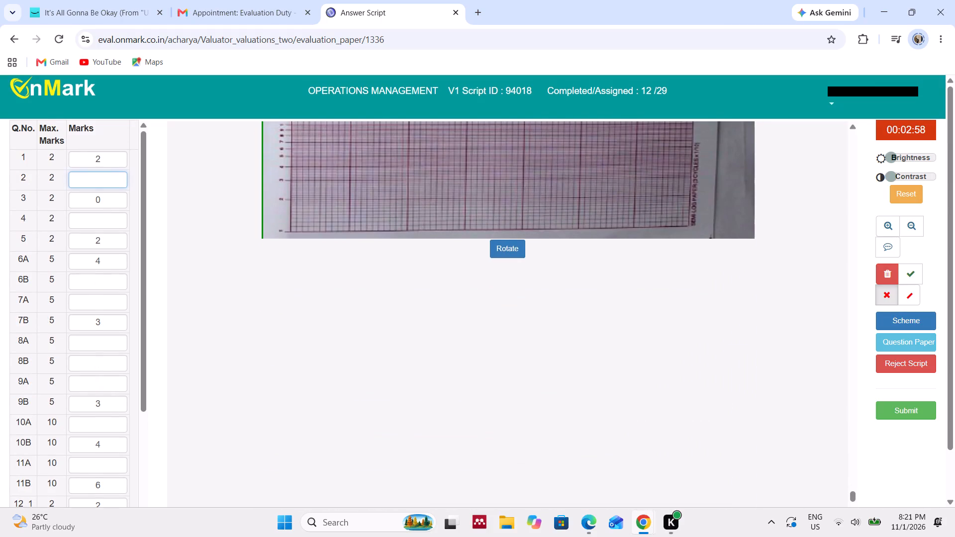
key(0)
click(107, 221)
key(0)
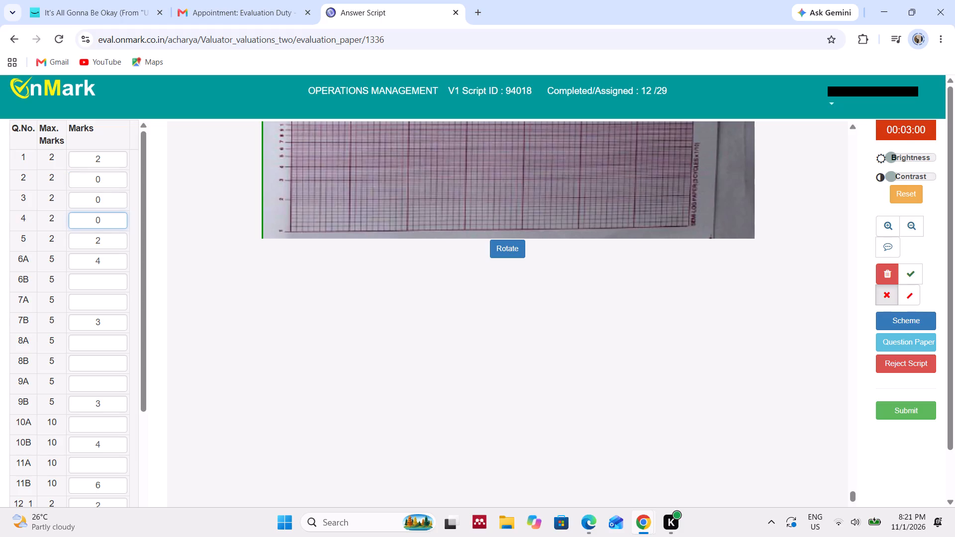
Enter 0 marks for the unanswered questions 6B, 7A, 8A, 8B and 9A.
click(98, 278)
key(0)
click(91, 304)
key(0)
click(89, 342)
key(0)
click(88, 361)
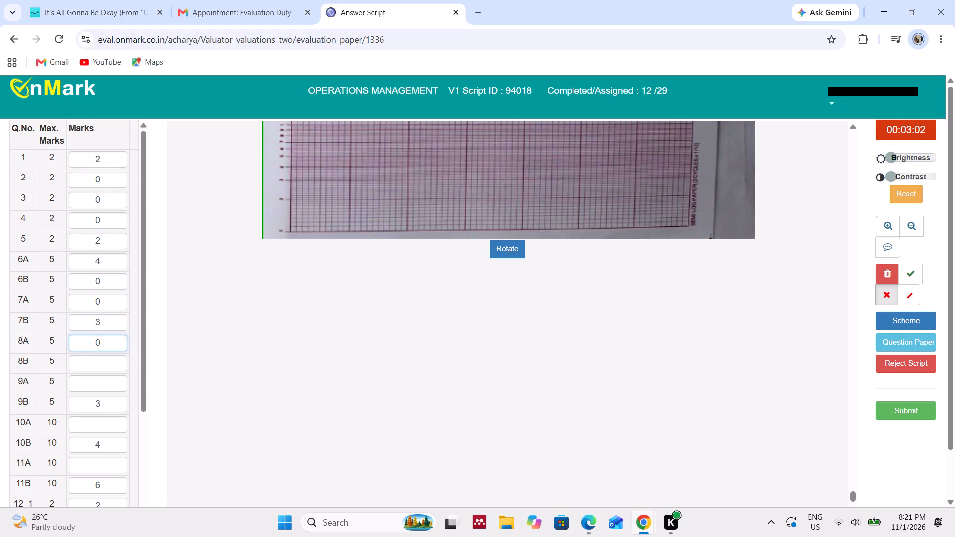
key(0)
click(95, 388)
key(0)
Enter 0 marks for the unanswered questions 10A, 11A, 12_5 and 12_7.
click(98, 424)
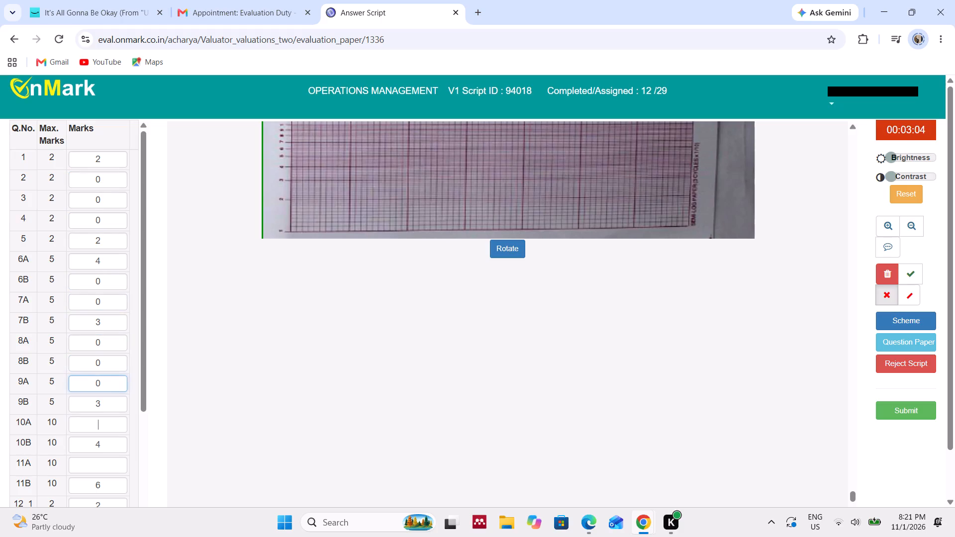
key(0)
scroll(99, 422, down, 4)
click(97, 335)
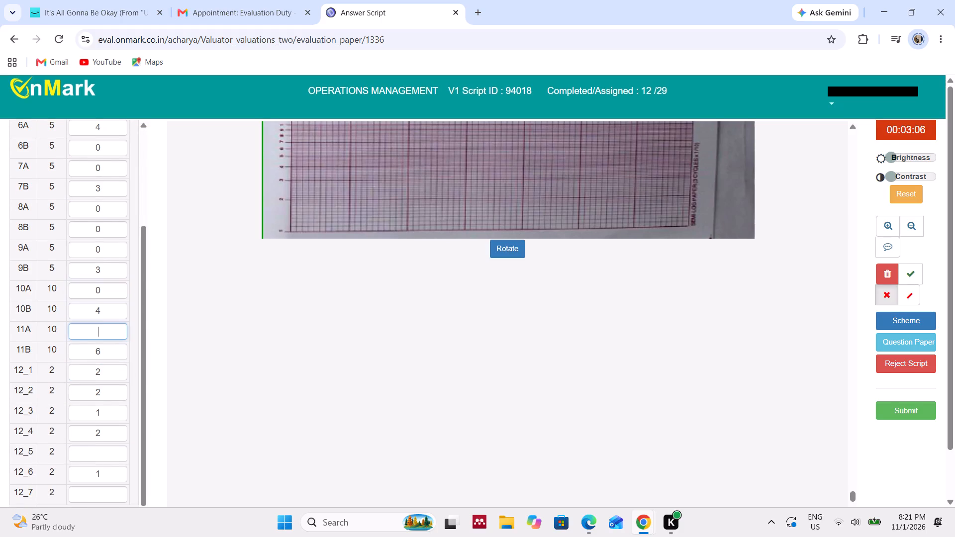
key(0)
scroll(98, 365, down, 5)
click(99, 404)
key(0)
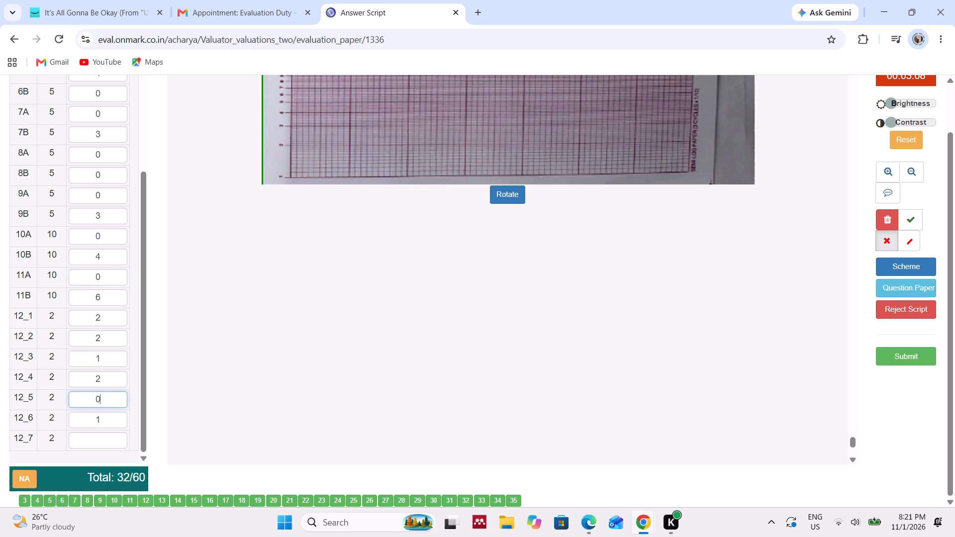
click(99, 437)
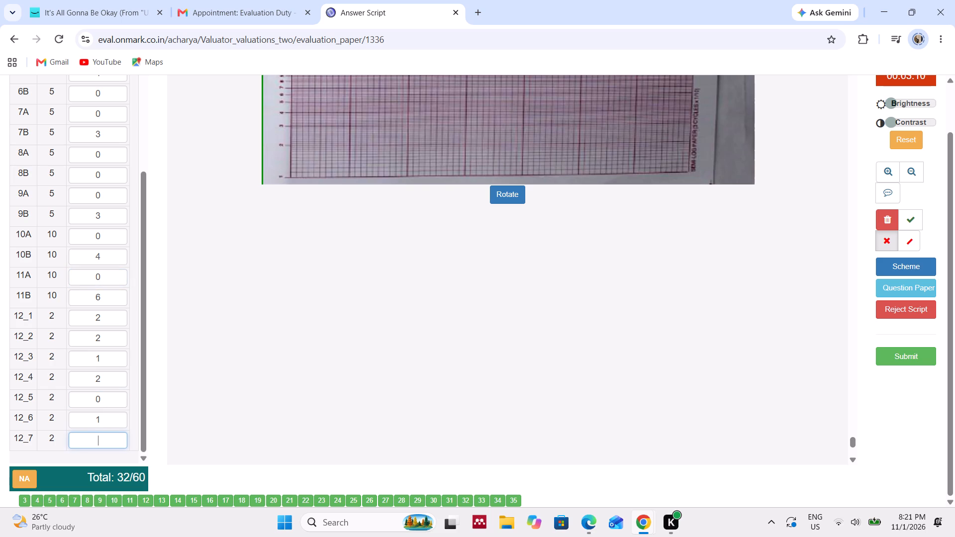
key(0)
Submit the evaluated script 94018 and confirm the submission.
scroll(726, 354, up, 3)
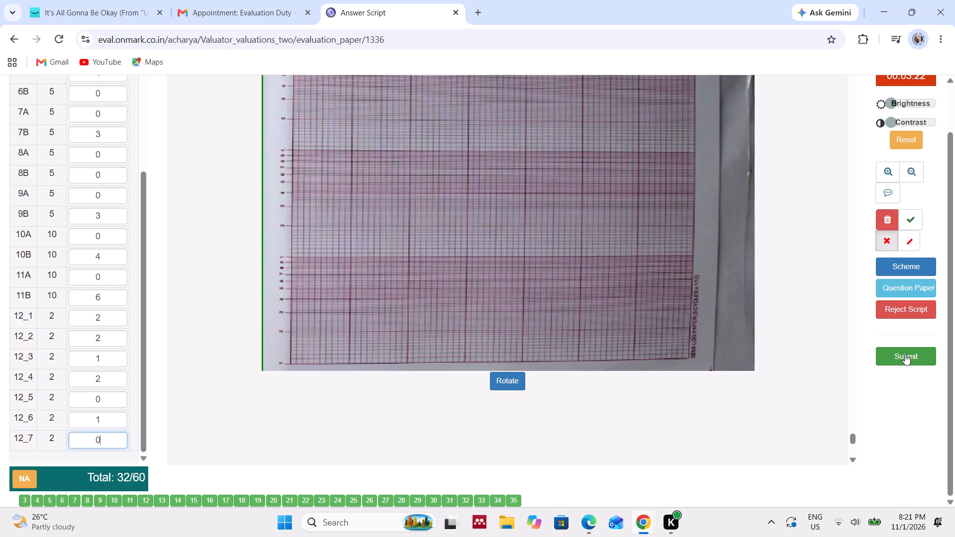
click(902, 354)
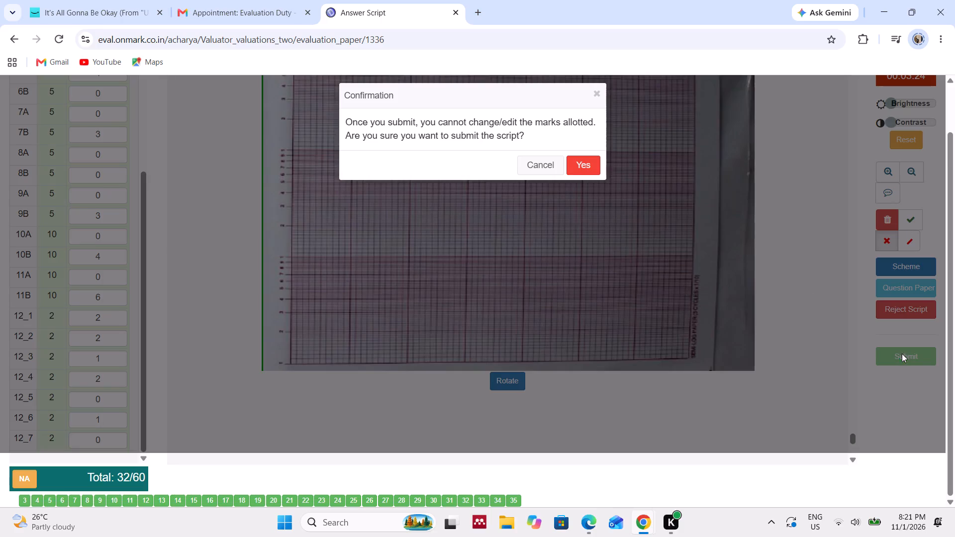
click(580, 158)
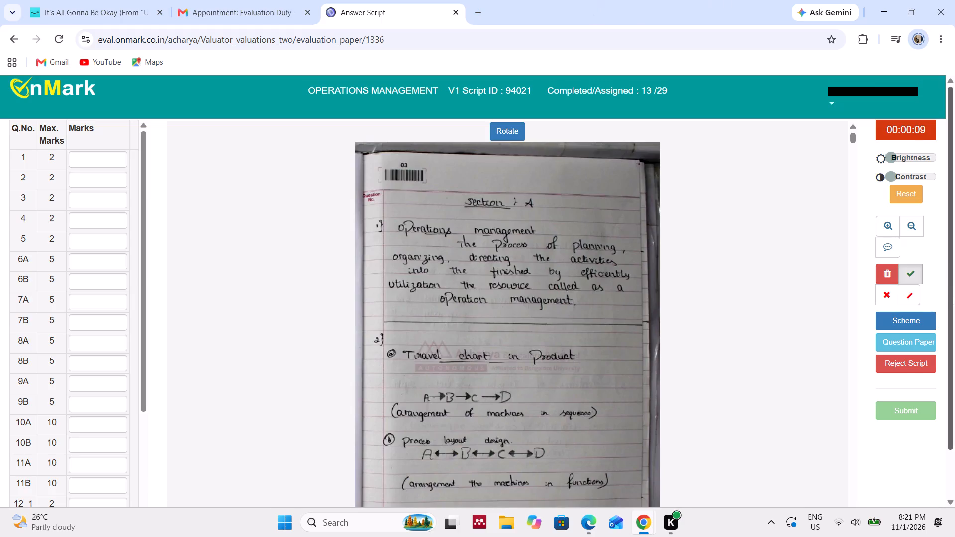
triple_click(886, 229)
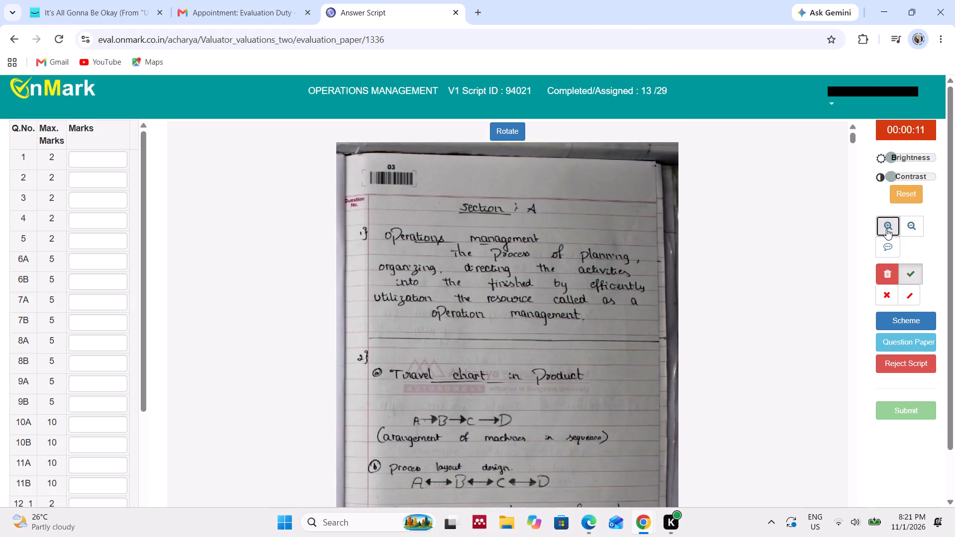
triple_click(886, 229)
click(885, 228)
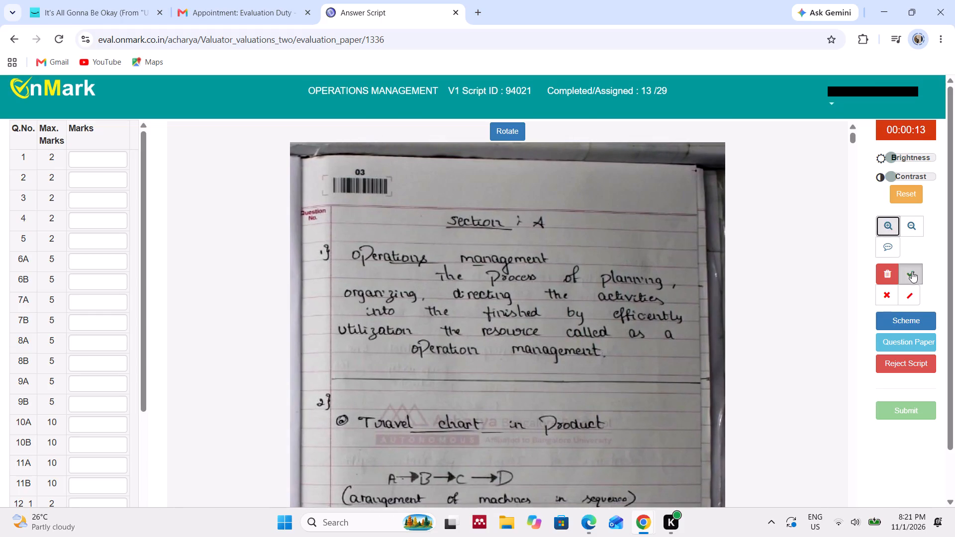
click(914, 275)
click(397, 287)
Cross the Q2 layout design answer on page 3, awarding question 1 2 marks and question 2 0 marks.
scroll(398, 285, down, 4)
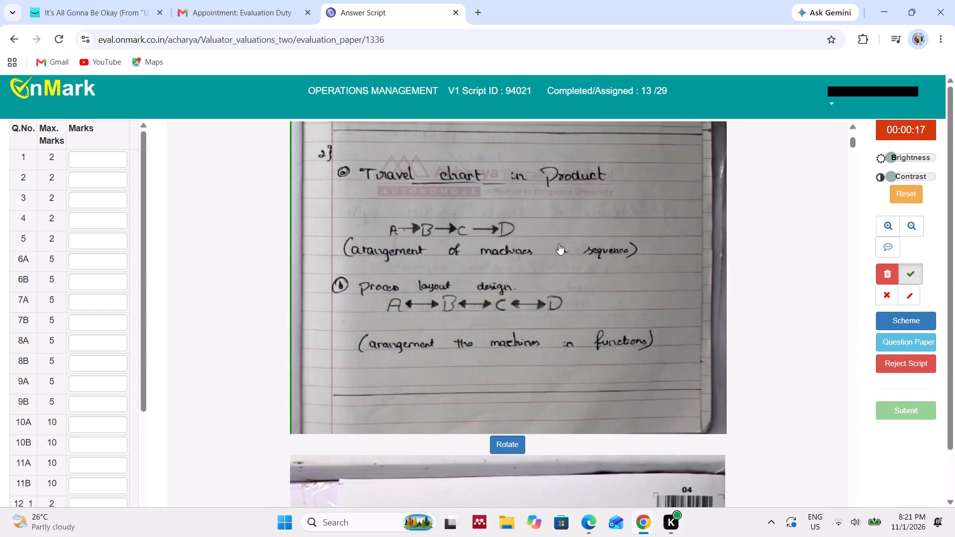
click(882, 301)
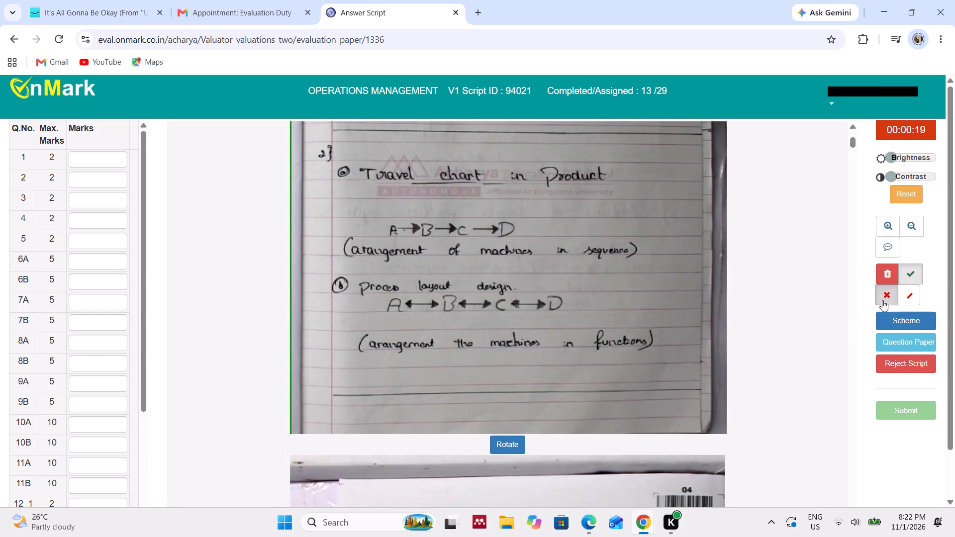
click(404, 236)
click(86, 161)
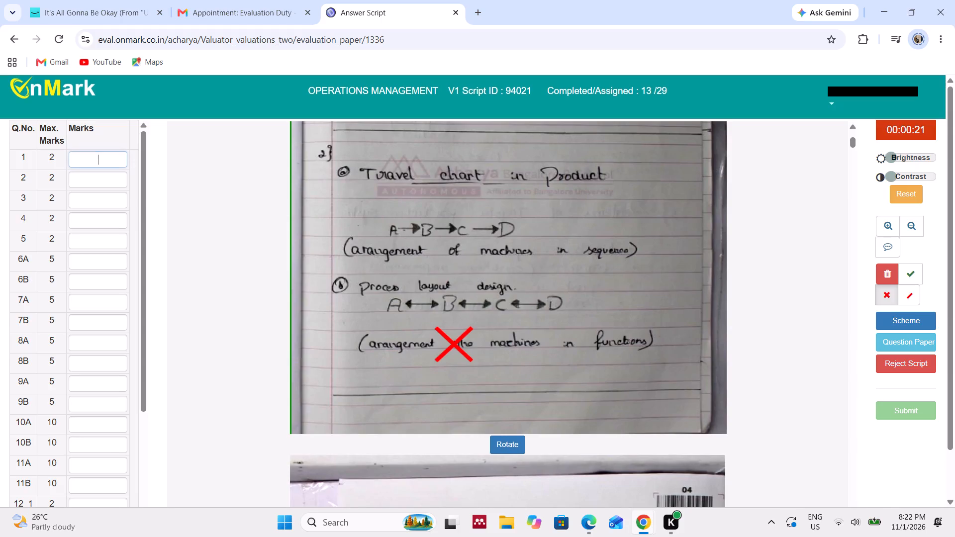
key(2)
click(101, 180)
key(0)
Cross the Q3 system efficiency answer on page 4 and award question 3 0 marks.
scroll(425, 221, down, 6)
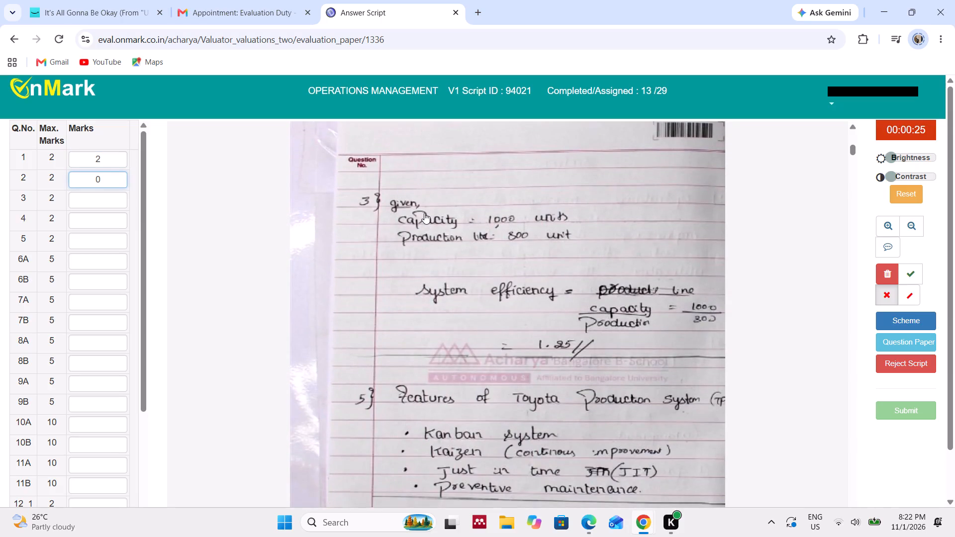
click(424, 213)
click(95, 200)
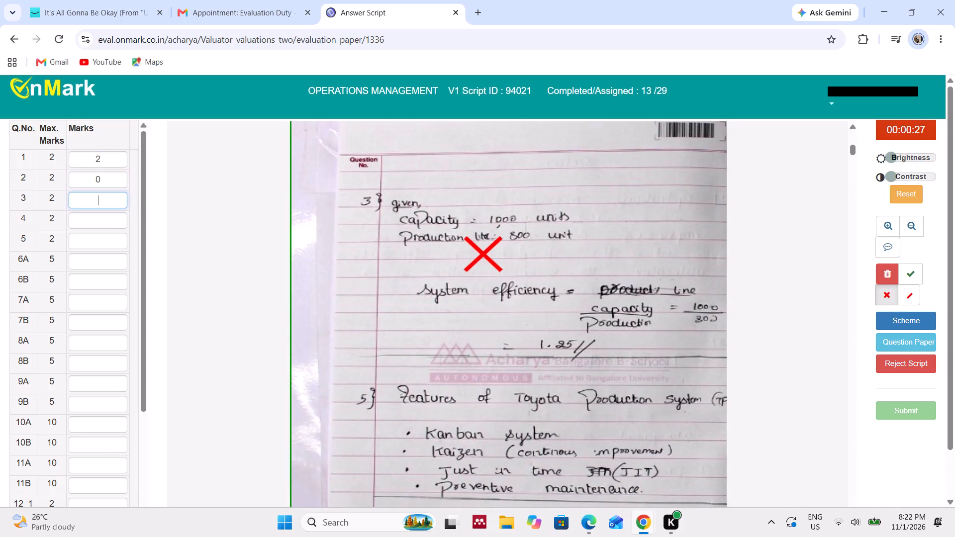
key(0)
Place a cross below the Q5 Toyota Production System answer, awarding question 4 0 marks and question 5 2 marks.
scroll(317, 264, down, 3)
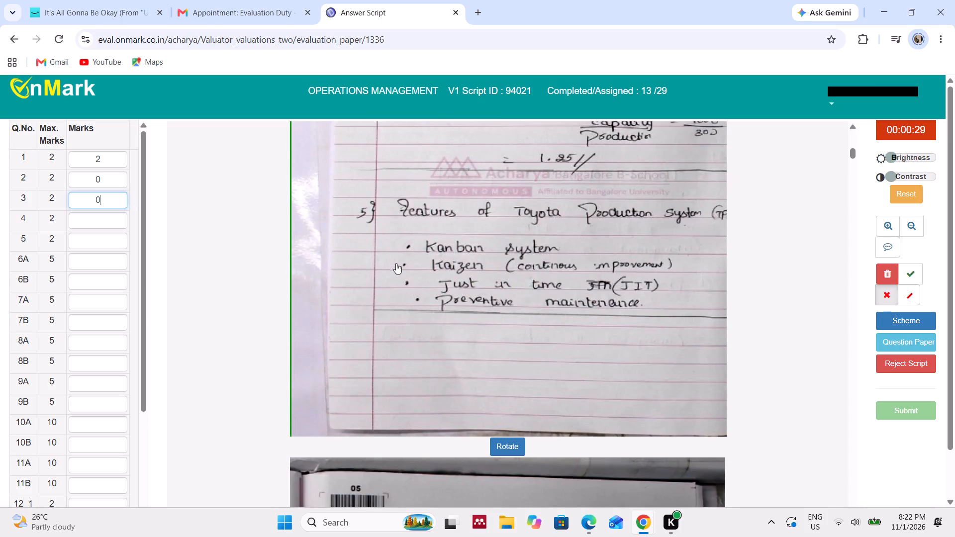
click(382, 237)
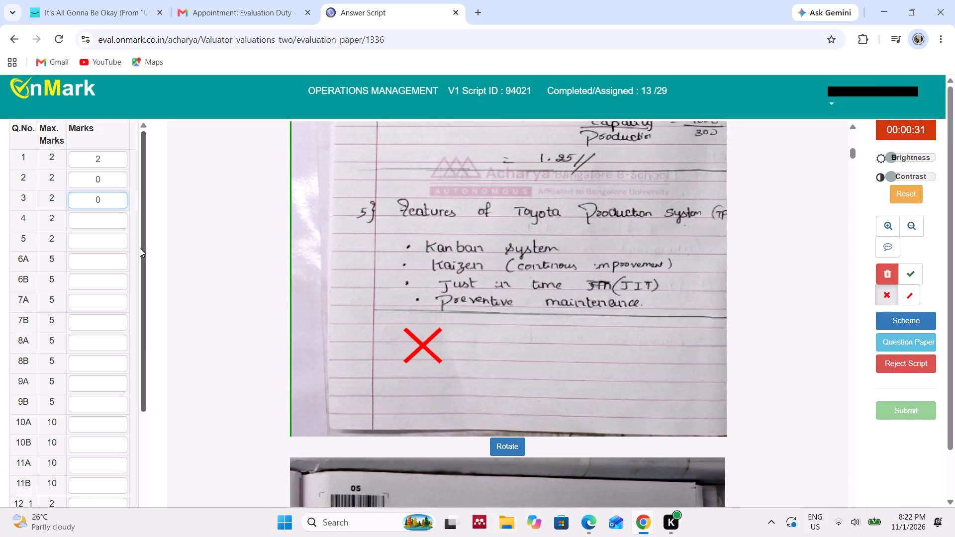
click(105, 219)
key(0)
click(105, 239)
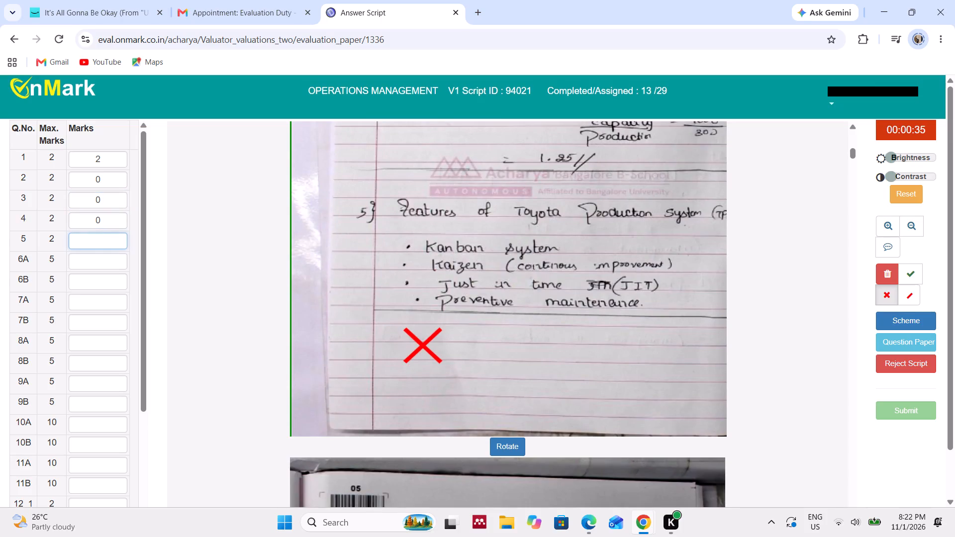
key(2)
Review and tick the job shop versus batch production answer on page 5, entering 3 marks for question 6B.
scroll(333, 248, down, 4)
scroll(373, 271, down, 2)
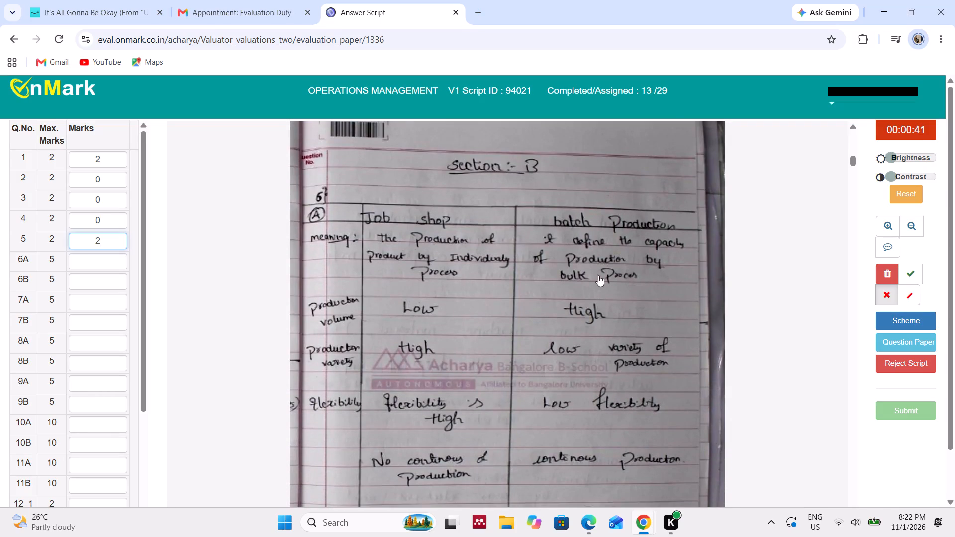
click(913, 271)
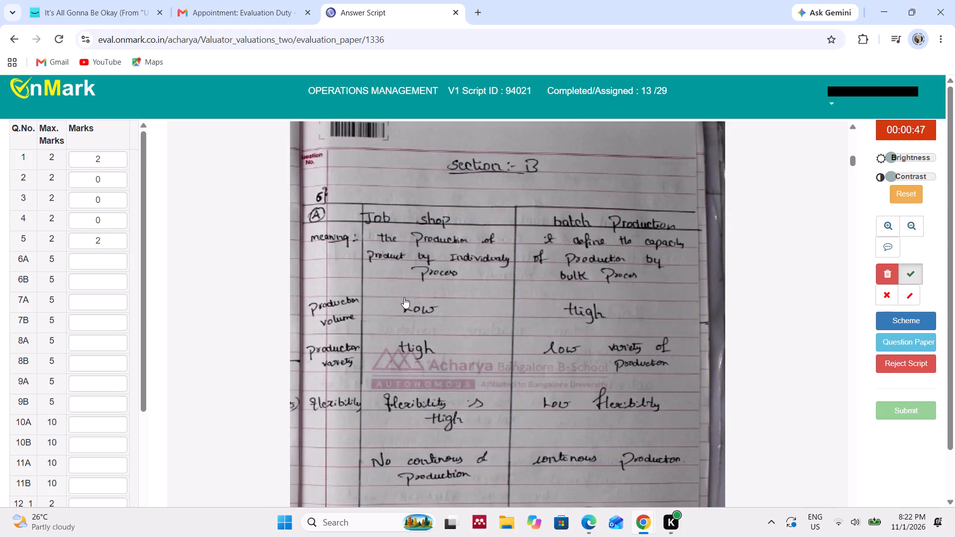
scroll(390, 274, down, 1)
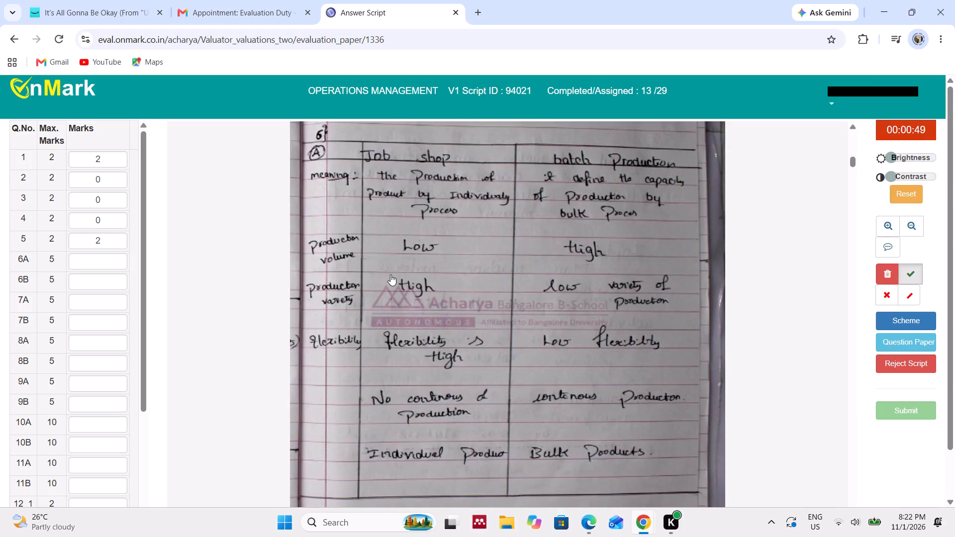
click(382, 282)
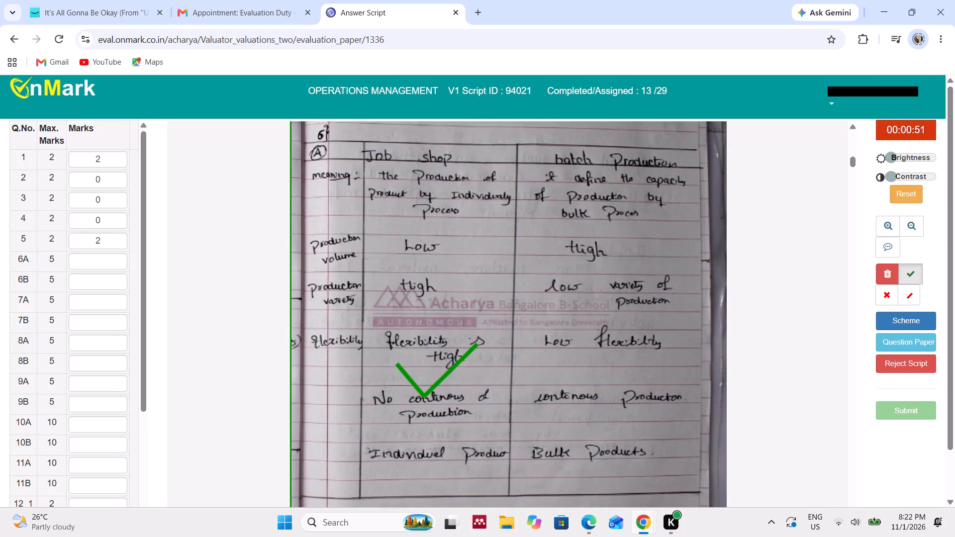
click(94, 286)
key(3)
Tick the production and operations model answer on page 6 and award question 7B 2 marks.
scroll(408, 291, down, 5)
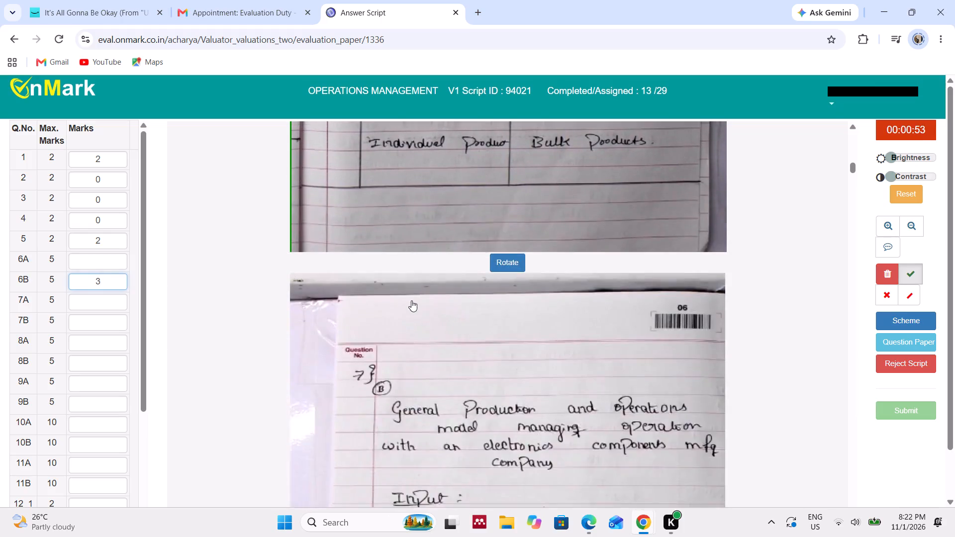
scroll(411, 300, down, 4)
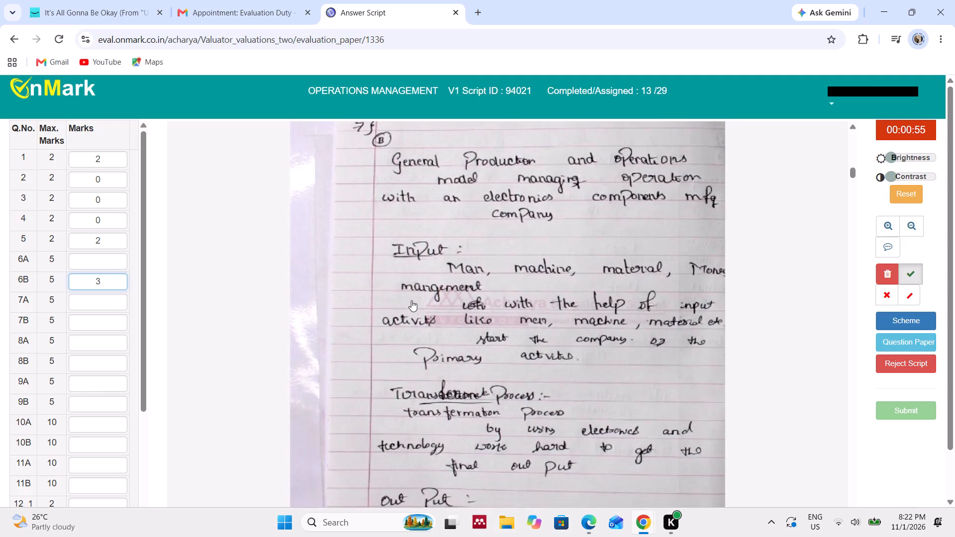
click(411, 300)
scroll(411, 300, down, 6)
click(89, 315)
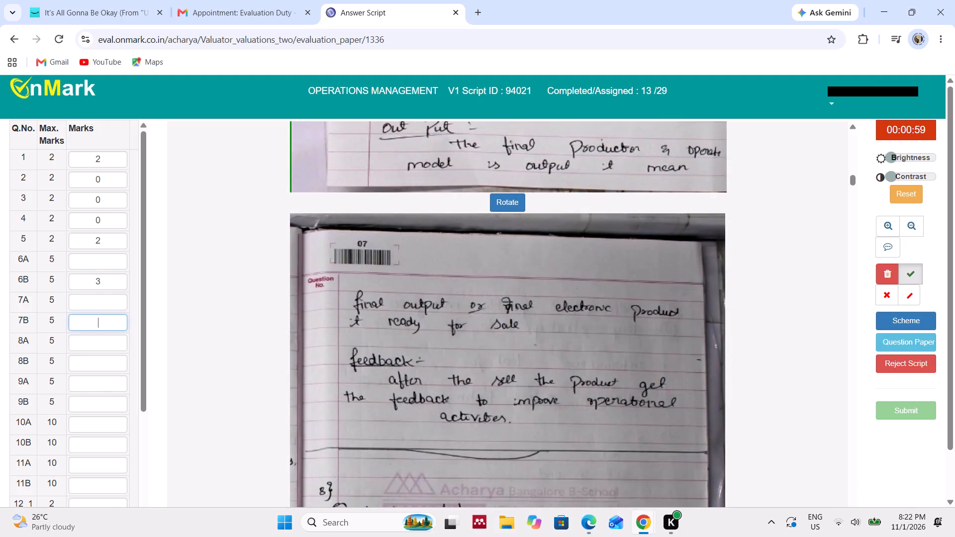
key(2)
Tick the quality control techniques answer on page 7 and award question 8B 3 marks.
scroll(514, 290, down, 6)
scroll(514, 296, up, 1)
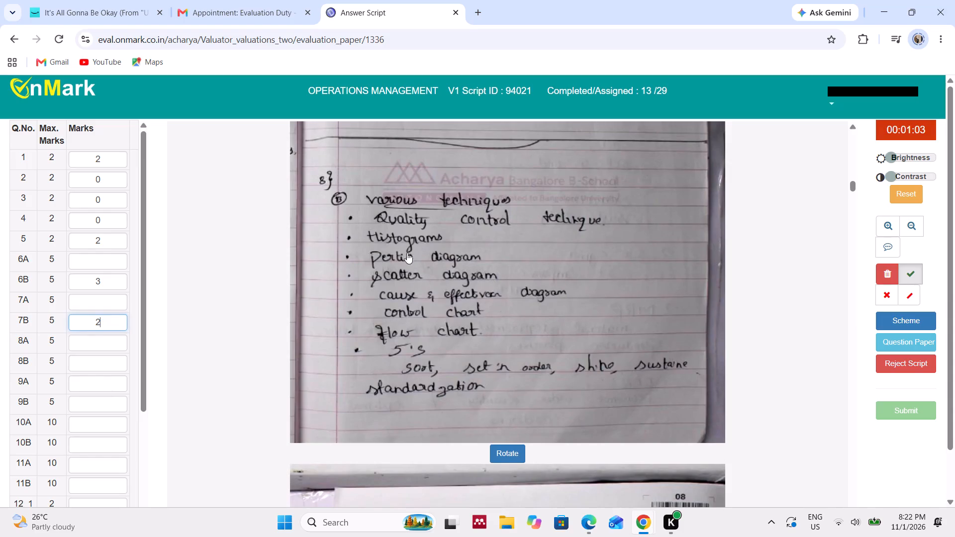
click(399, 240)
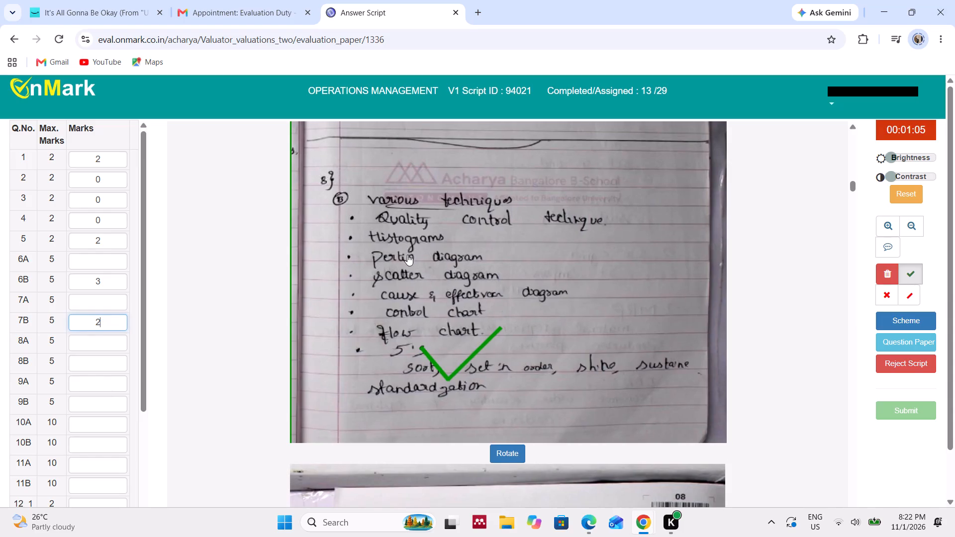
scroll(415, 263, down, 5)
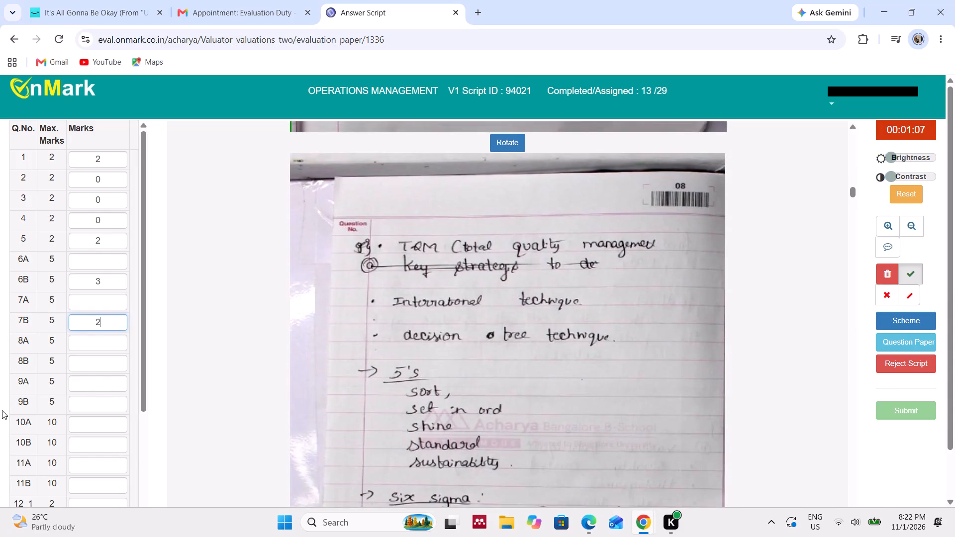
click(89, 365)
key(3)
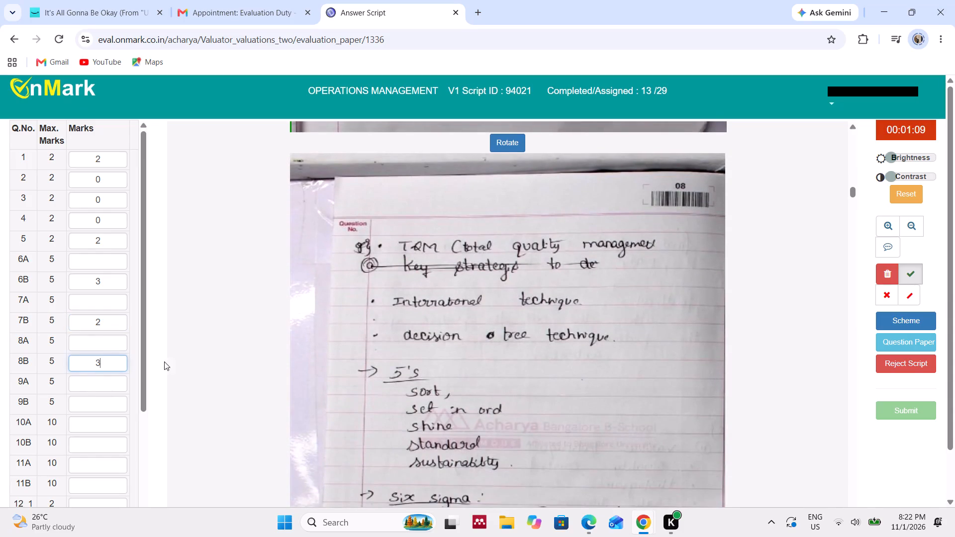
Tick the TQM and JIT vendor strategies answer across pages 8, 9 and 10, awarding question 9B 3 marks.
scroll(361, 344, down, 1)
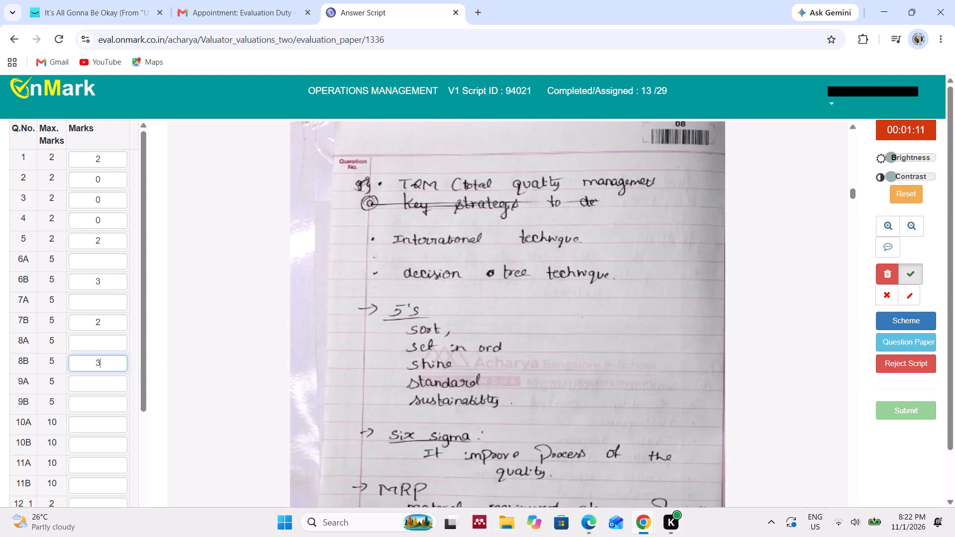
scroll(114, 362, down, 4)
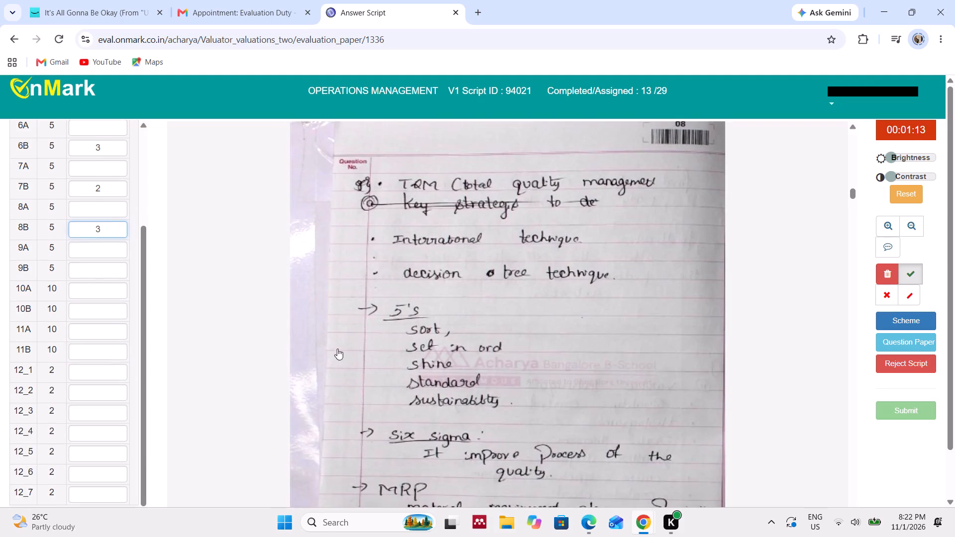
scroll(343, 350, down, 4)
scroll(404, 354, down, 4)
scroll(416, 317, up, 6)
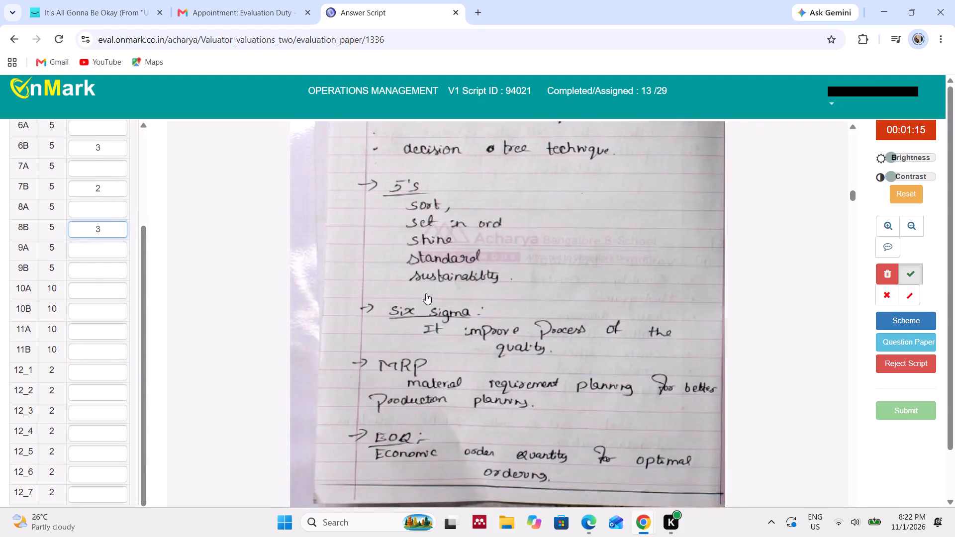
click(415, 248)
scroll(415, 249, down, 6)
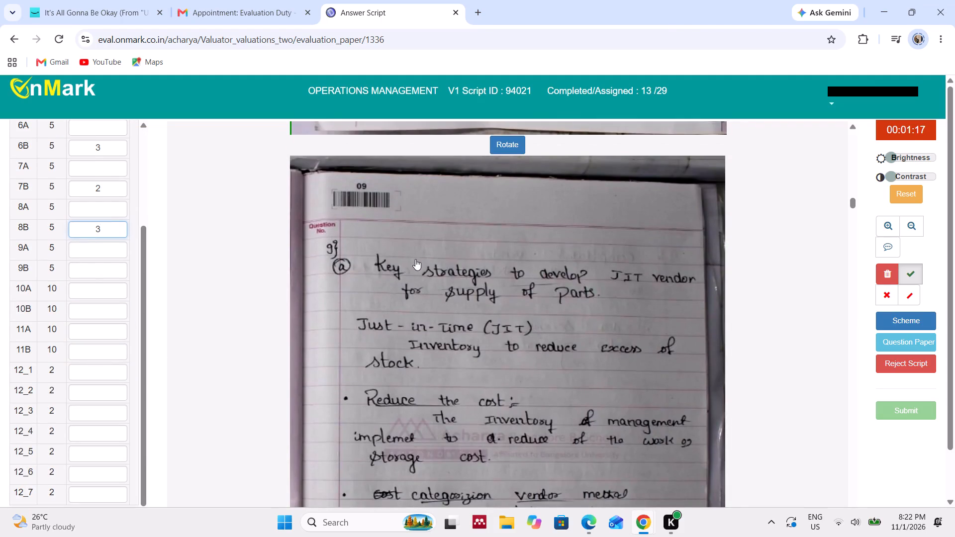
scroll(415, 260, down, 1)
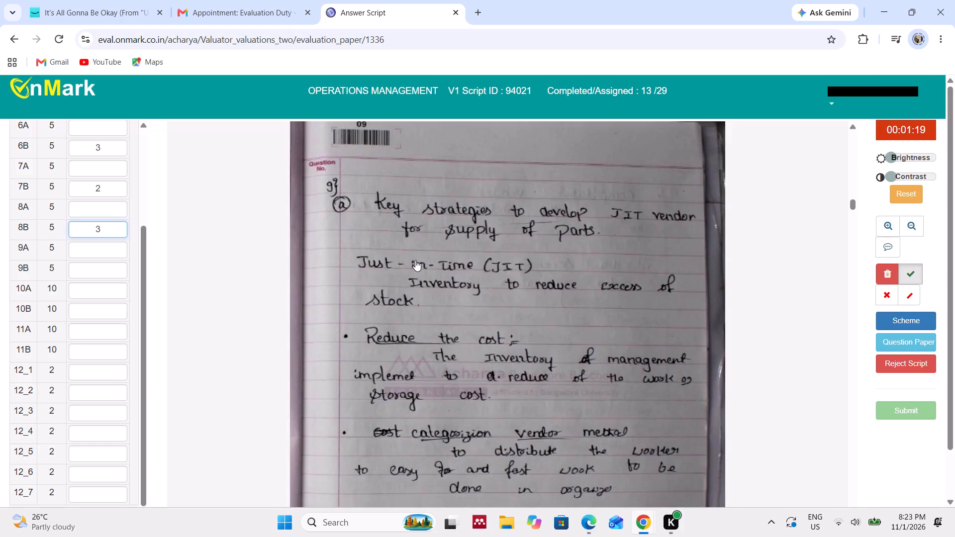
click(415, 260)
scroll(415, 260, down, 4)
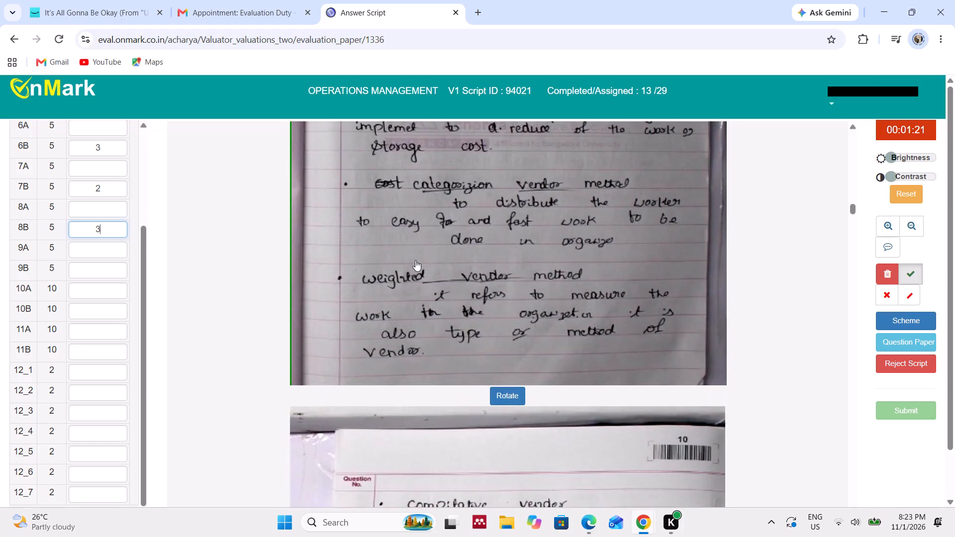
scroll(415, 260, down, 3)
click(415, 260)
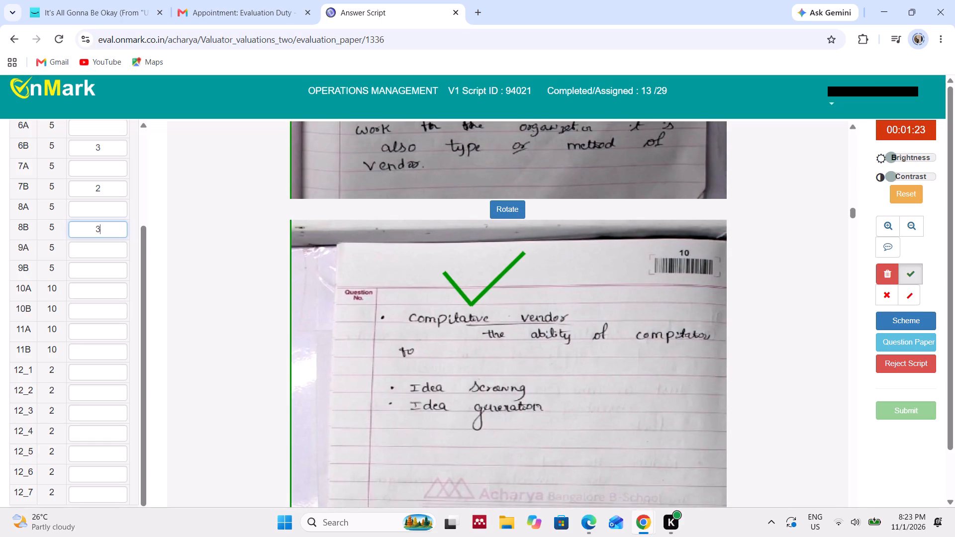
click(87, 270)
key(3)
Tick the Deming's 14 principles answer across pages 11 to 13 and award question 10B 5 marks.
scroll(209, 291, down, 5)
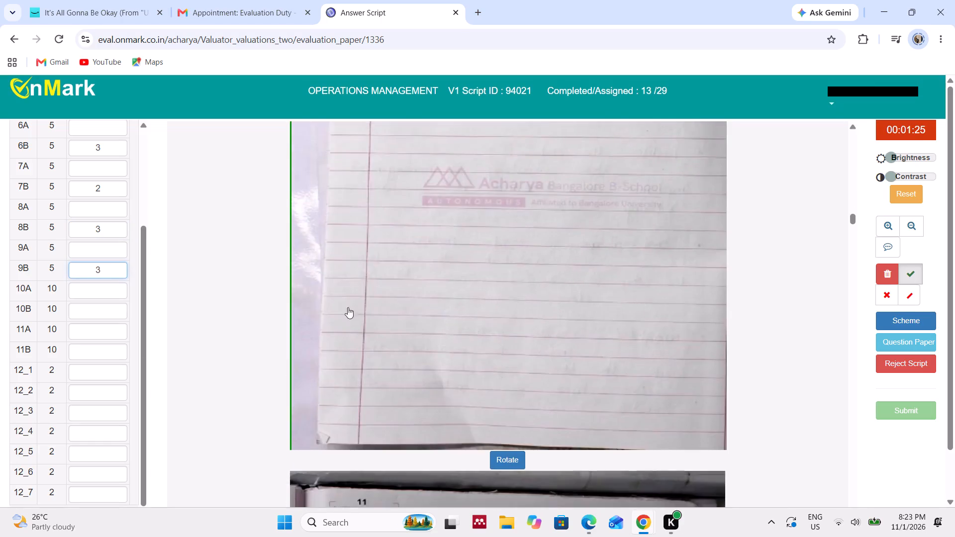
scroll(365, 308, down, 5)
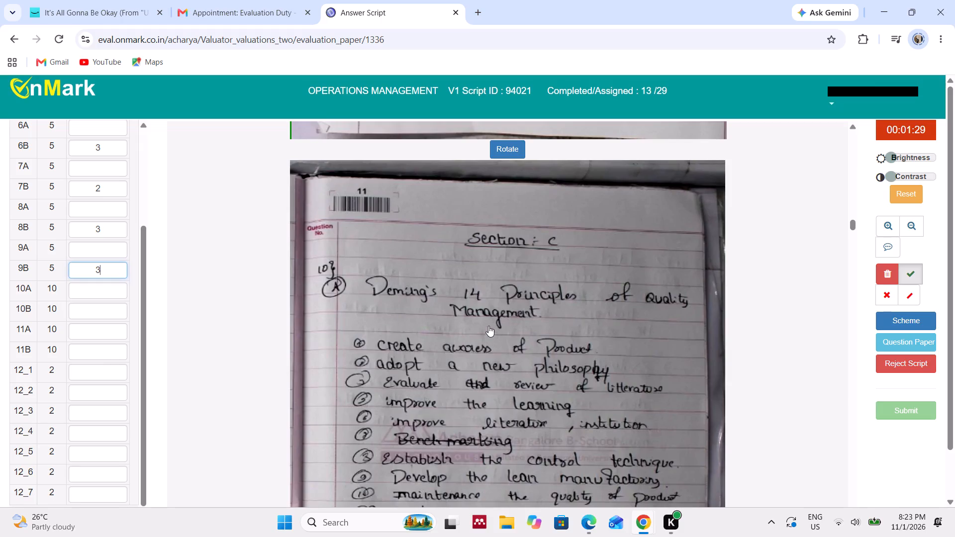
scroll(435, 313, down, 2)
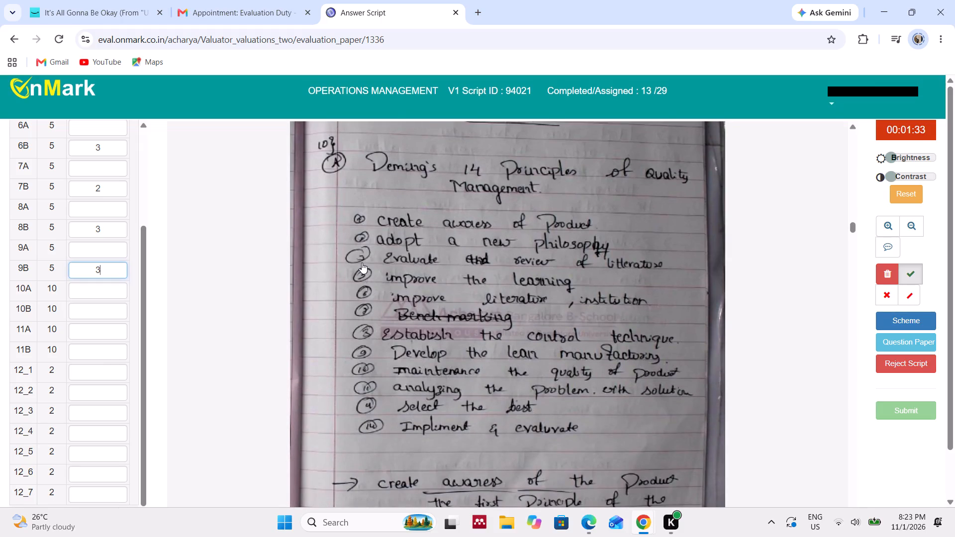
click(362, 263)
scroll(362, 263, down, 6)
click(362, 263)
scroll(362, 263, down, 3)
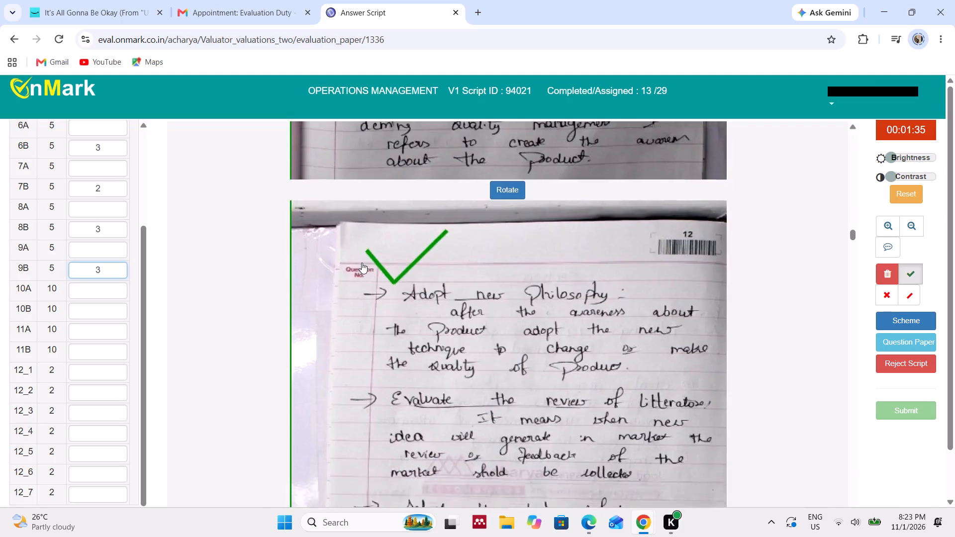
scroll(362, 263, down, 9)
click(362, 263)
scroll(362, 263, down, 6)
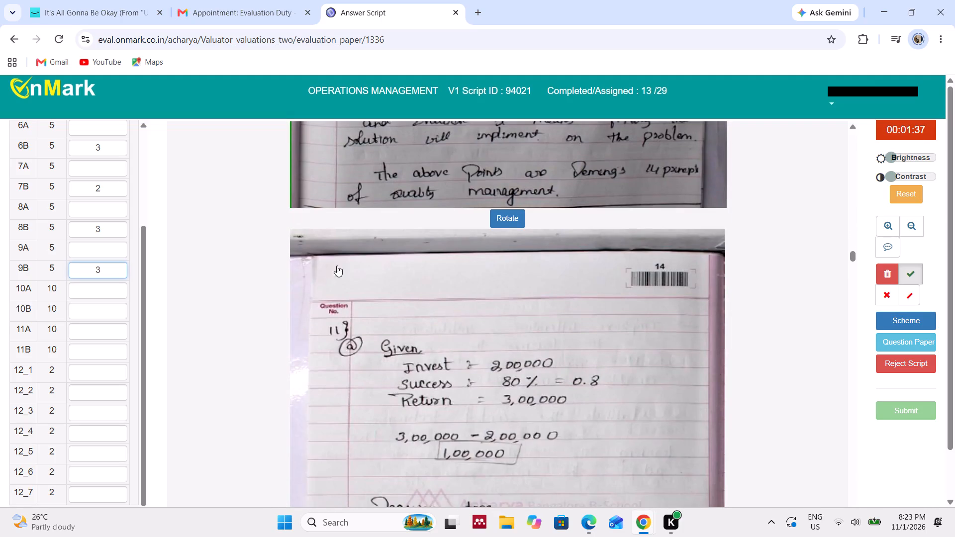
click(81, 313)
key(5)
Tick the decision tree and expected monetary value answer on pages 14 and 15, awarding question 11B 10 marks.
scroll(202, 367, down, 4)
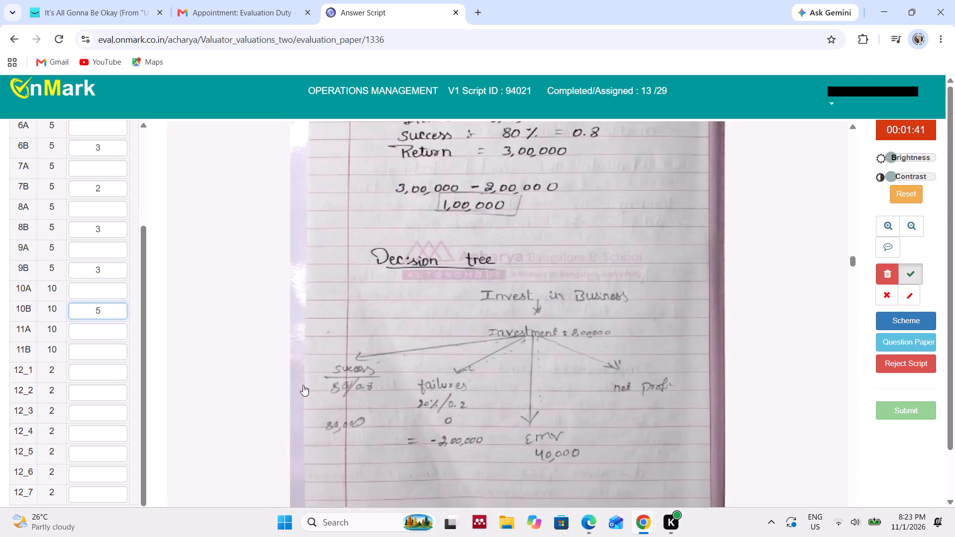
scroll(346, 383, up, 1)
scroll(345, 334, down, 2)
click(350, 325)
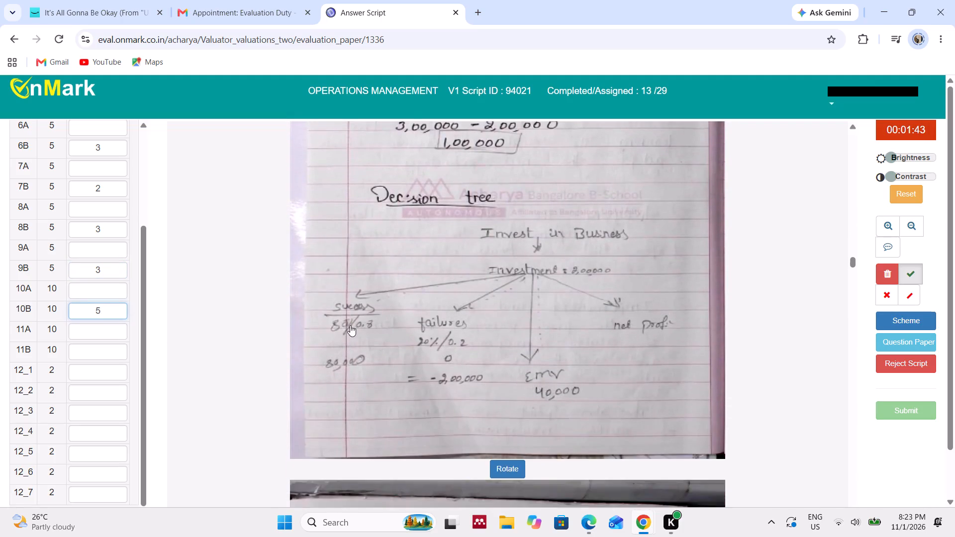
scroll(350, 325, down, 6)
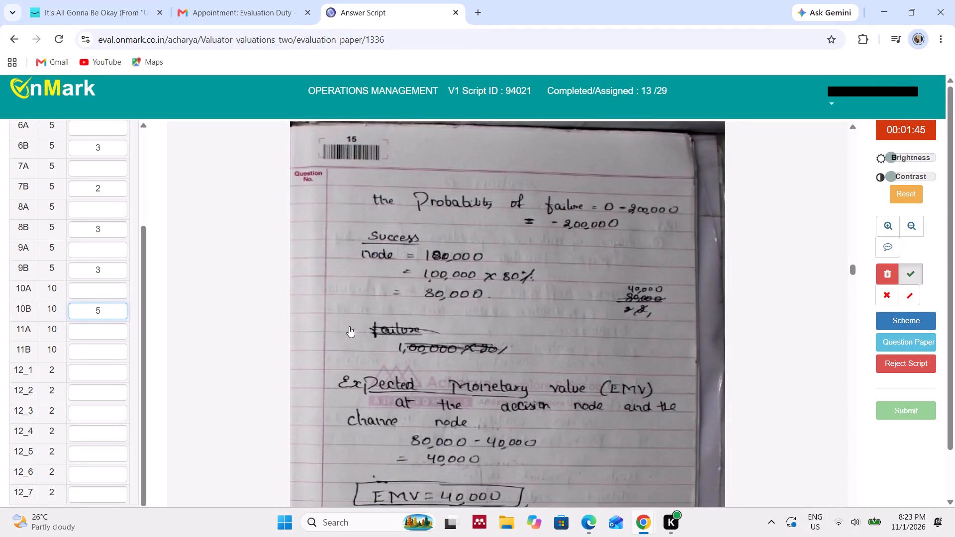
click(349, 326)
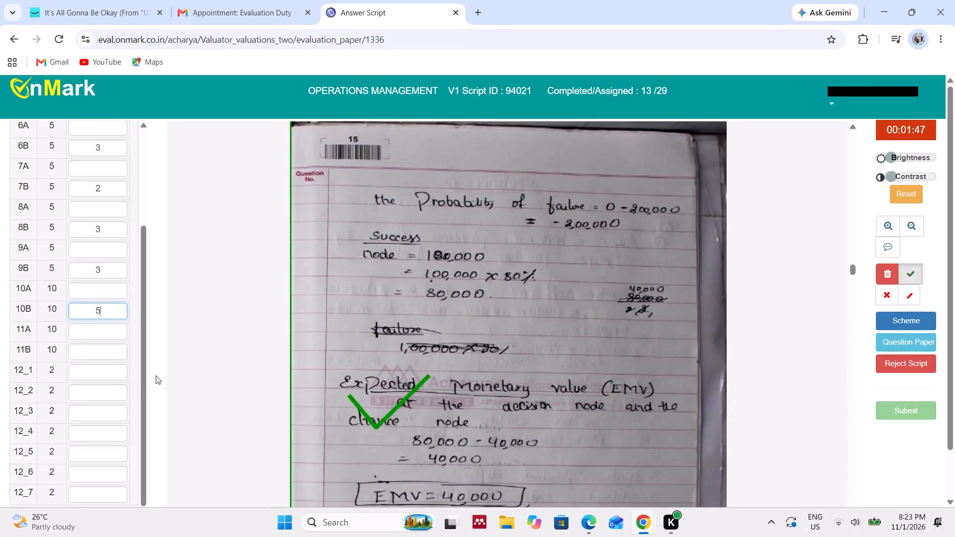
click(102, 354)
key(1)
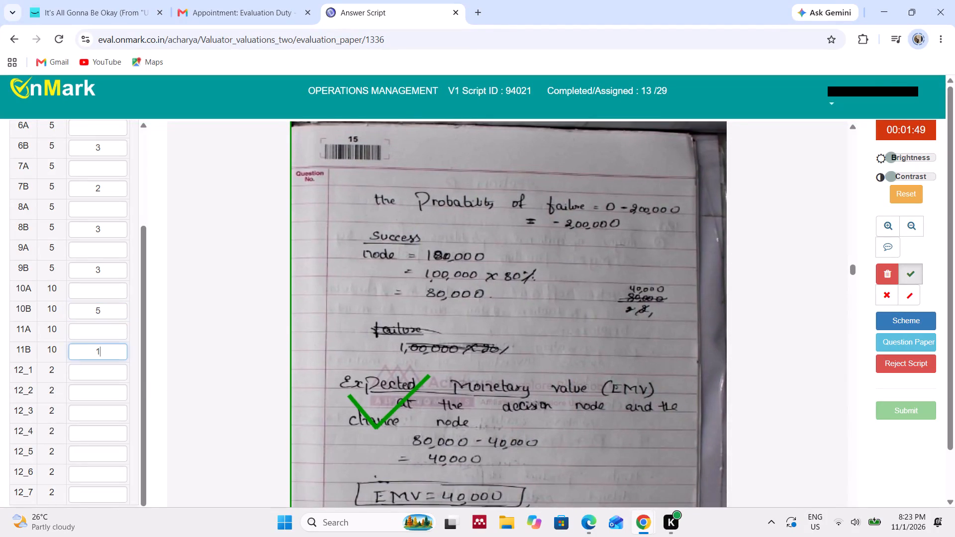
key(0)
Tick the Section D case answers on page 16, awarding question 12_1 2 marks and question 12_2 1 mark.
scroll(280, 358, down, 10)
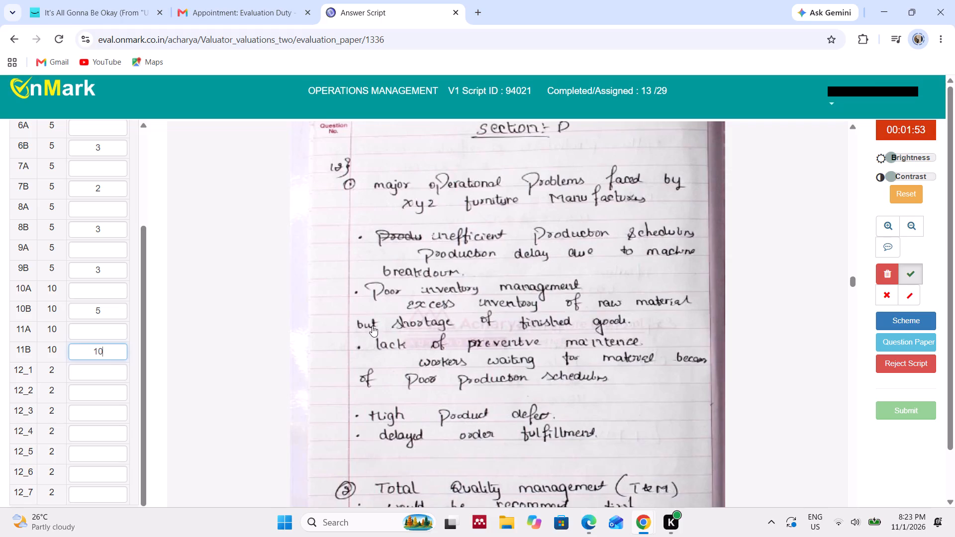
scroll(146, 396, down, 1)
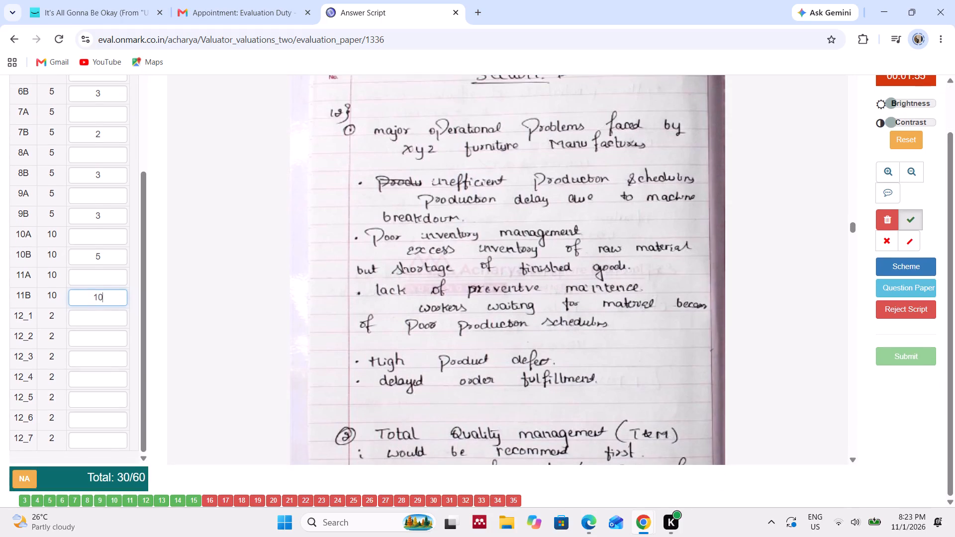
click(103, 318)
key(2)
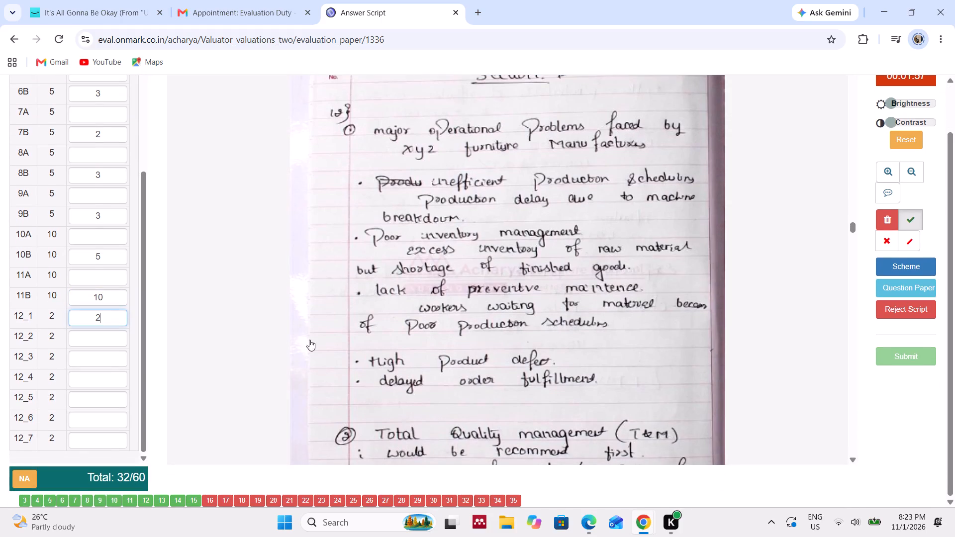
click(327, 334)
scroll(370, 339, down, 4)
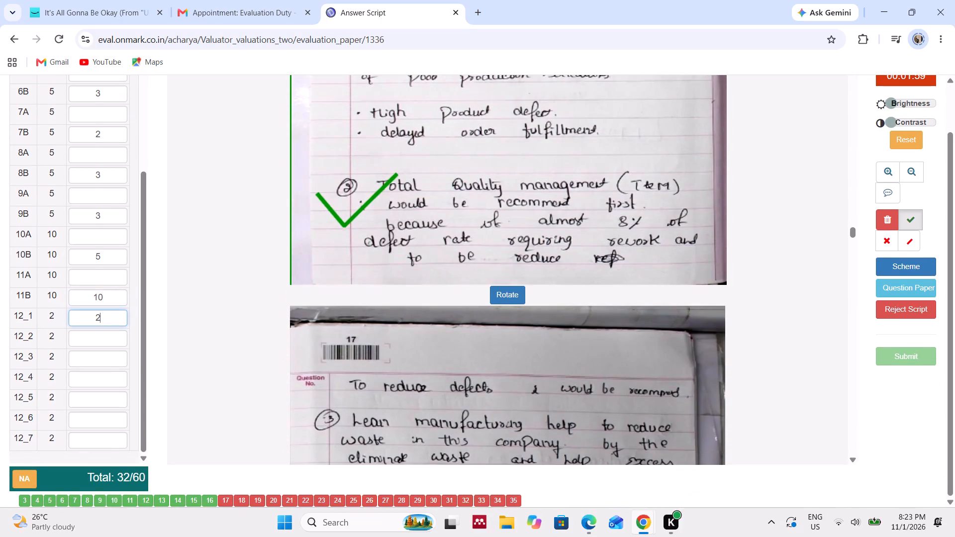
click(107, 343)
key(1)
Tick the Section D answers on page 17, awarding 12_3 1 mark, 12_4 0, 12_5 1 and 12_6 1.
scroll(380, 353, down, 3)
click(378, 313)
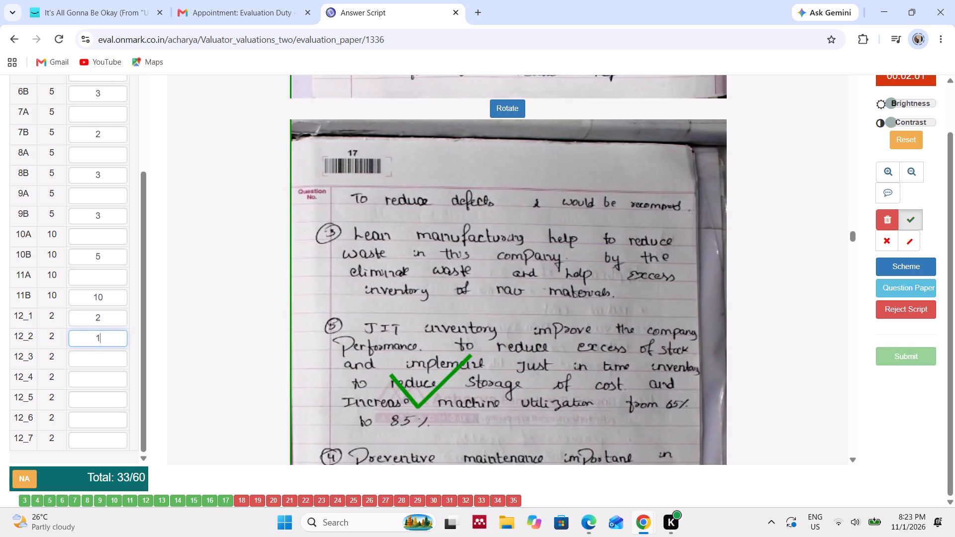
click(110, 357)
key(1)
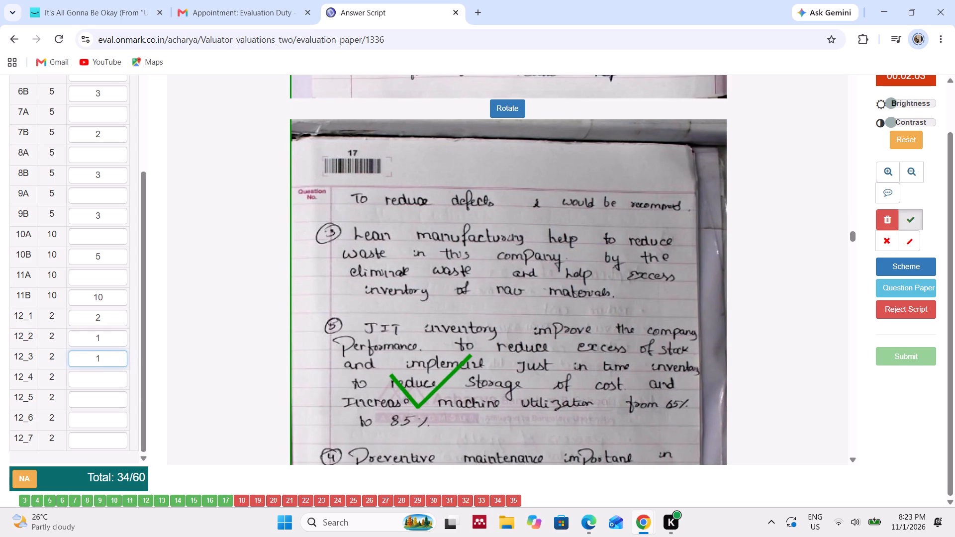
click(111, 380)
key(1)
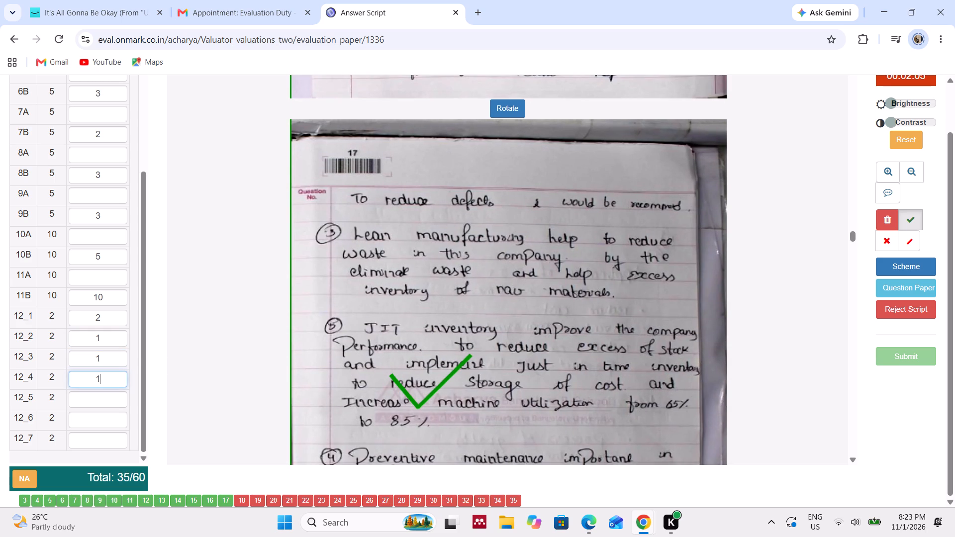
key(BackSpace)
key(0)
click(93, 396)
key(1)
scroll(205, 378, down, 3)
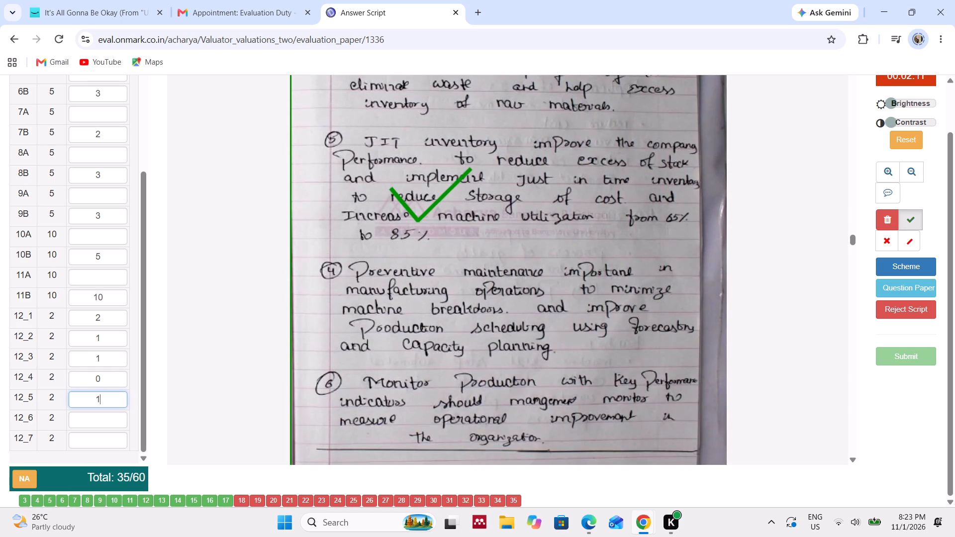
click(103, 421)
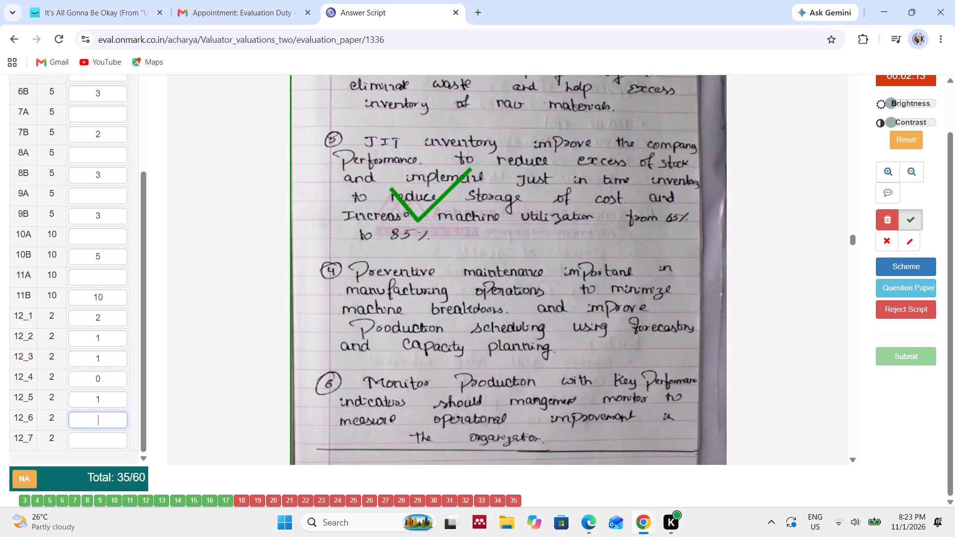
key(1)
Tick the JIT, Kaizen and Kanban answer on page 18.
scroll(467, 359, down, 2)
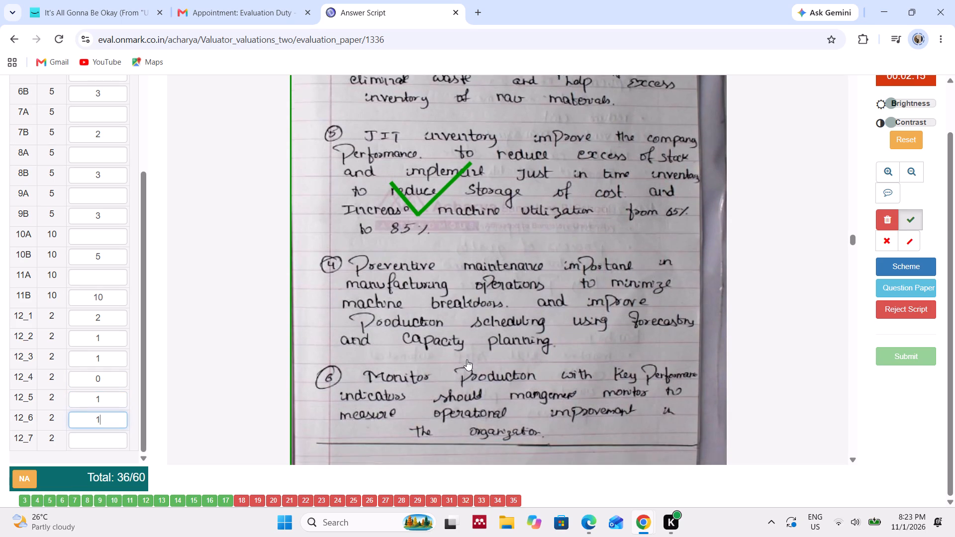
scroll(467, 359, down, 6)
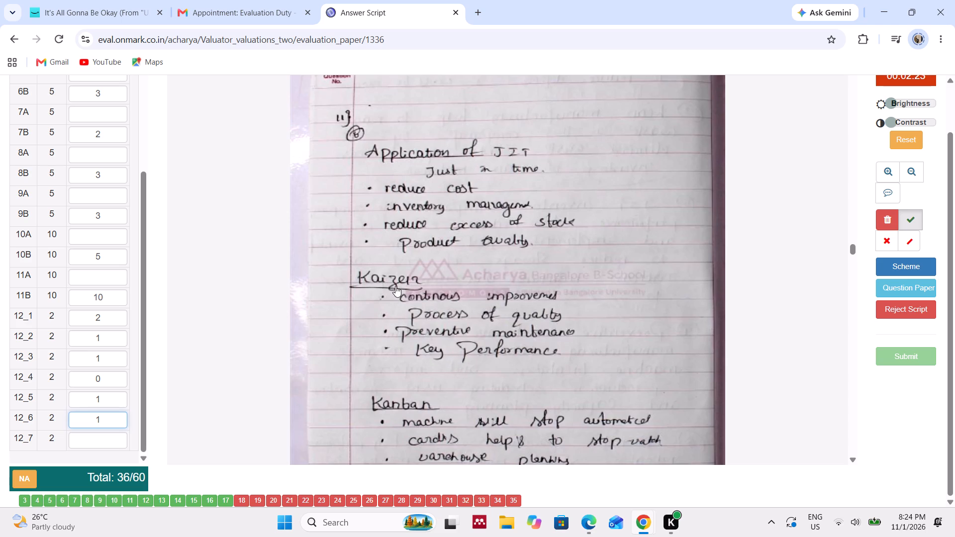
click(391, 271)
scroll(391, 271, down, 6)
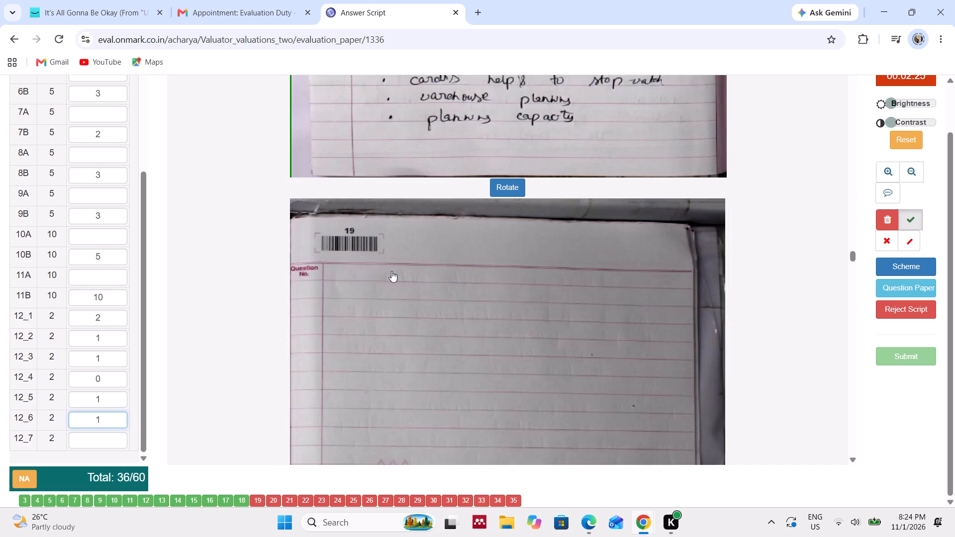
Mark the blank pages 19 to 24 with a cross each.
click(886, 233)
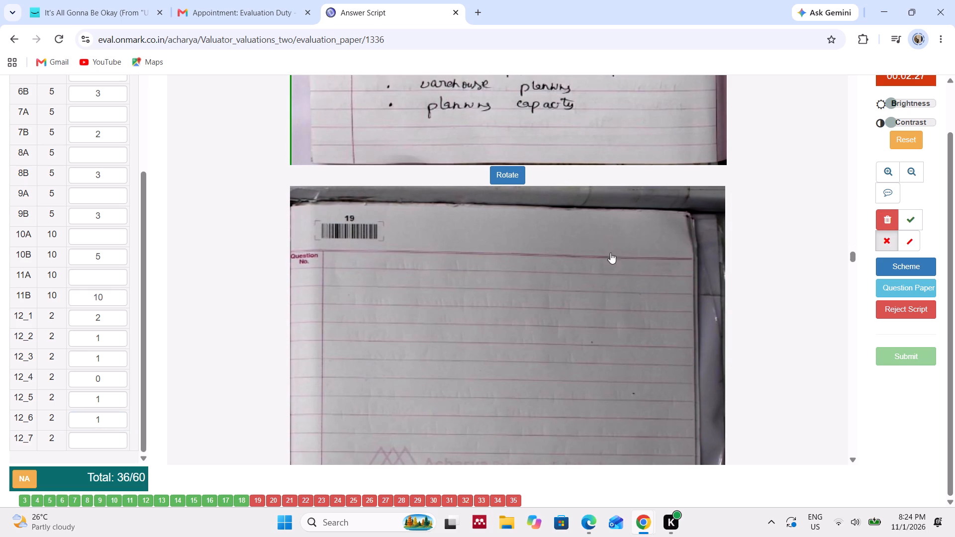
click(467, 277)
scroll(447, 317, down, 11)
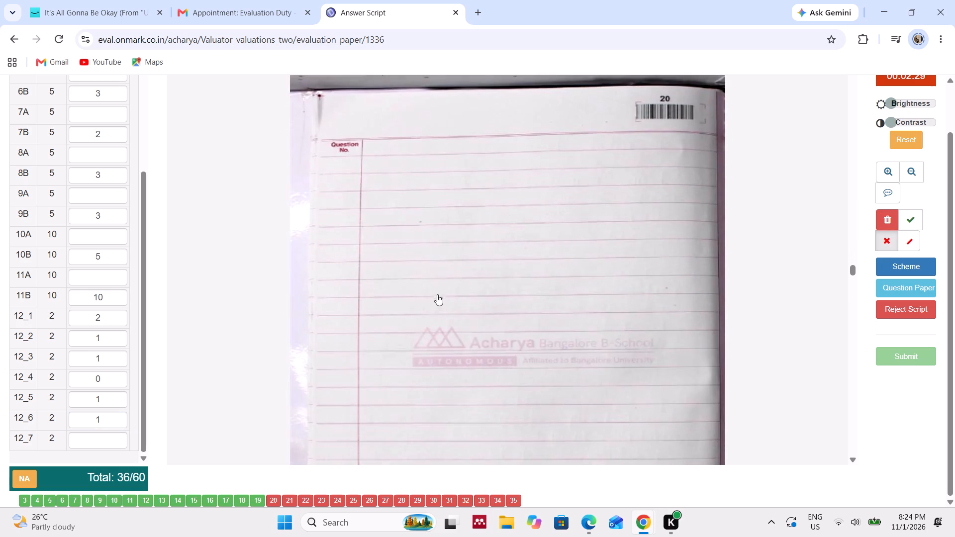
click(426, 260)
scroll(427, 259, down, 6)
click(429, 266)
scroll(429, 266, down, 12)
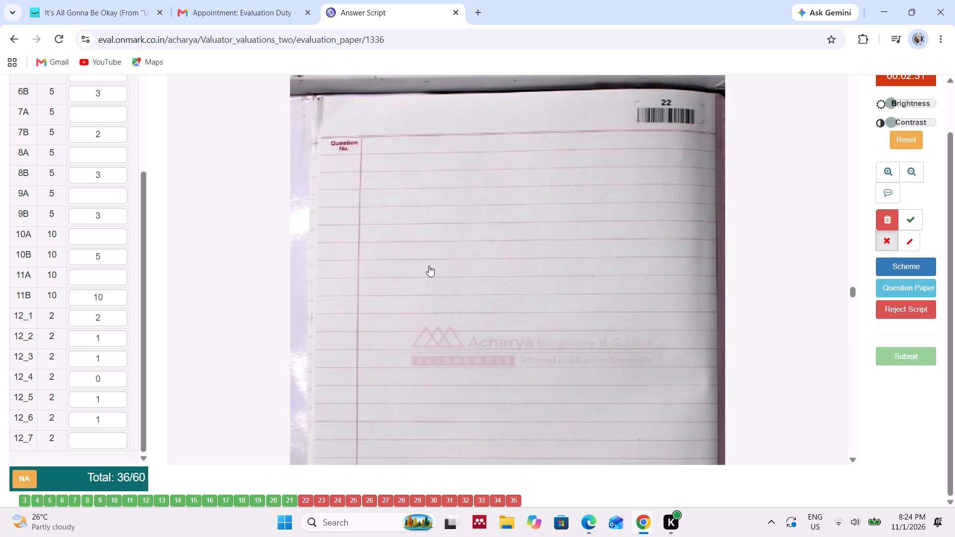
click(429, 266)
scroll(429, 266, down, 8)
click(429, 266)
scroll(429, 266, down, 7)
click(429, 266)
Mark the blank pages 25 to 30 with a cross each.
scroll(429, 266, down, 5)
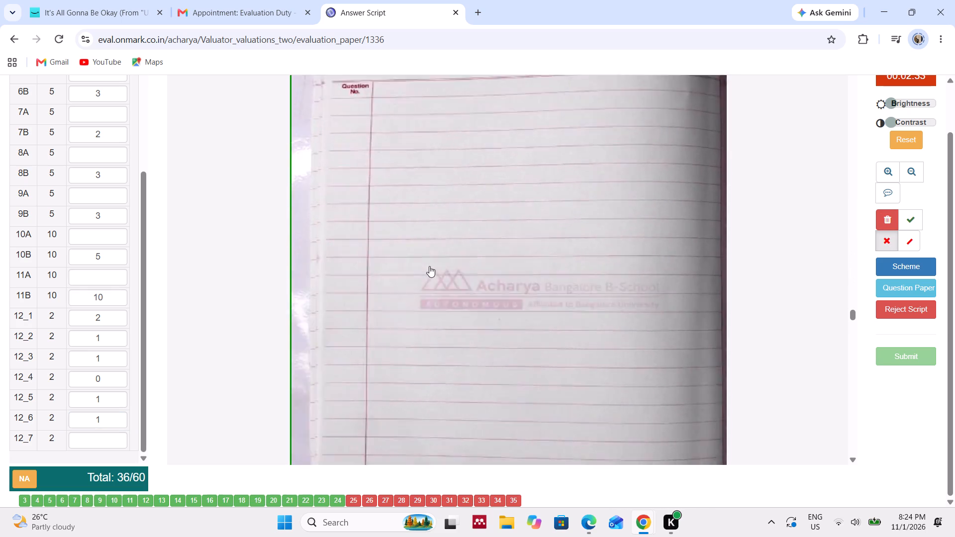
scroll(429, 266, down, 6)
click(429, 266)
scroll(429, 266, down, 7)
click(429, 266)
scroll(429, 266, down, 10)
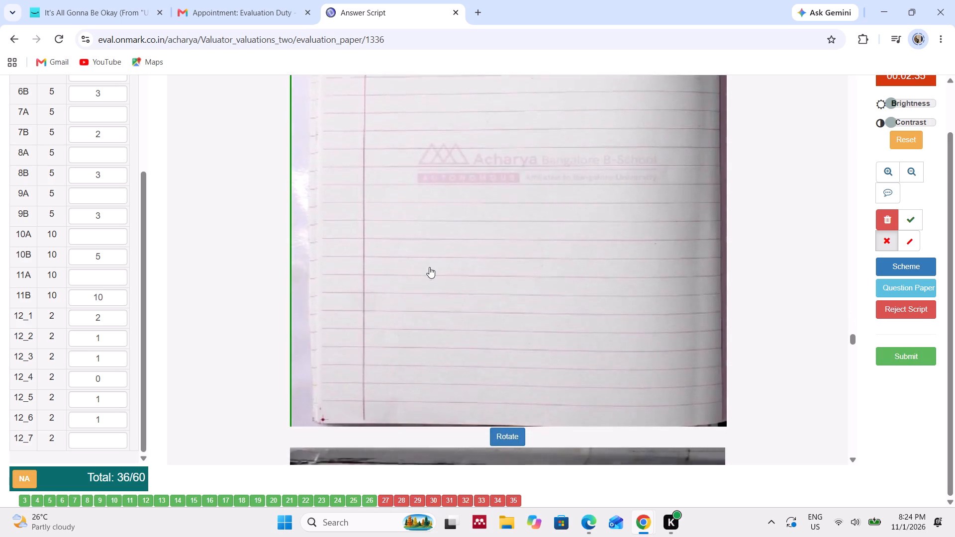
scroll(429, 267, down, 1)
click(429, 267)
scroll(429, 267, down, 10)
click(429, 267)
scroll(429, 267, down, 7)
click(429, 267)
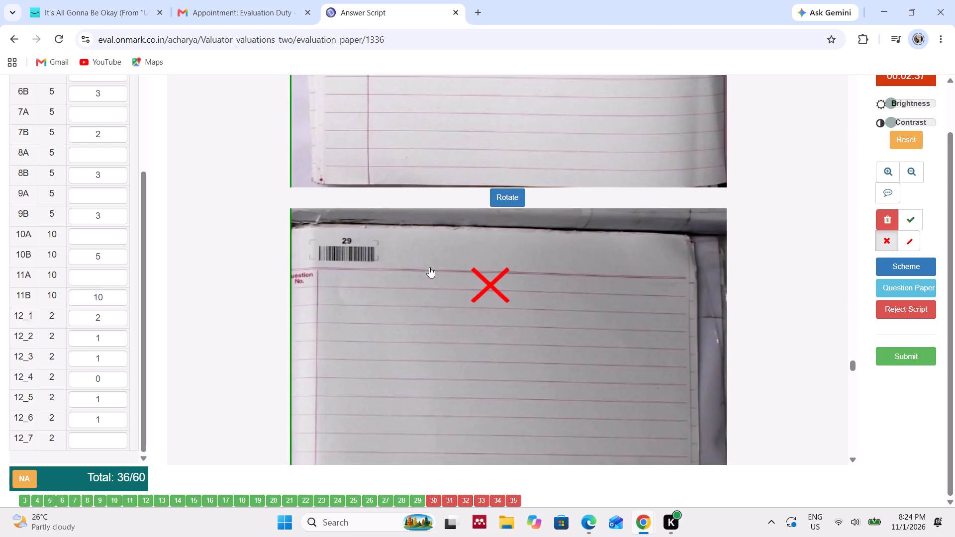
scroll(429, 267, down, 12)
click(429, 267)
Mark the remaining blank pages 31 to 35, including the graph sheets, with a cross each.
scroll(429, 267, down, 5)
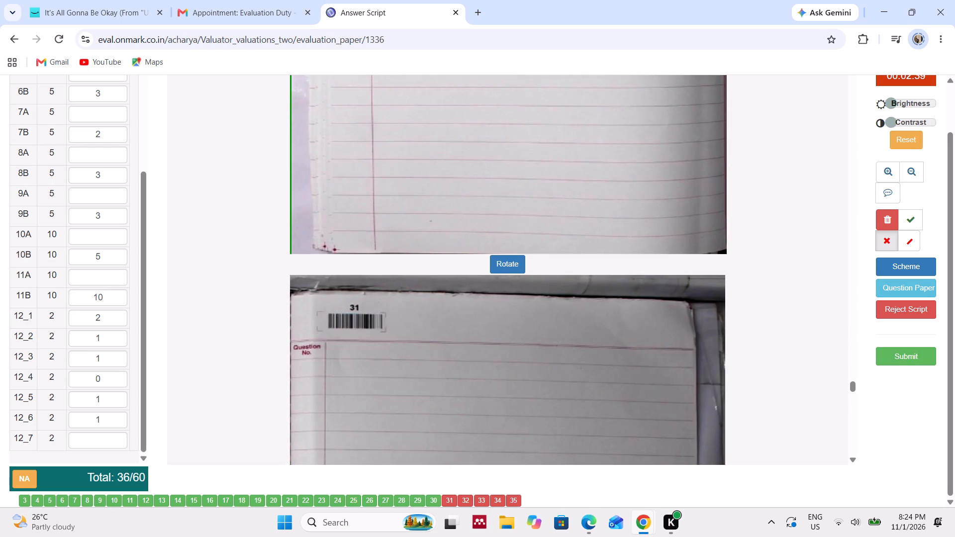
click(417, 316)
scroll(417, 307, down, 11)
click(417, 298)
scroll(417, 295, down, 7)
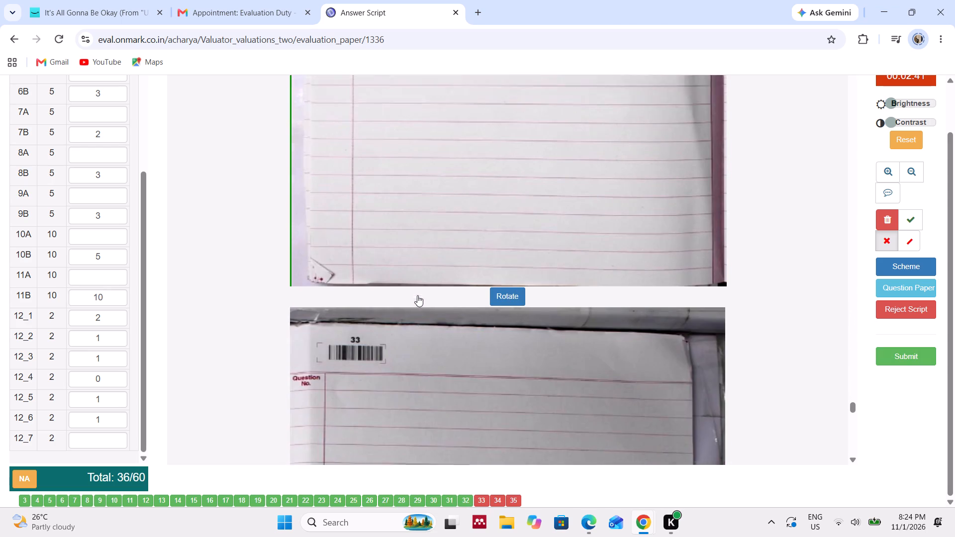
click(417, 295)
scroll(417, 295, down, 11)
click(417, 295)
scroll(417, 295, down, 6)
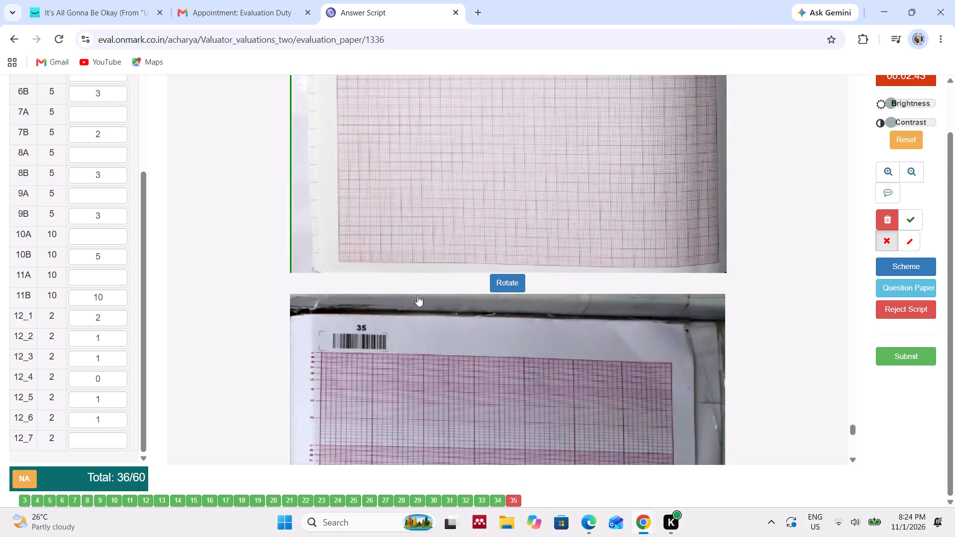
scroll(417, 295, down, 7)
click(417, 295)
scroll(417, 293, down, 7)
Enter 0 marks for the unmarked questions 6A, 7A, 8A, 10A, 11A and 12_7.
scroll(27, 238, up, 1)
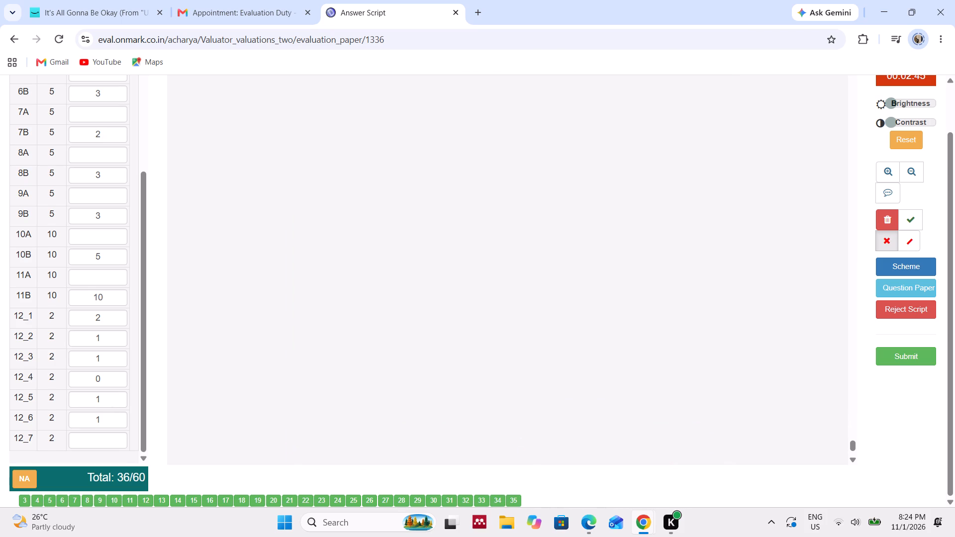
scroll(84, 205, up, 3)
click(88, 209)
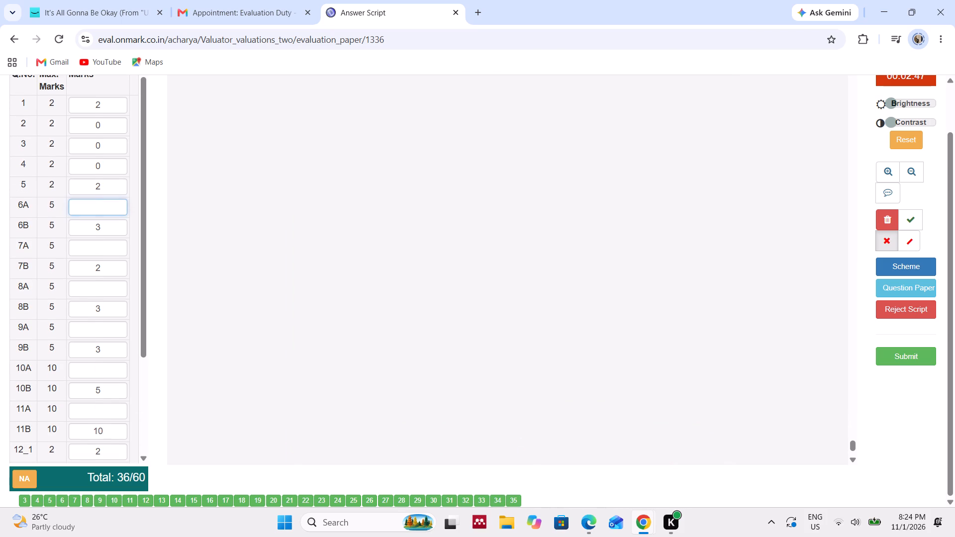
key(0)
click(95, 242)
key(0)
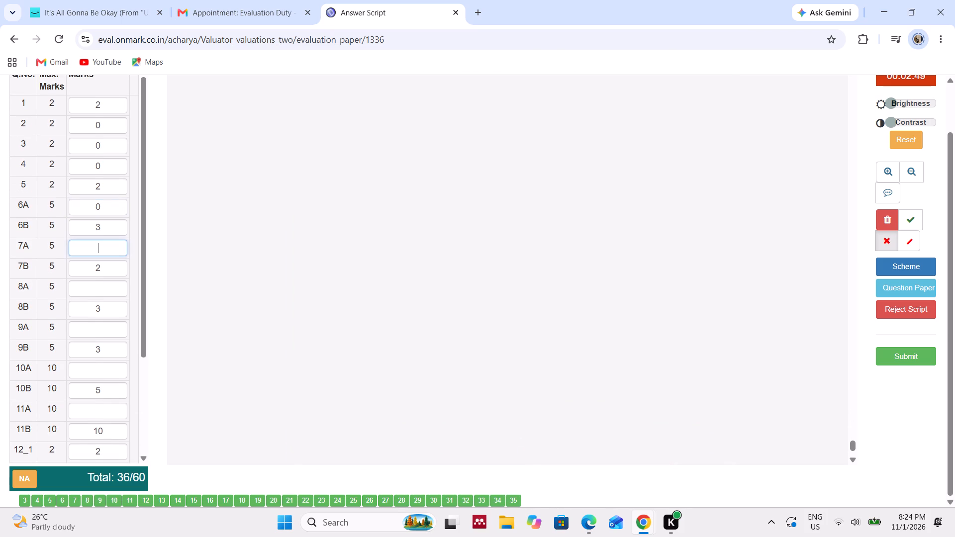
click(97, 288)
key(0)
click(109, 333)
key(0)
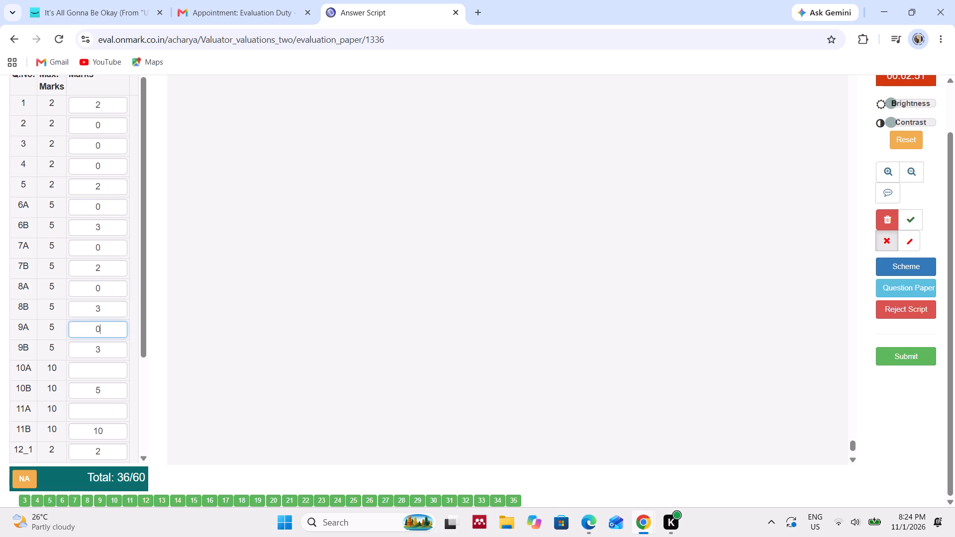
key(0)
click(106, 373)
click(103, 364)
key(0)
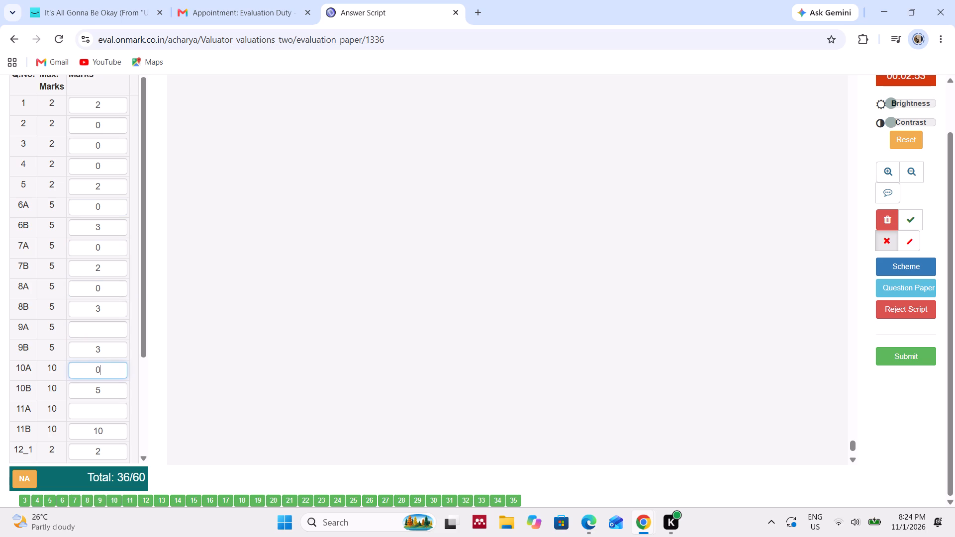
click(106, 407)
key(0)
scroll(121, 372, down, 3)
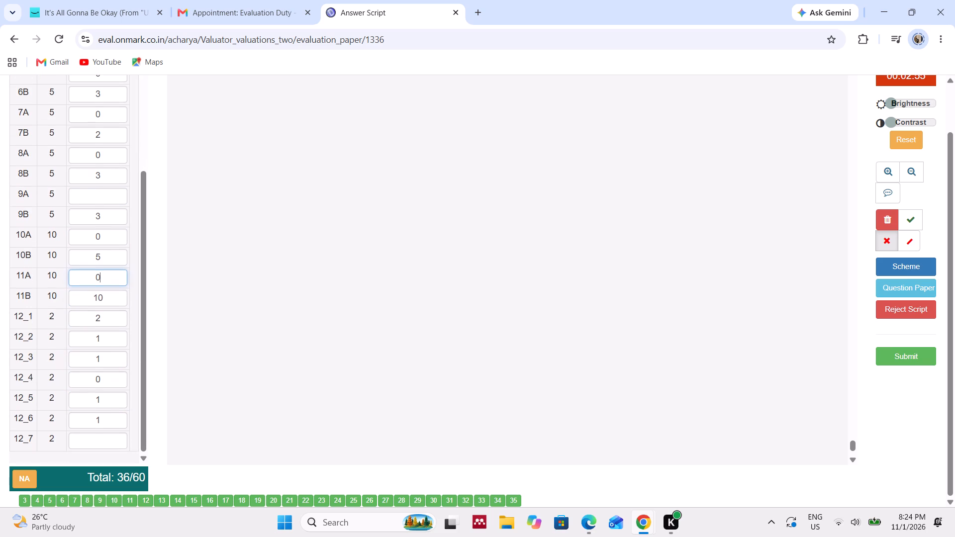
click(110, 440)
key(0)
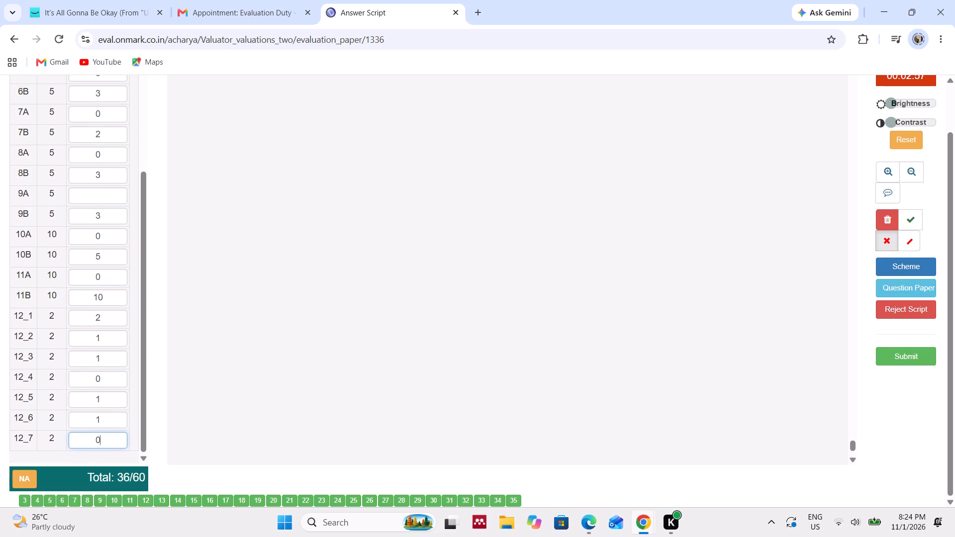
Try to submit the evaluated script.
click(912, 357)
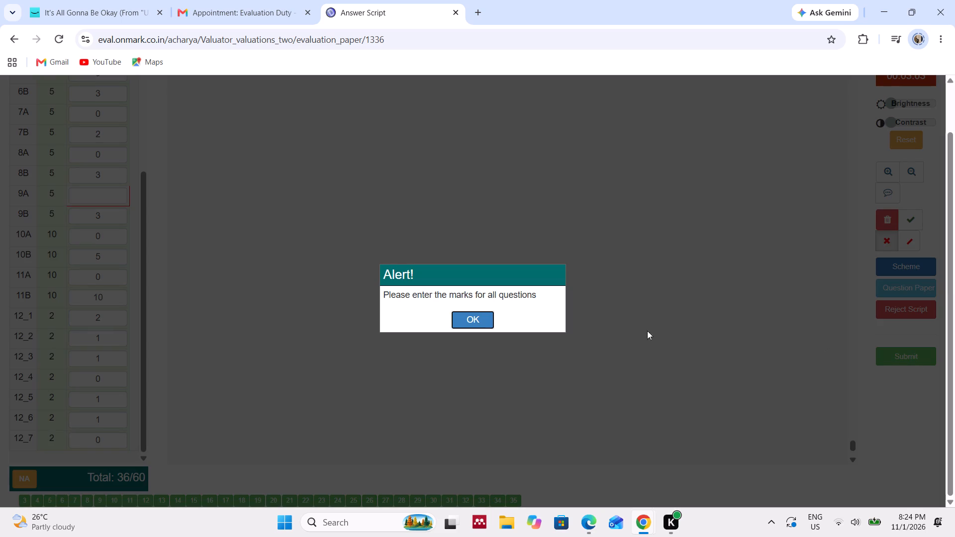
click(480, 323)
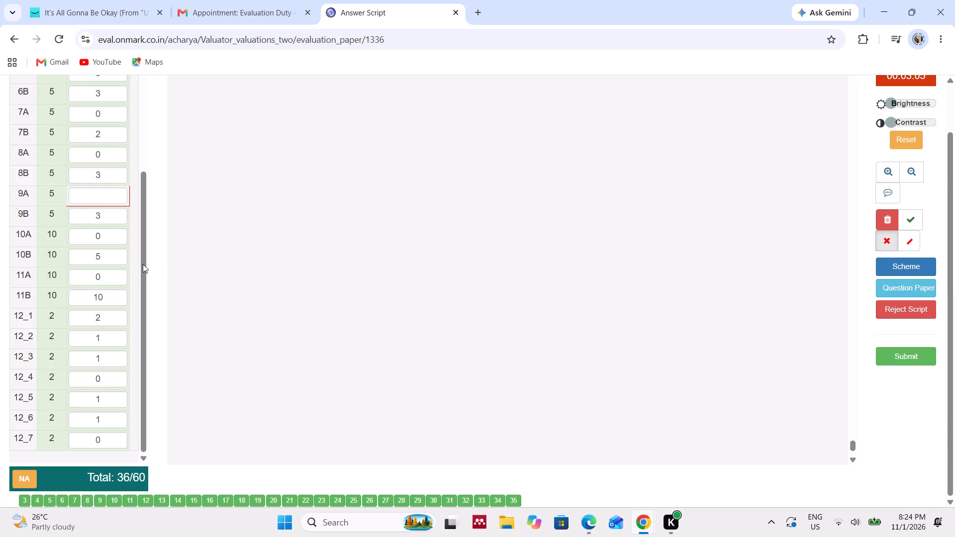
Enter 0 marks for question 9A and submit the evaluated script.
click(101, 198)
key(0)
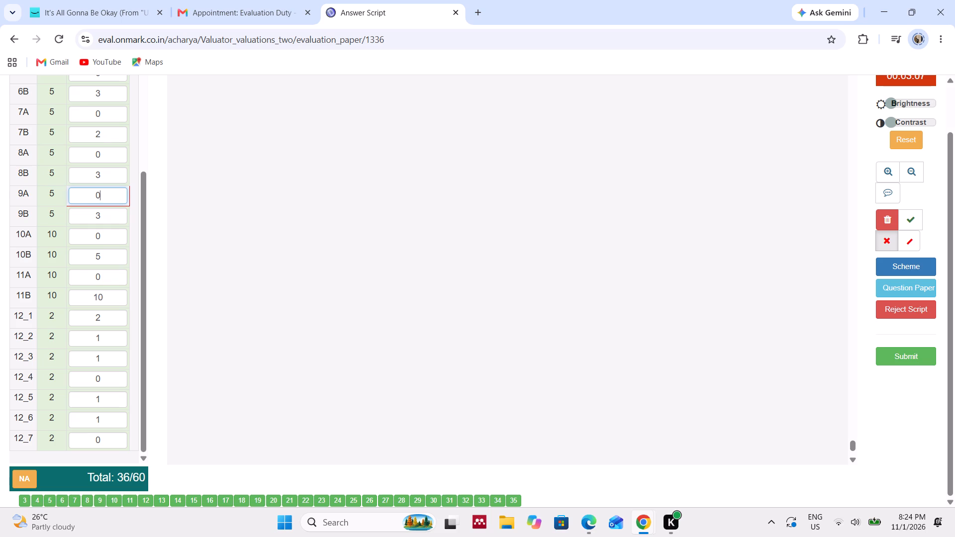
scroll(143, 193, up, 6)
scroll(143, 193, down, 6)
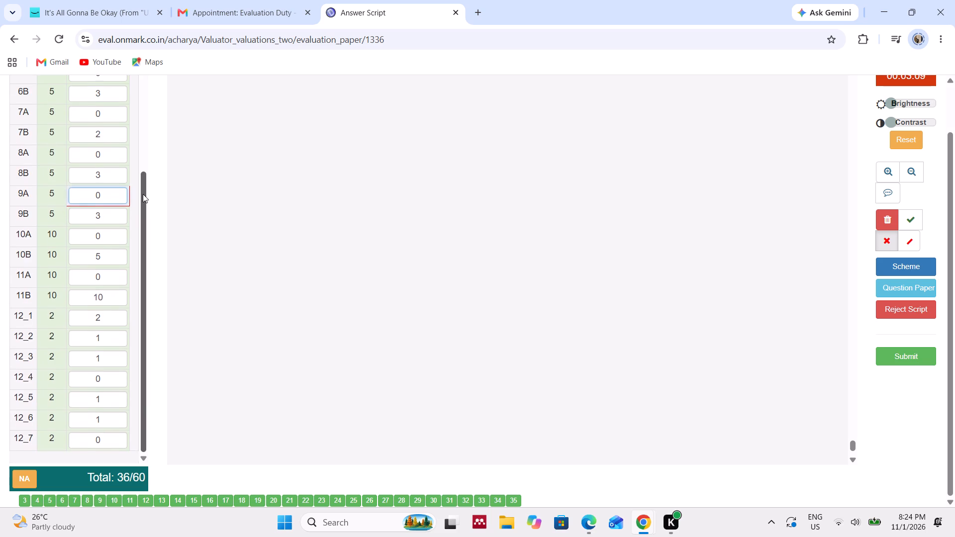
scroll(143, 194, down, 5)
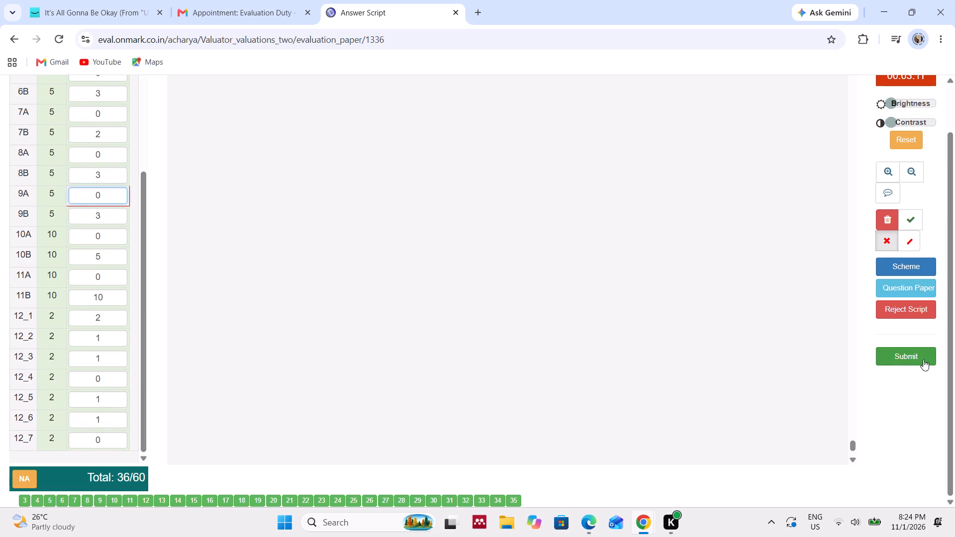
click(917, 355)
click(588, 168)
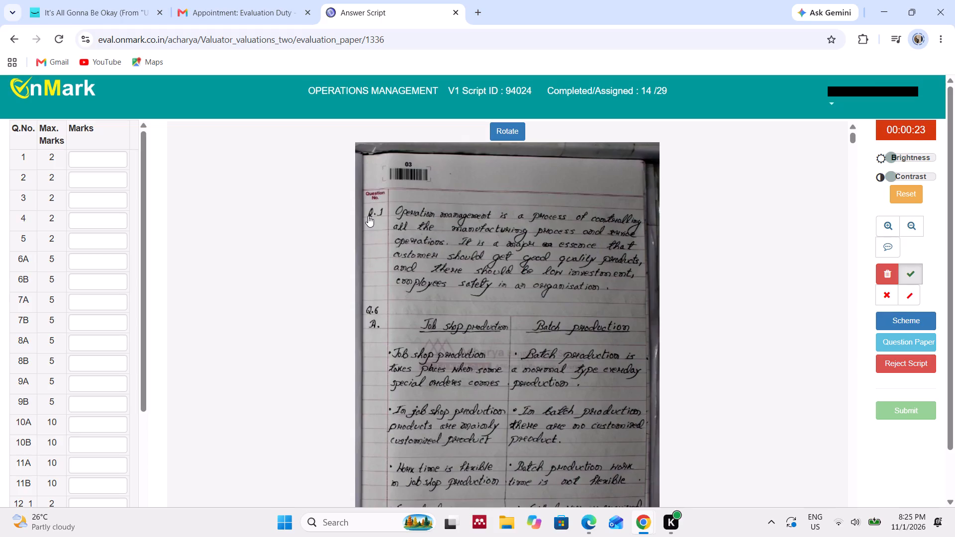
Enlarge the script pages, tick the question 1 answer on page 3 and enter 2 marks for question 1.
triple_click(892, 226)
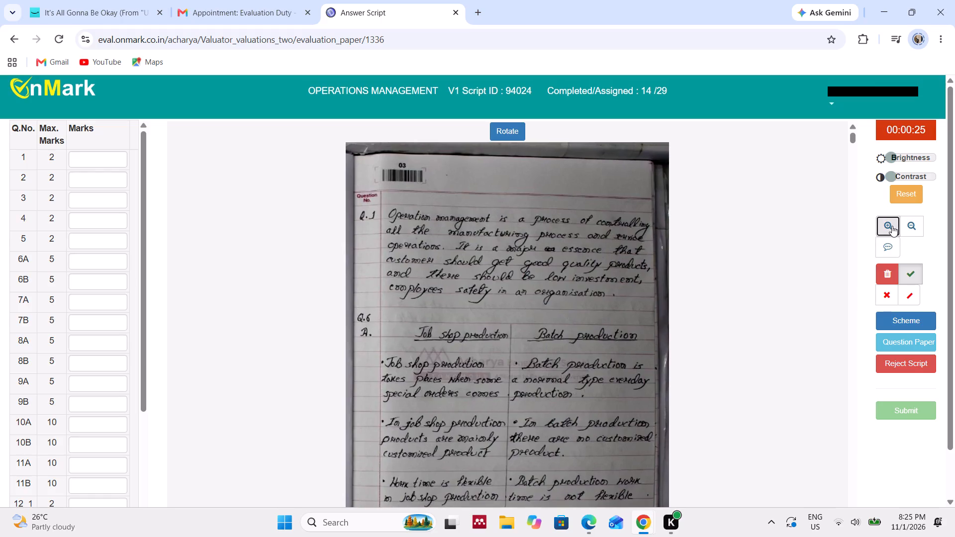
triple_click(892, 226)
triple_click(892, 226)
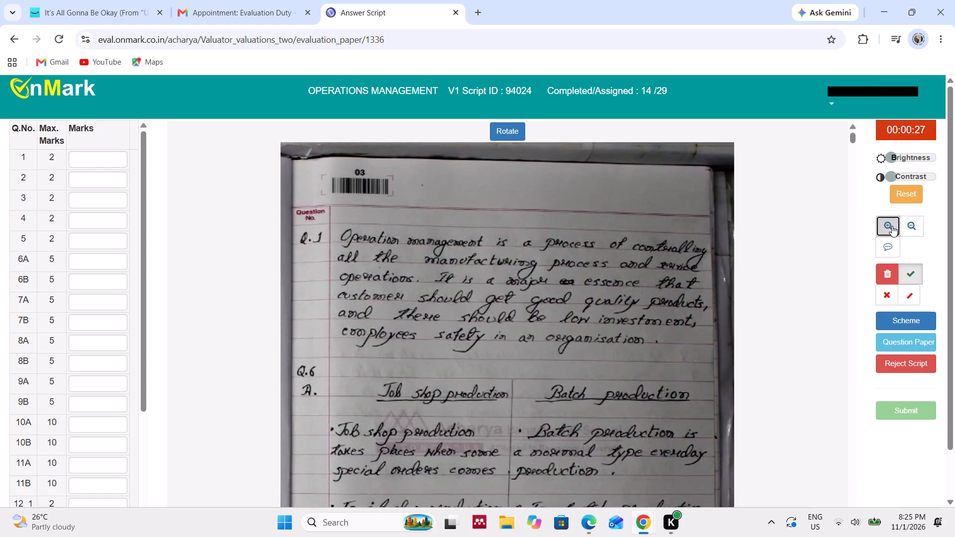
triple_click(892, 226)
click(892, 226)
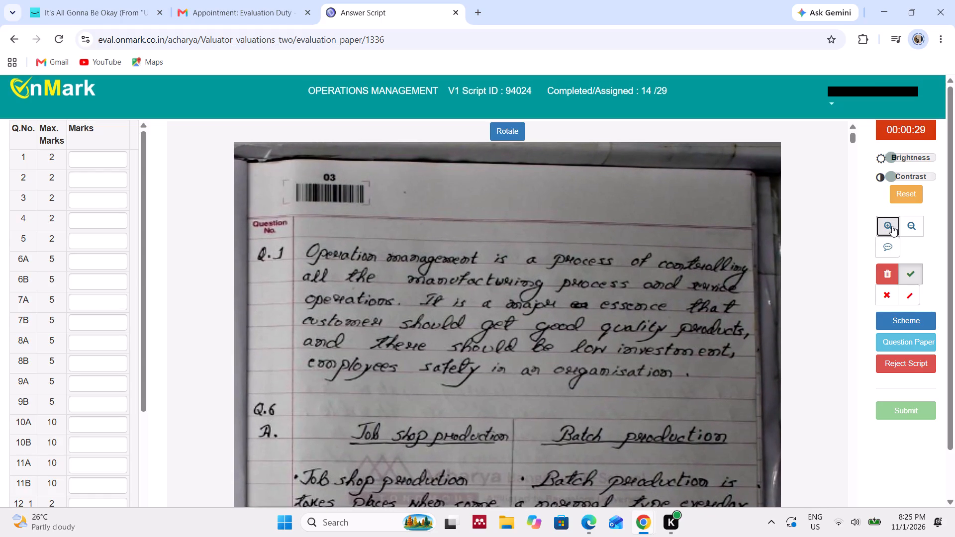
click(892, 226)
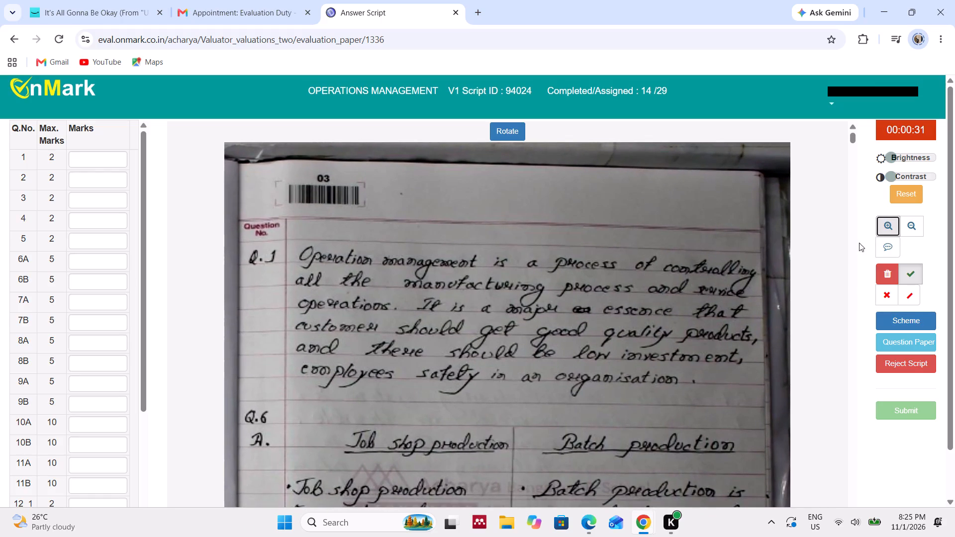
click(915, 272)
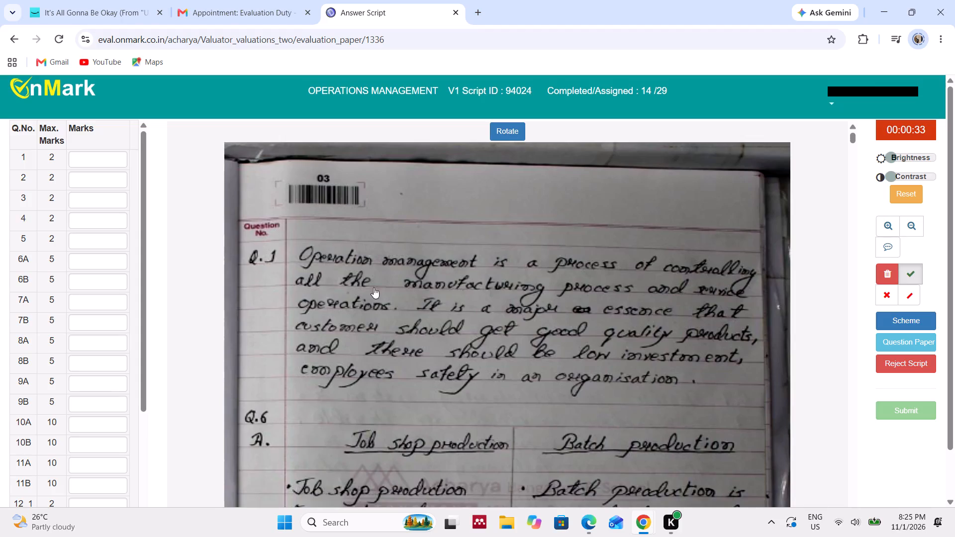
click(366, 258)
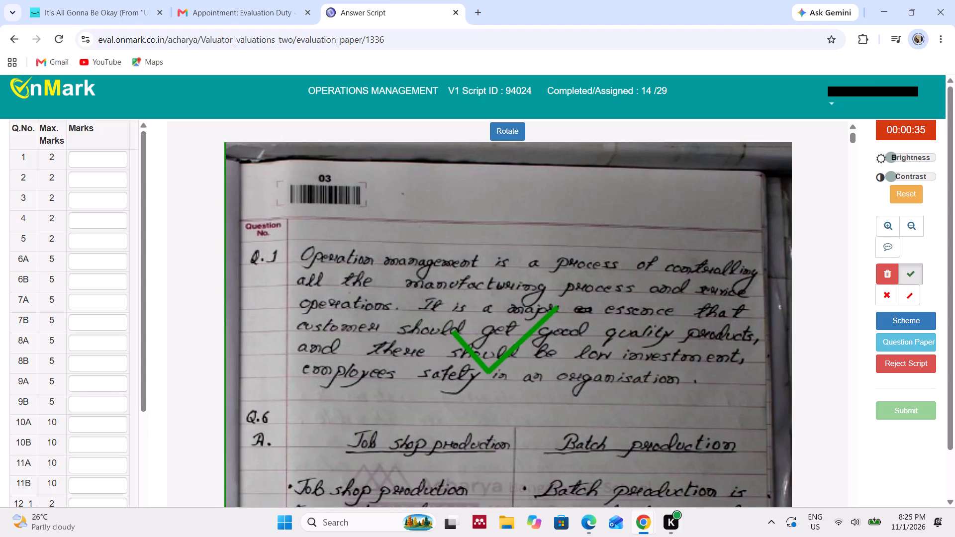
click(107, 169)
click(108, 159)
key(2)
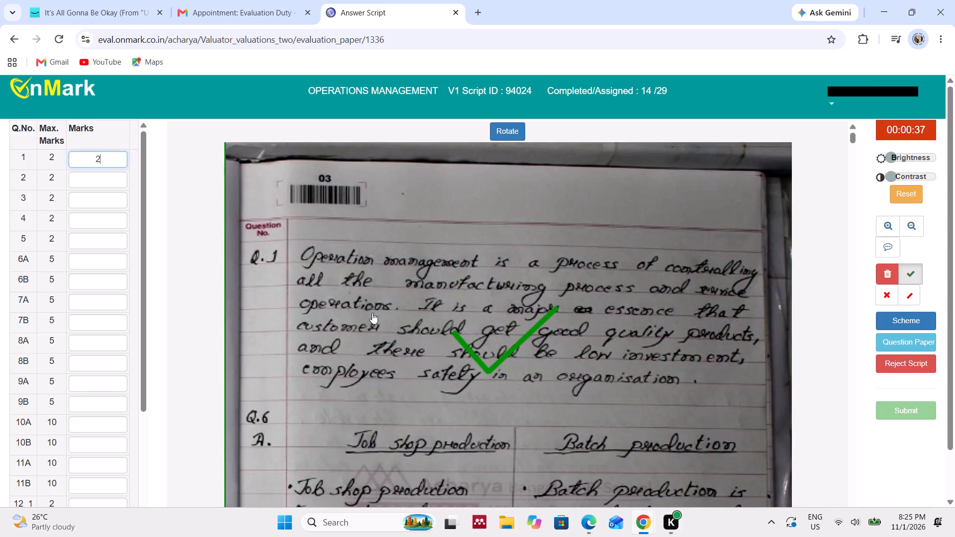
Assess the question 6A answer comparing job shop and batch production, and enter 4 marks for 6A.
scroll(377, 315, down, 3)
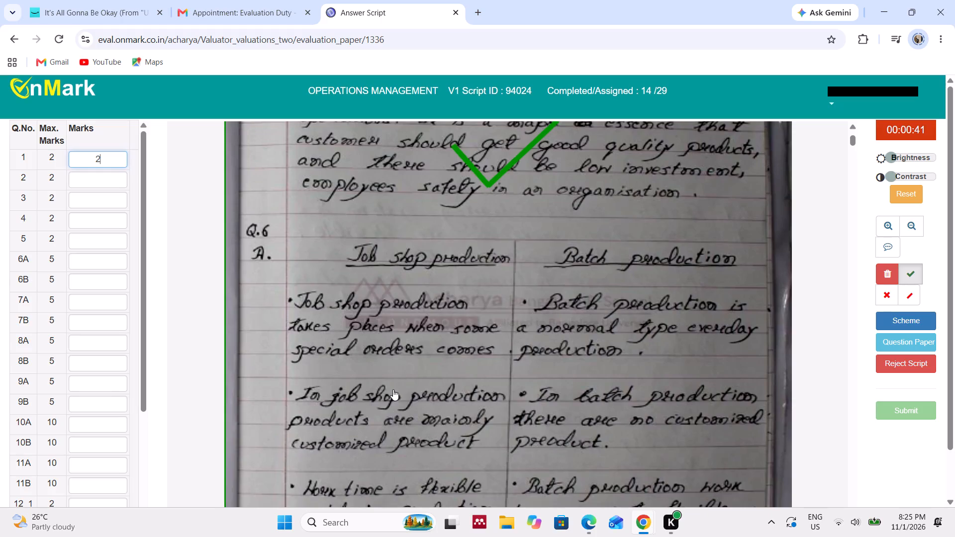
scroll(399, 404, down, 1)
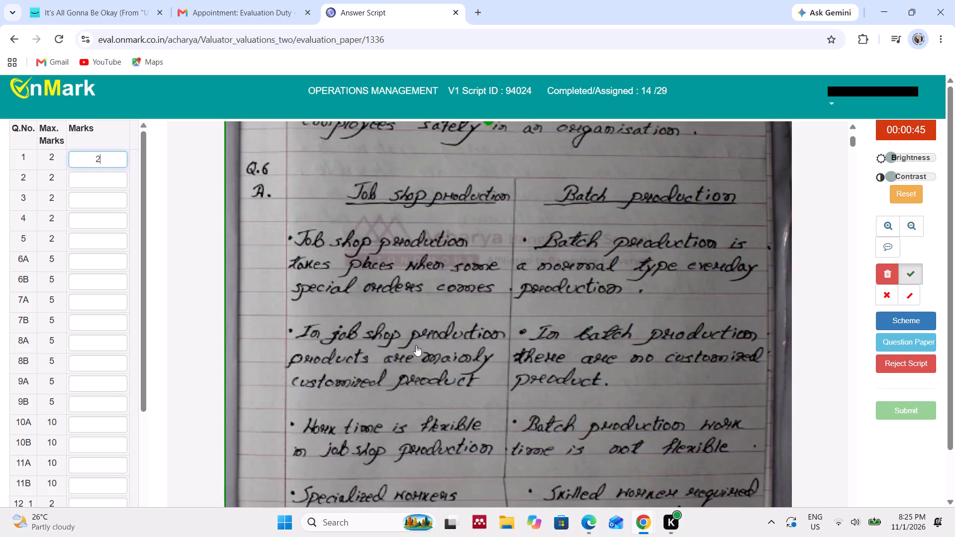
click(401, 317)
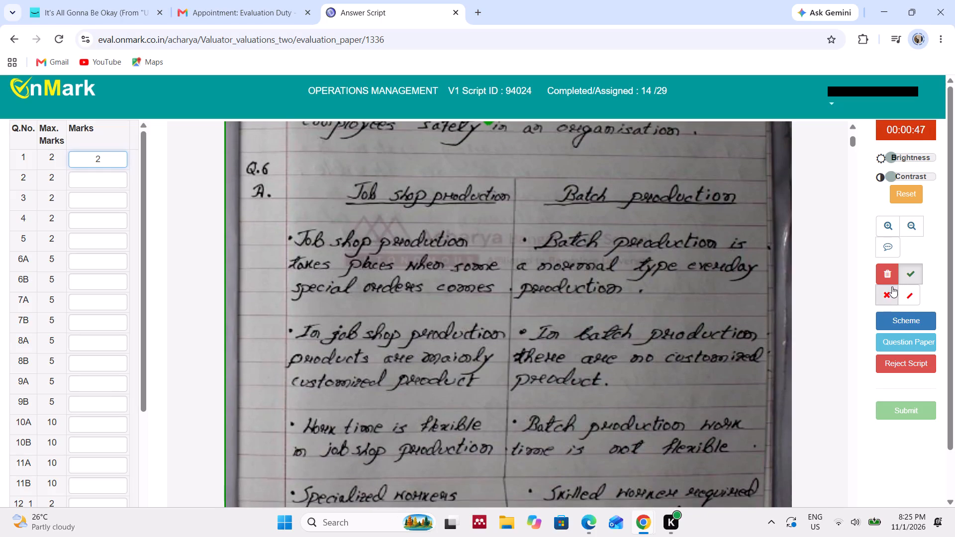
click(909, 274)
click(339, 287)
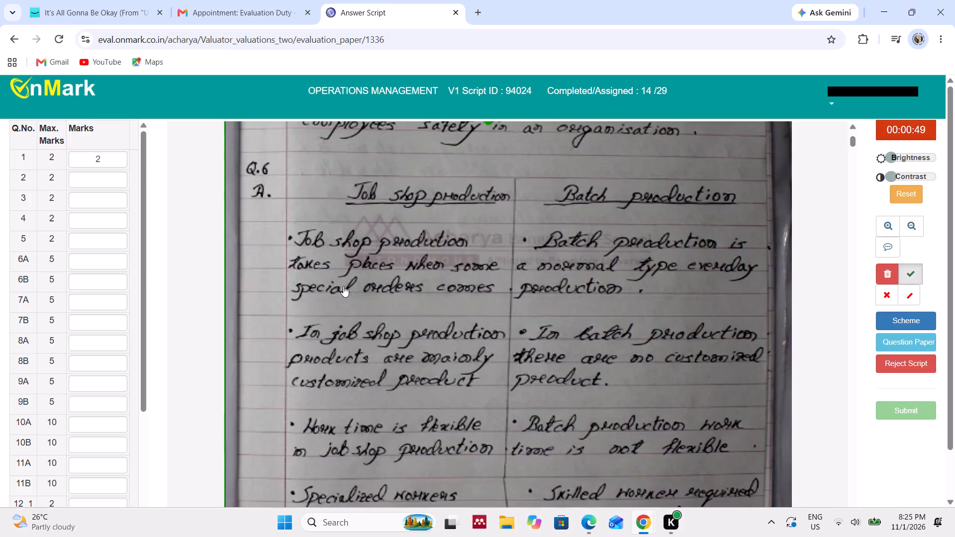
scroll(387, 300, up, 4)
scroll(387, 321, down, 4)
click(90, 267)
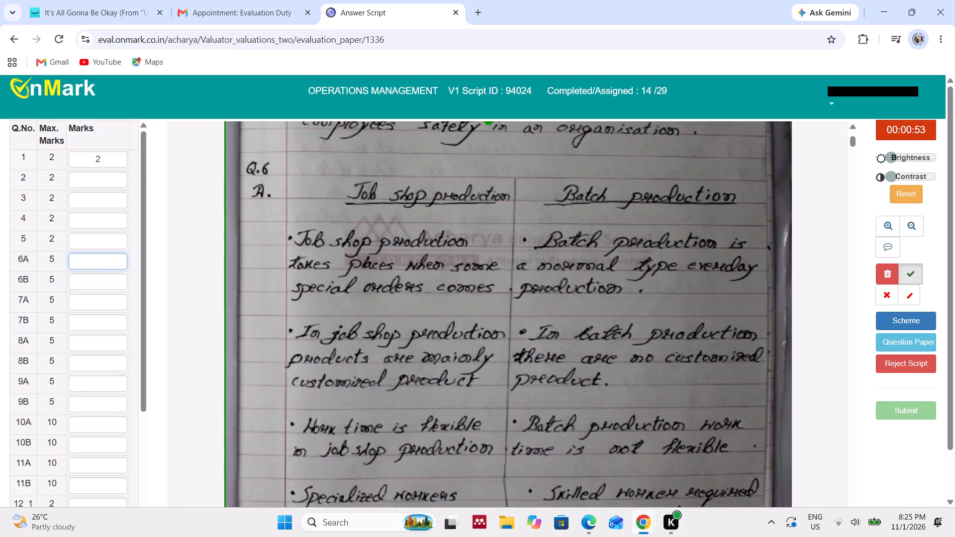
key(4)
Tick pages 4 and 5 of the flexible manufacturing system answer and enter 4 marks for question 7A.
scroll(348, 283, down, 8)
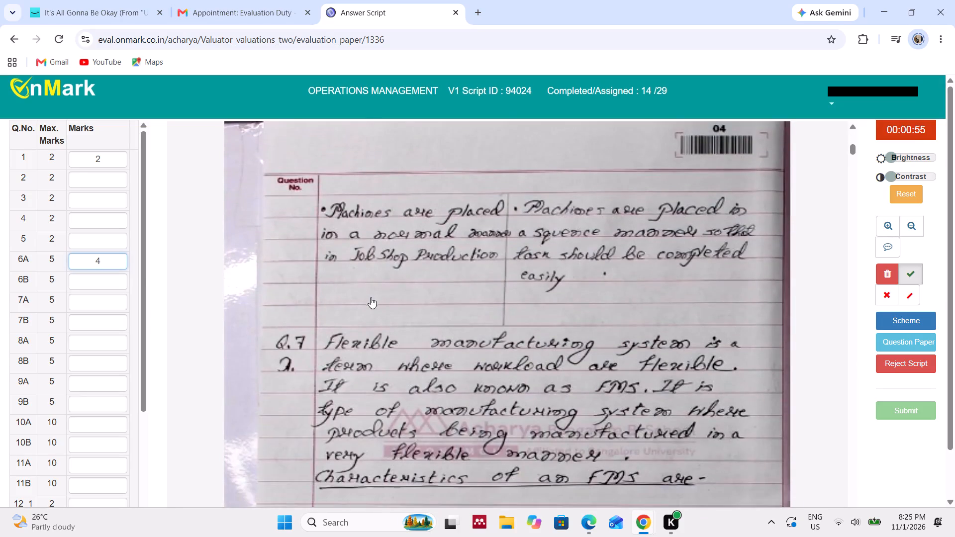
scroll(366, 303, down, 3)
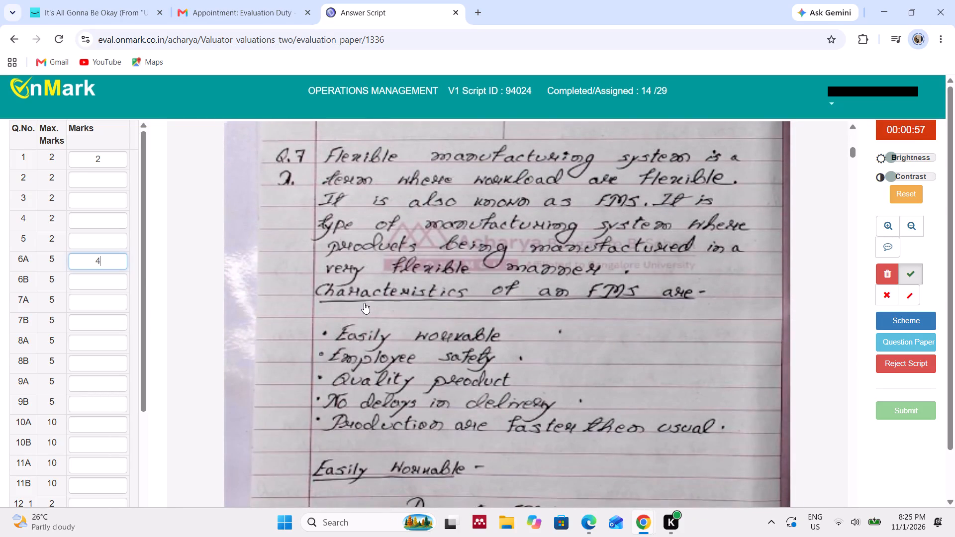
click(349, 312)
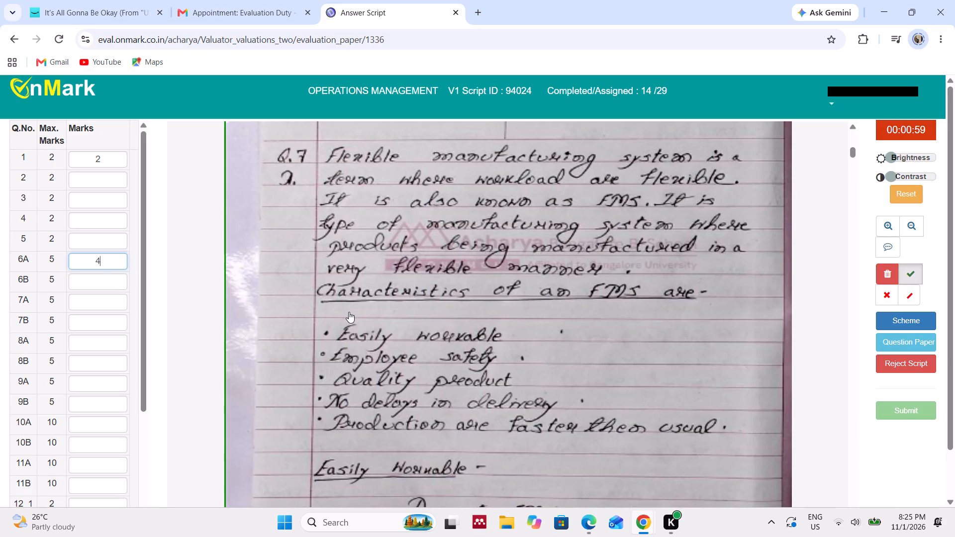
click(328, 256)
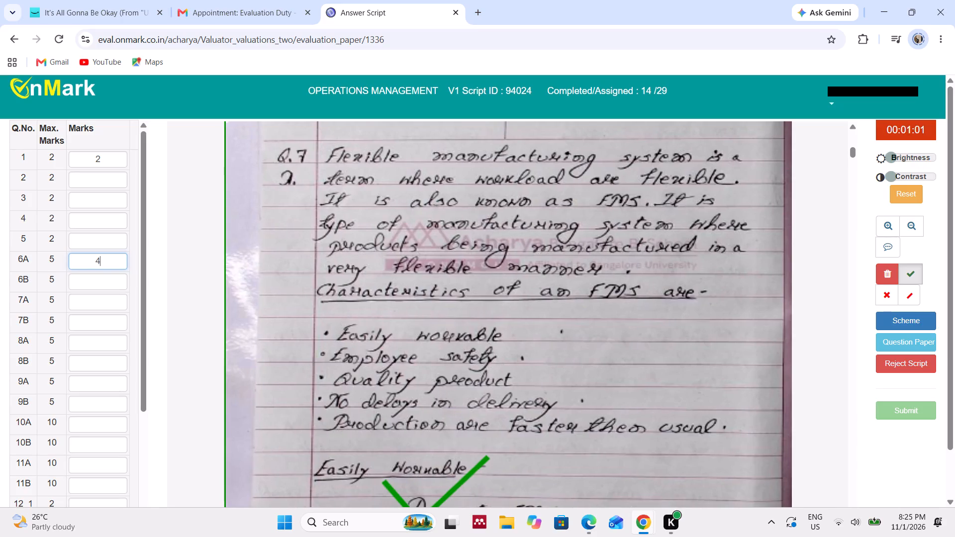
click(100, 305)
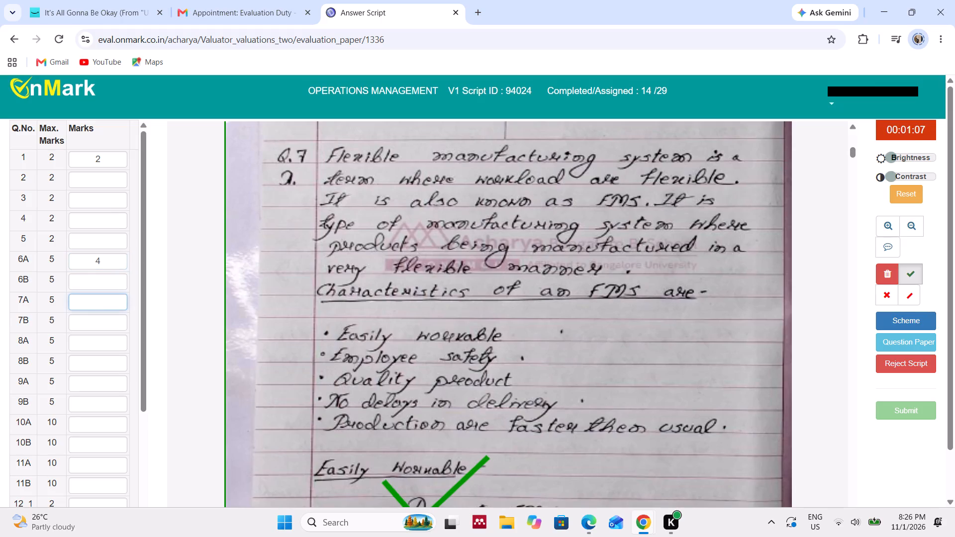
key(4)
scroll(488, 311, down, 9)
click(396, 281)
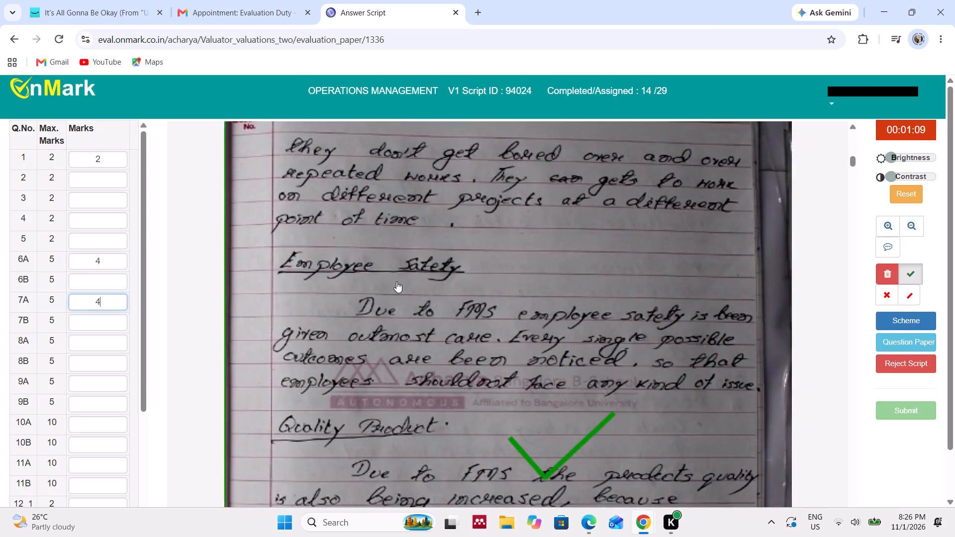
Tick page 6 with the answer on Deming's 14 principles and enter 7 marks for question 10A.
scroll(399, 282, down, 13)
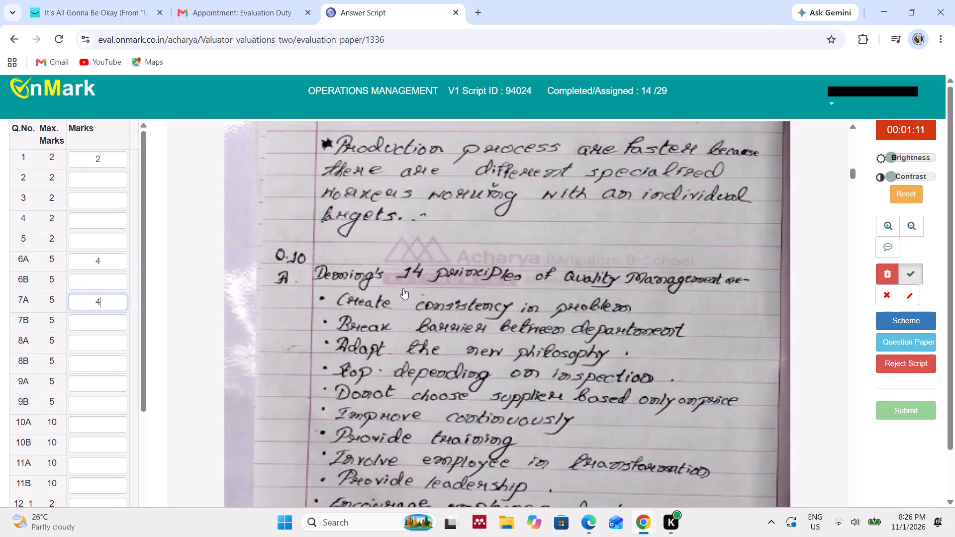
scroll(403, 288, down, 1)
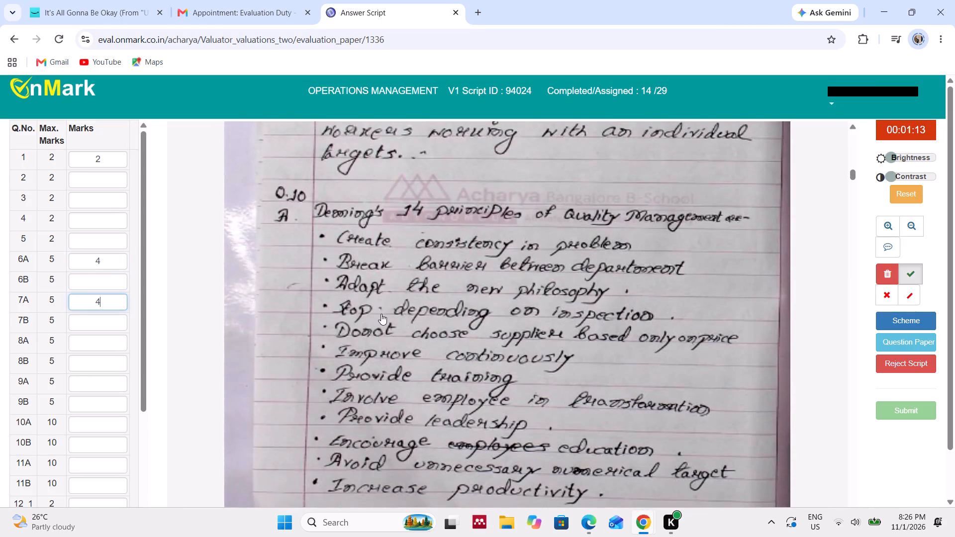
click(381, 314)
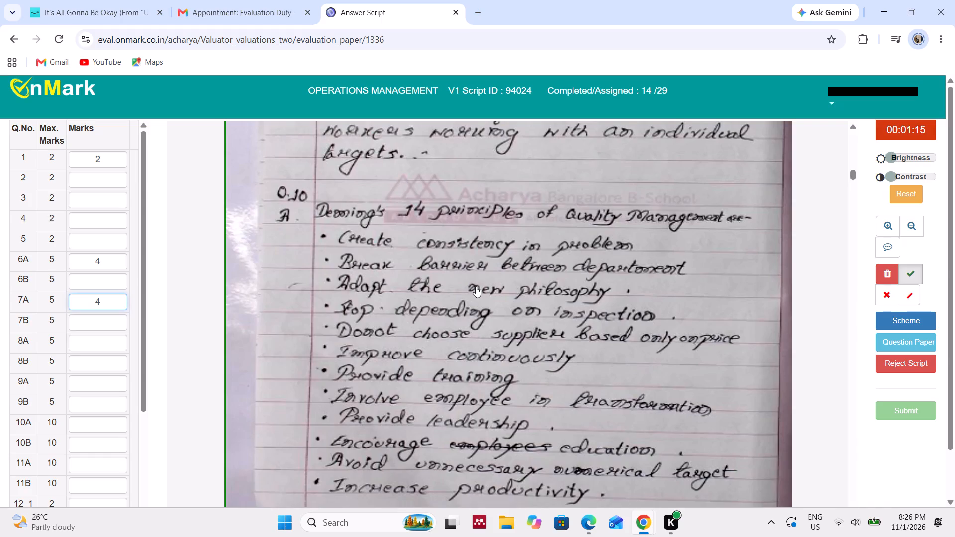
click(915, 275)
click(329, 261)
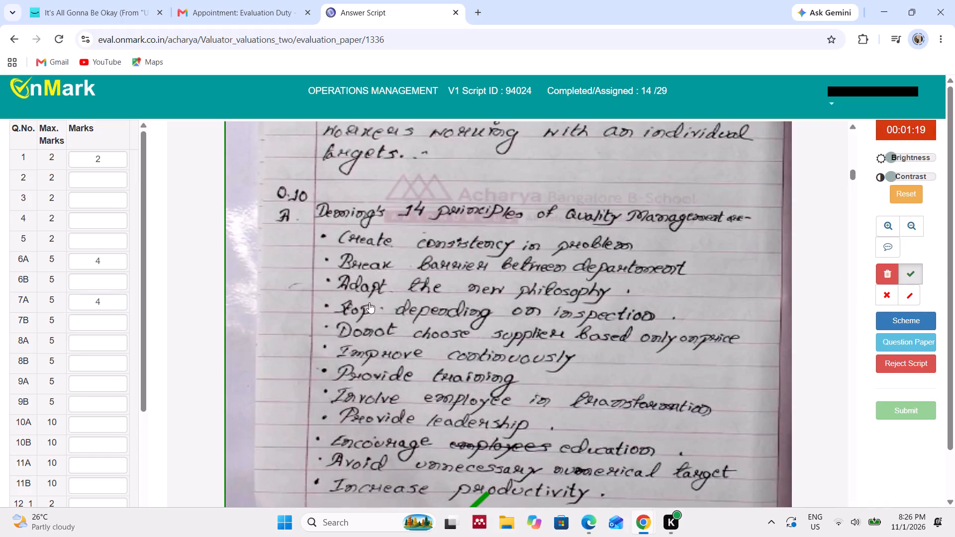
scroll(370, 302, up, 5)
scroll(368, 302, down, 5)
click(339, 294)
scroll(346, 288, down, 4)
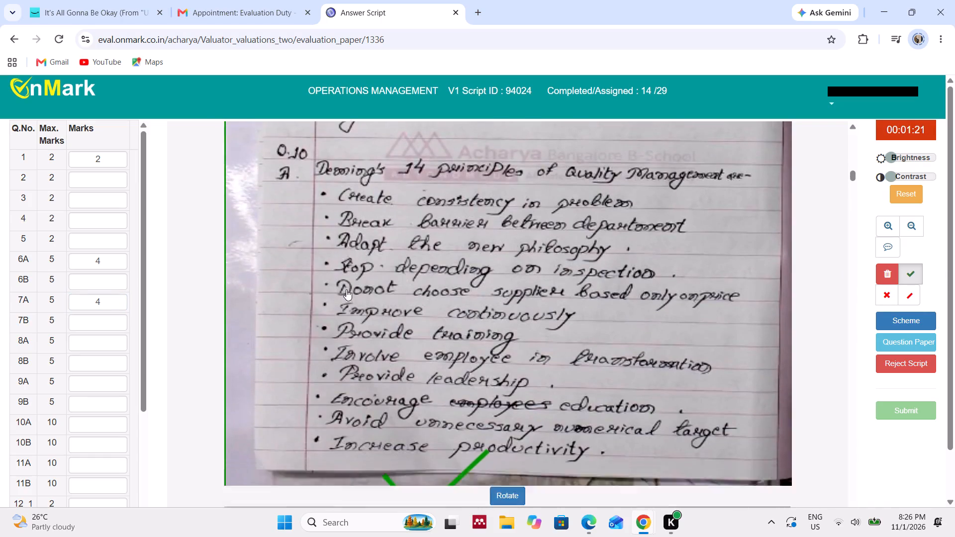
scroll(346, 289, down, 1)
scroll(346, 289, up, 4)
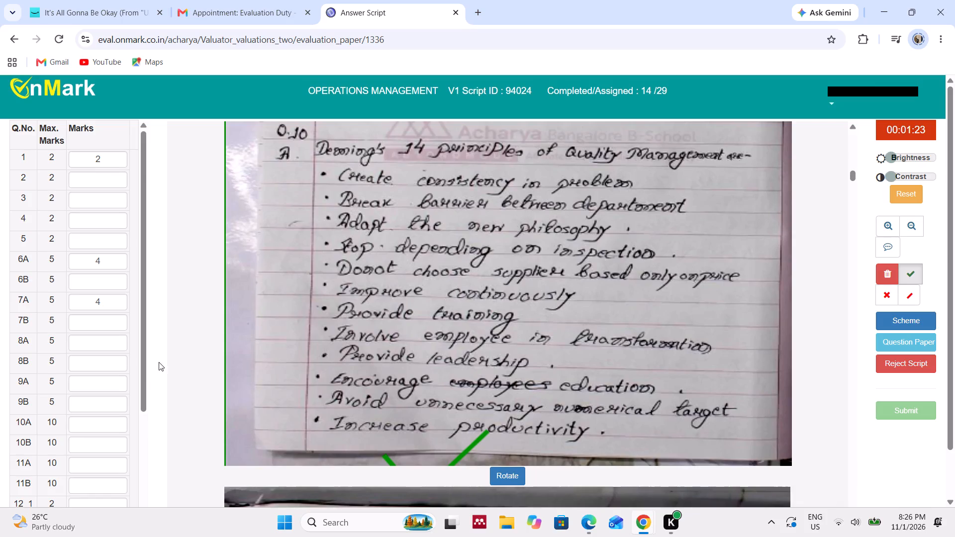
scroll(132, 382, down, 1)
click(103, 367)
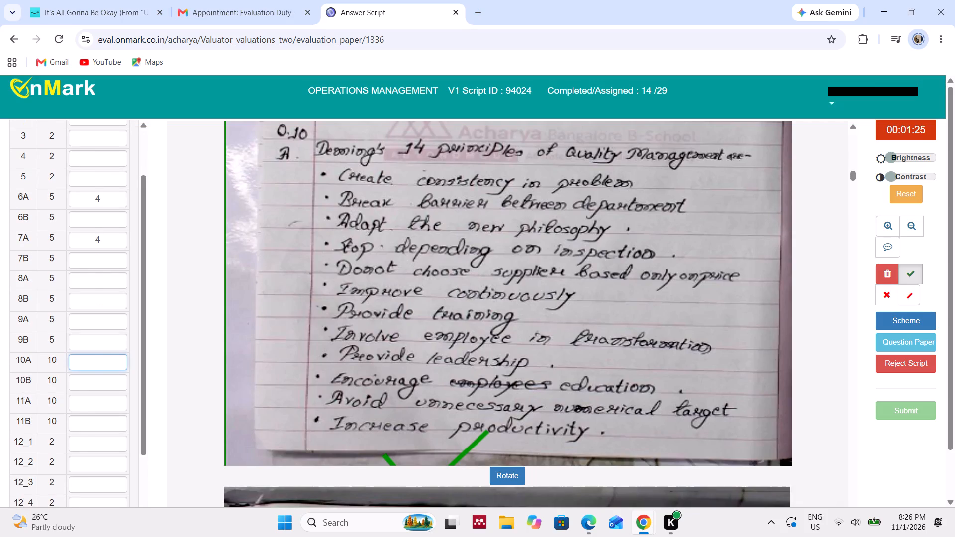
key(7)
Mark pages 7, 8 and 9 of the Deming's principles answer with ticks.
scroll(212, 351, down, 4)
scroll(297, 341, down, 4)
click(361, 269)
scroll(362, 269, down, 4)
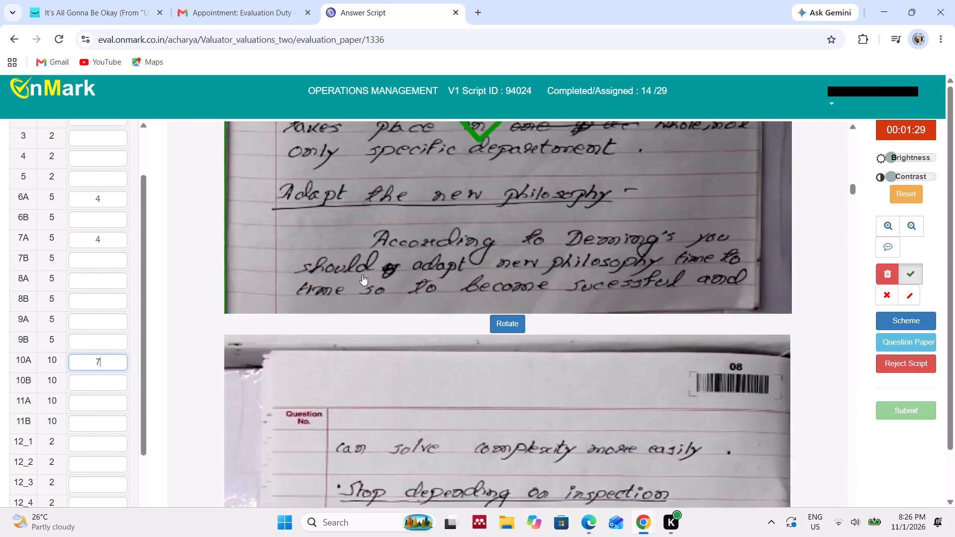
scroll(362, 274, down, 6)
click(364, 271)
scroll(364, 271, down, 10)
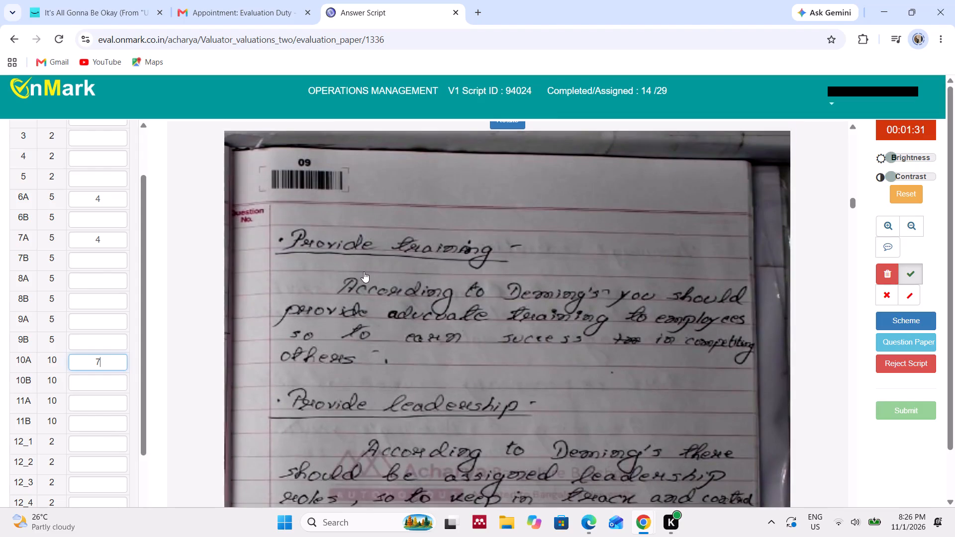
scroll(364, 271, down, 4)
click(364, 271)
click(348, 249)
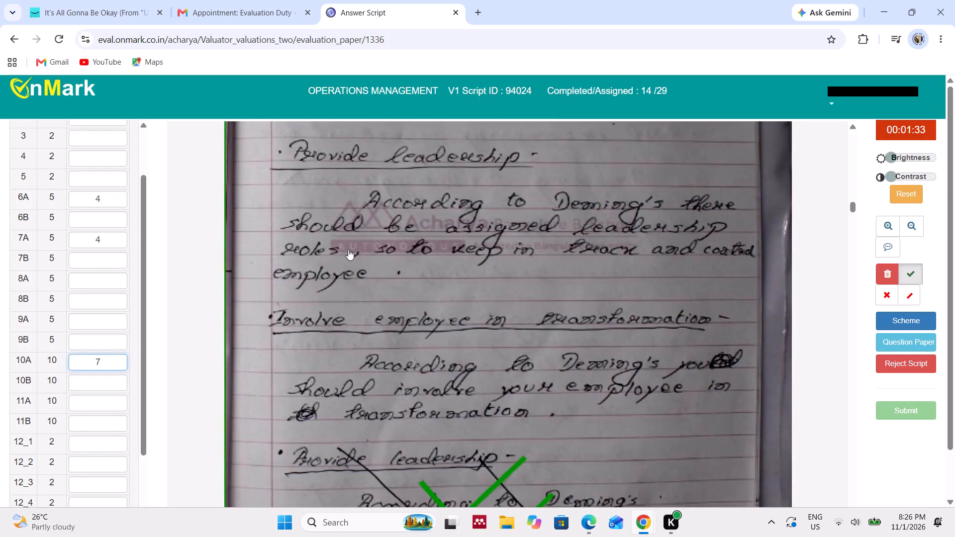
Tick page 10 and page 11, where the question 10A answer ends and 11A begins.
scroll(350, 249, down, 7)
click(351, 254)
scroll(351, 254, down, 3)
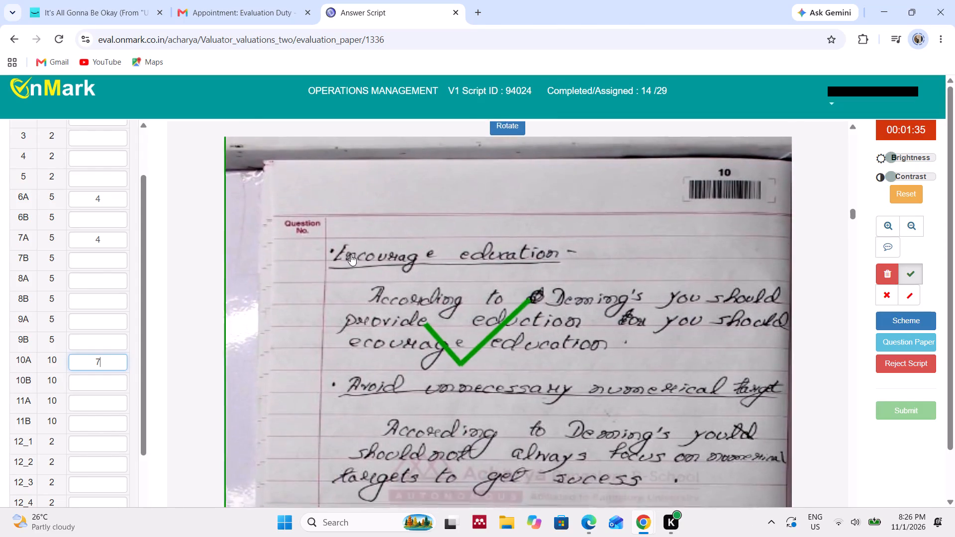
scroll(351, 255, down, 9)
click(351, 255)
Check the decision tree, profit and EMV working of question 11A and enter 8 marks for it.
scroll(351, 254, down, 1)
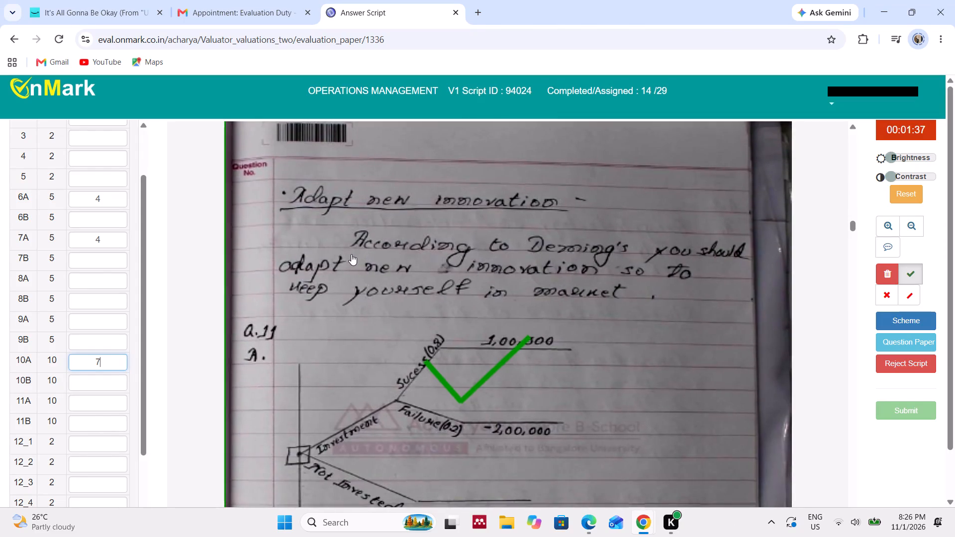
scroll(351, 254, down, 6)
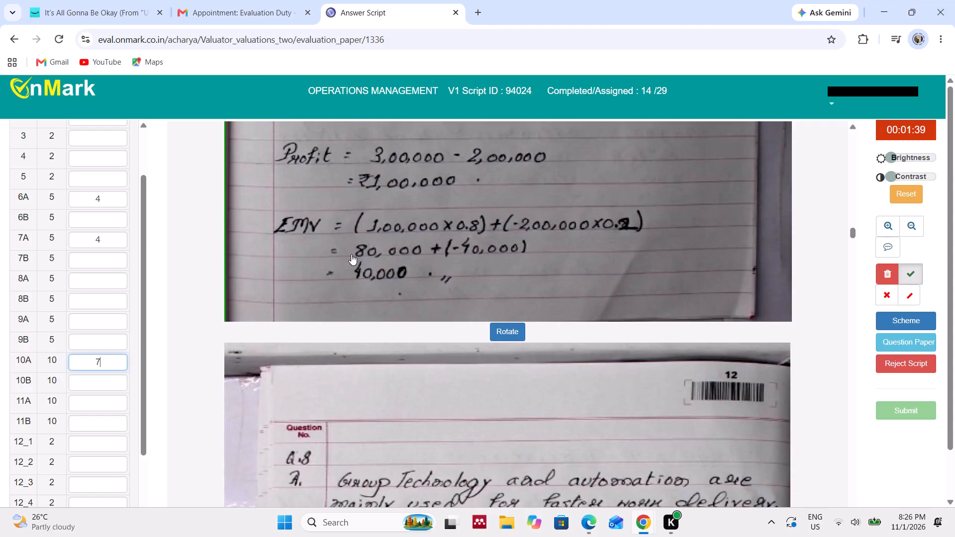
scroll(431, 268, up, 4)
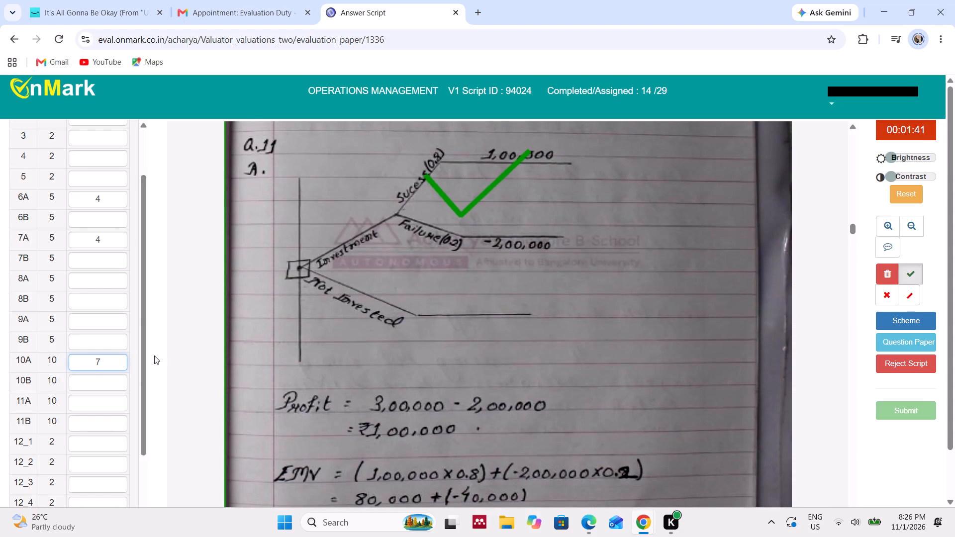
click(99, 398)
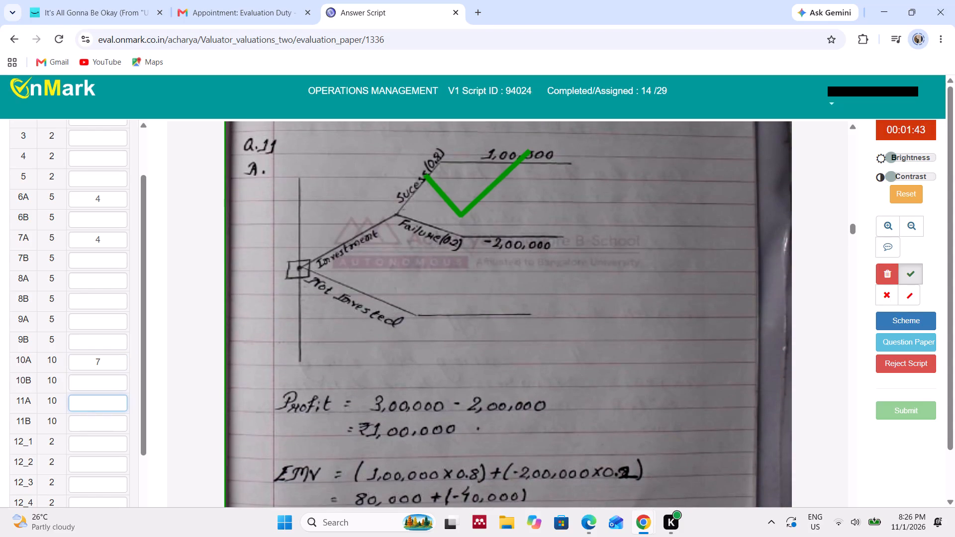
key(8)
Tick pages 12 and 13 of the group technology and automation answer and enter 3 marks for question 8B.
scroll(325, 360, down, 8)
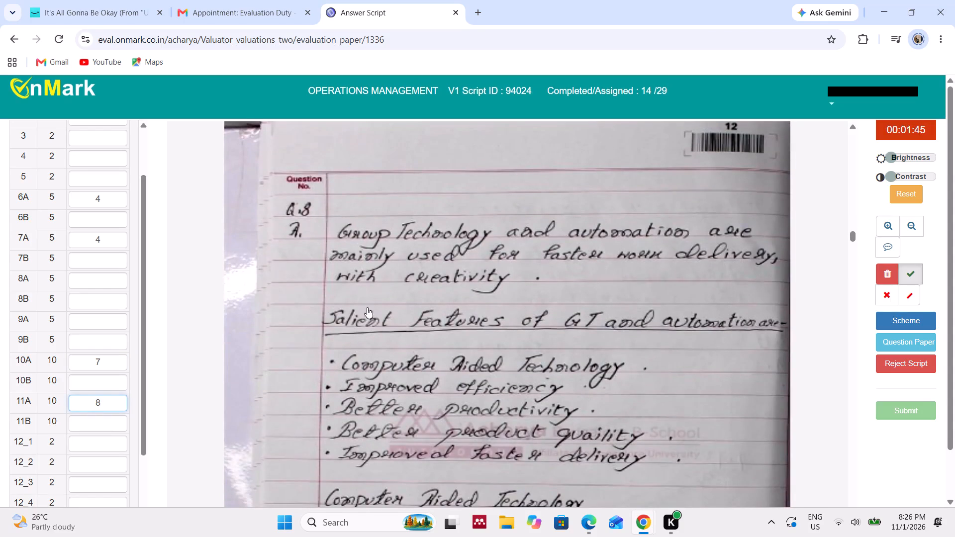
click(367, 300)
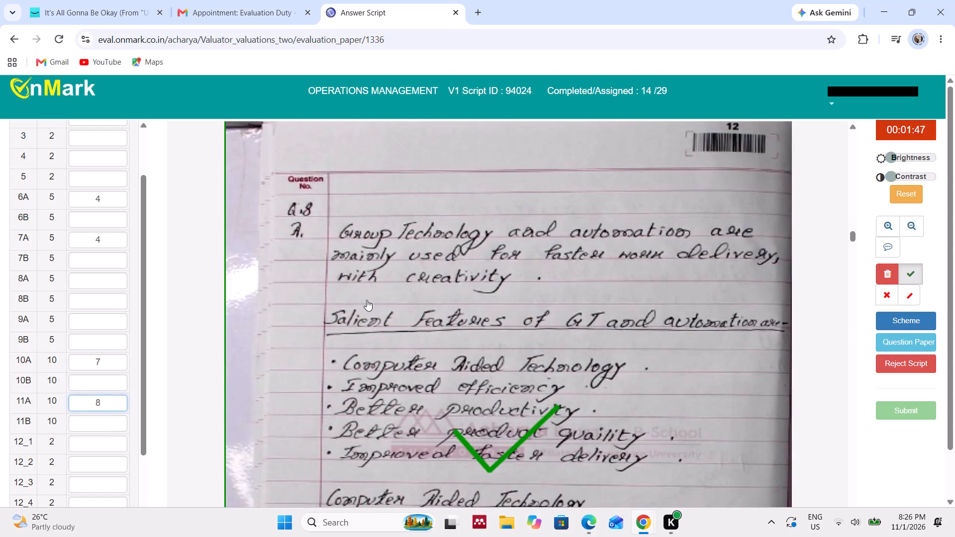
scroll(367, 300, down, 5)
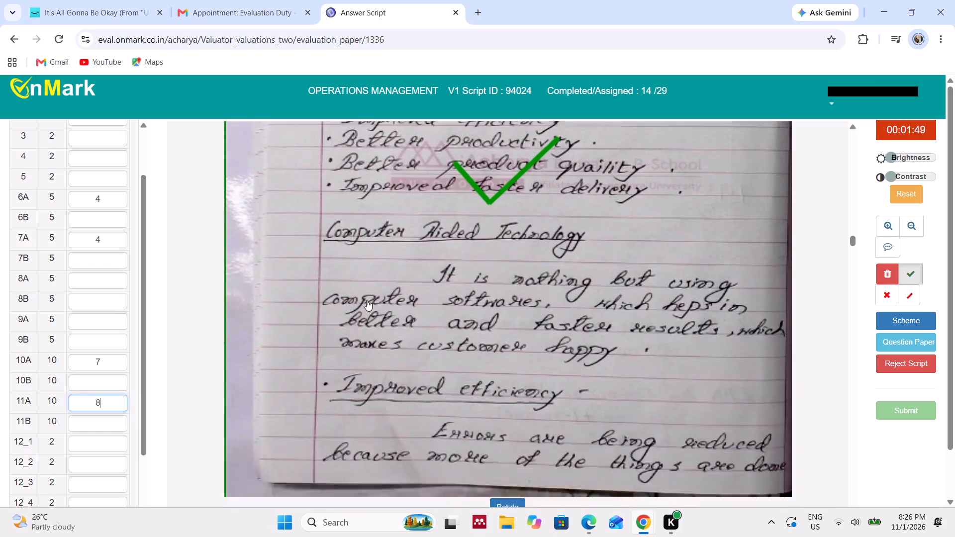
scroll(367, 300, up, 4)
scroll(367, 300, down, 3)
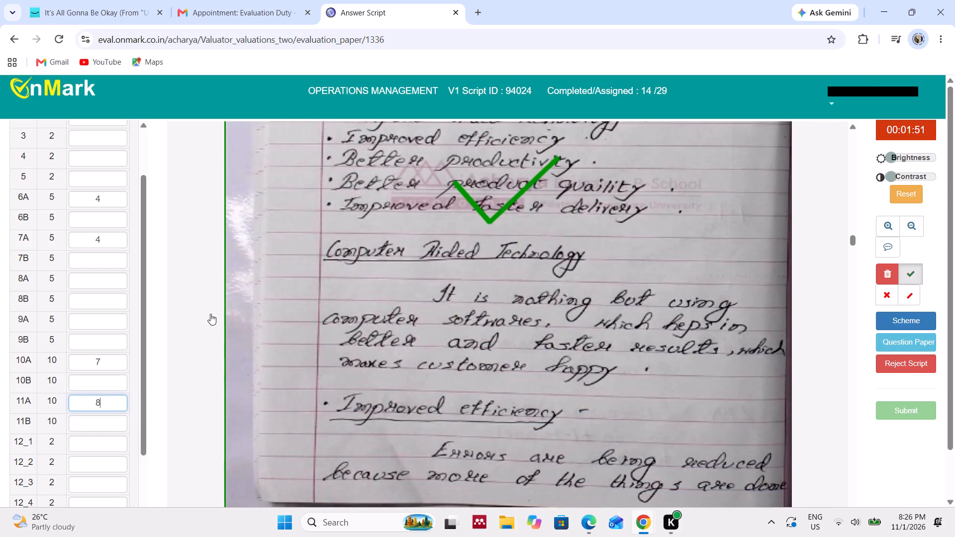
click(101, 305)
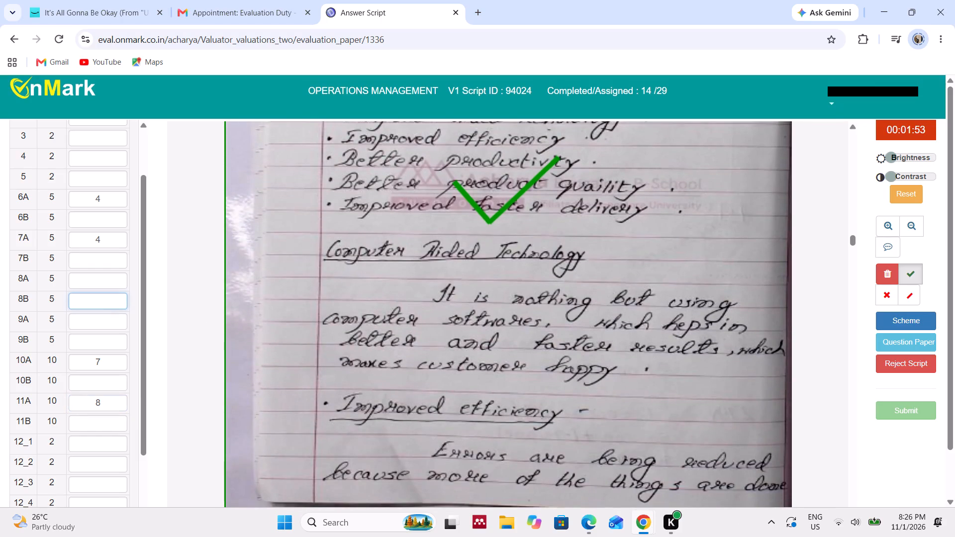
key(3)
scroll(285, 306, down, 5)
click(323, 320)
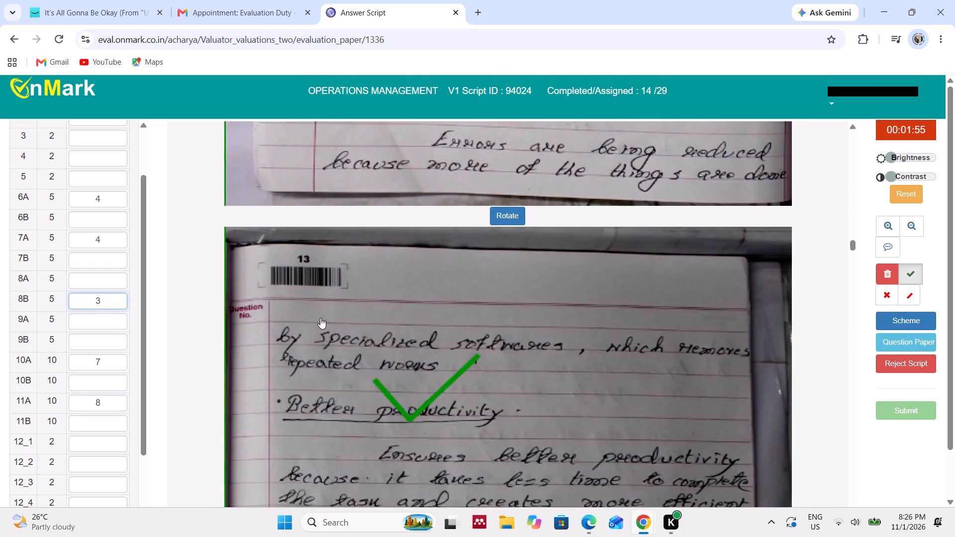
Tick page 14 with the JIT vendor strategies answer and enter 3 marks for question 9A.
scroll(320, 318, down, 13)
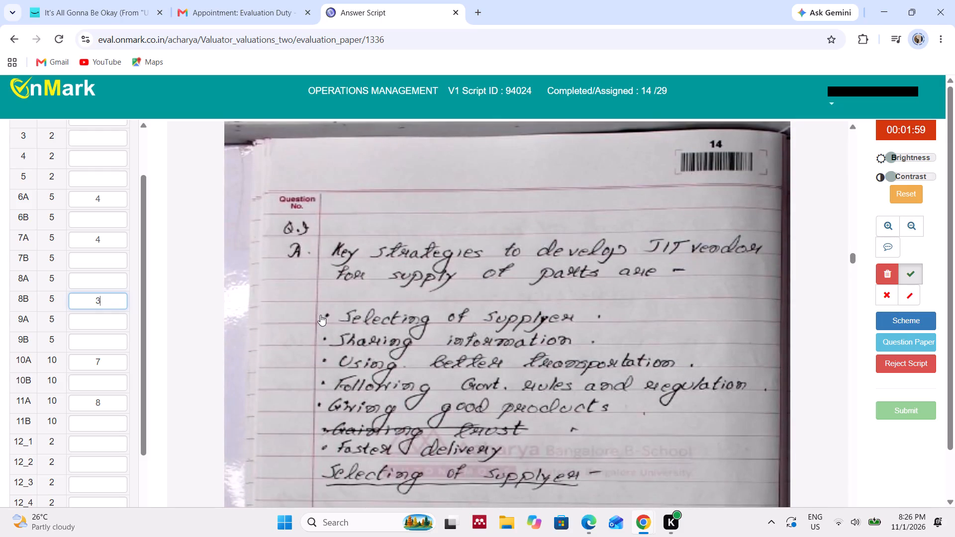
click(322, 314)
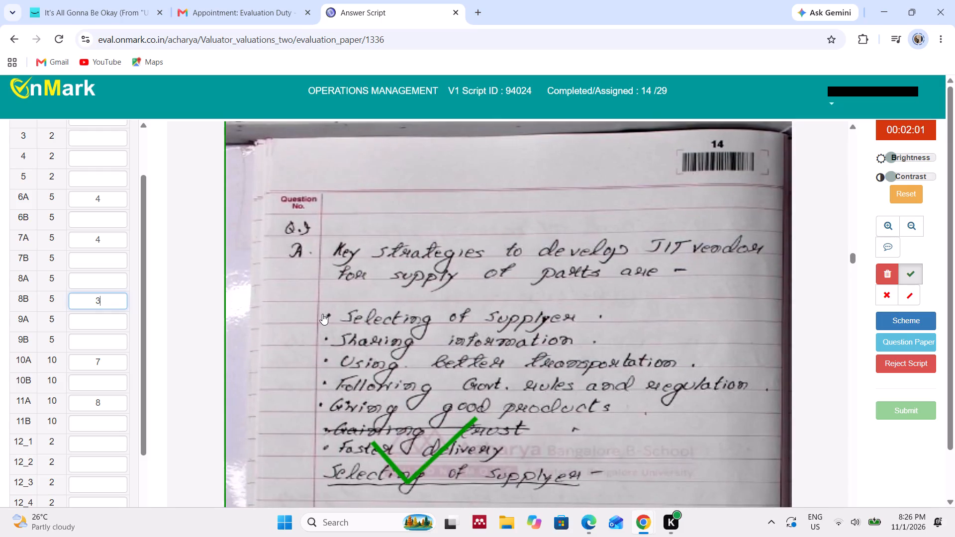
click(102, 321)
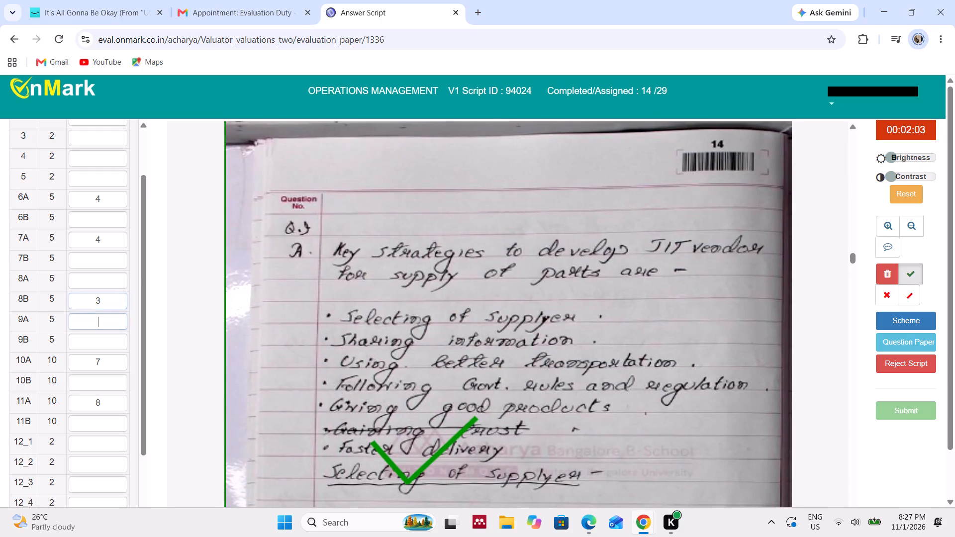
key(3)
Tick page 15 of the JIT vendor answer and page 16, which starts with question 5.
scroll(258, 323, down, 6)
scroll(301, 325, down, 5)
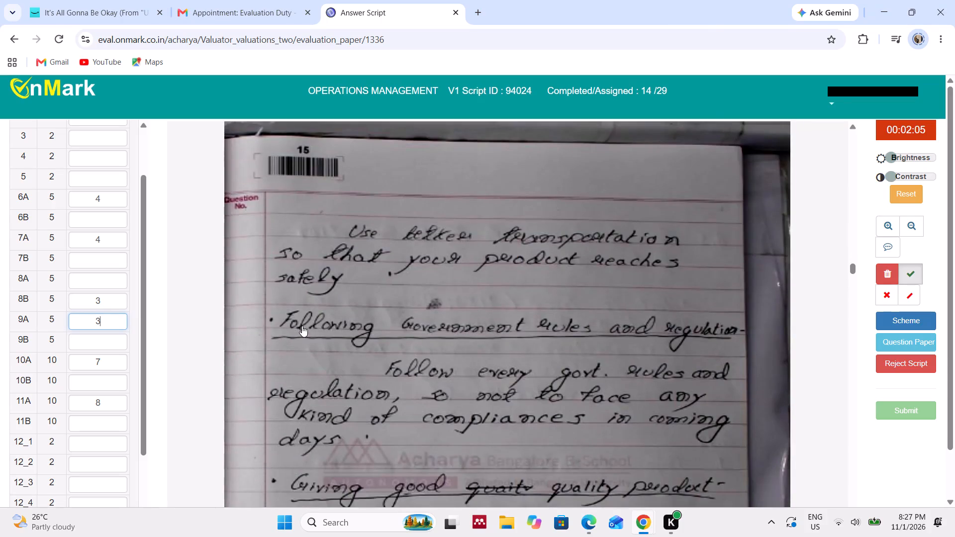
click(327, 325)
scroll(328, 322, down, 10)
click(326, 314)
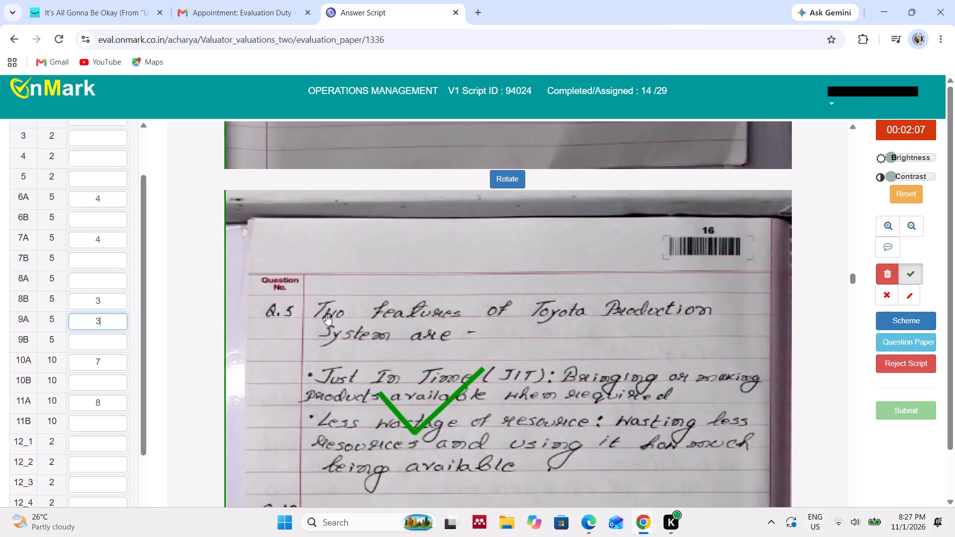
Check the page 16 answers and enter 1 mark each for questions 5, 12_1 and 12_2.
scroll(326, 314, down, 4)
scroll(326, 314, up, 2)
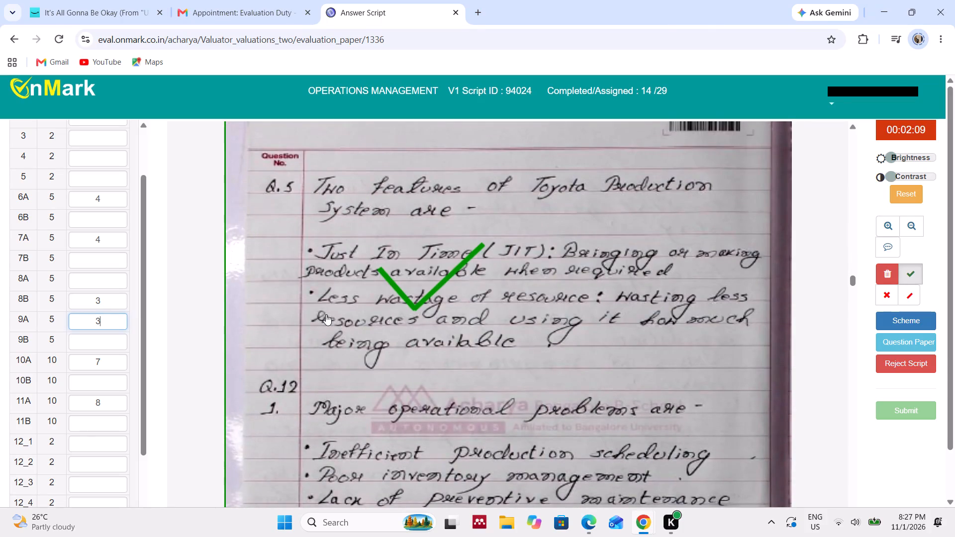
scroll(326, 314, down, 2)
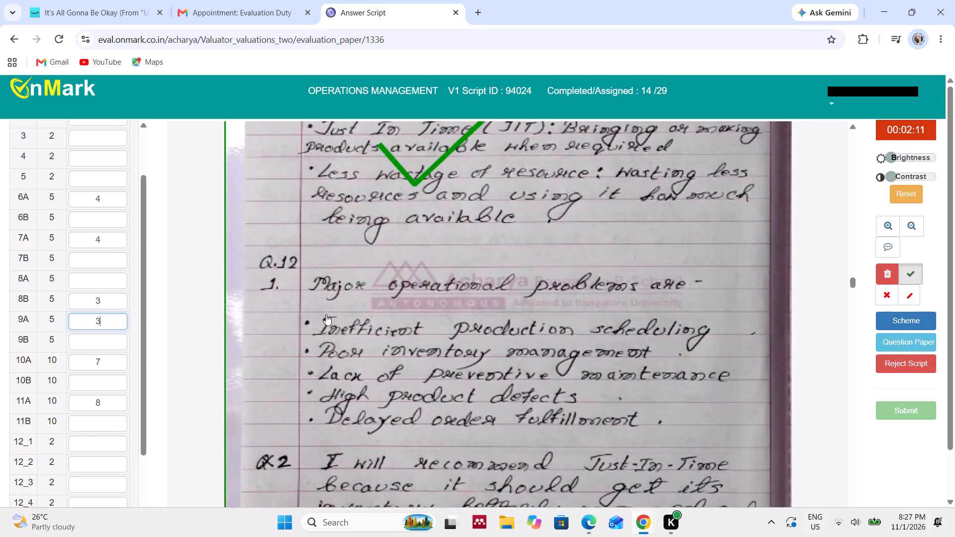
scroll(326, 314, up, 3)
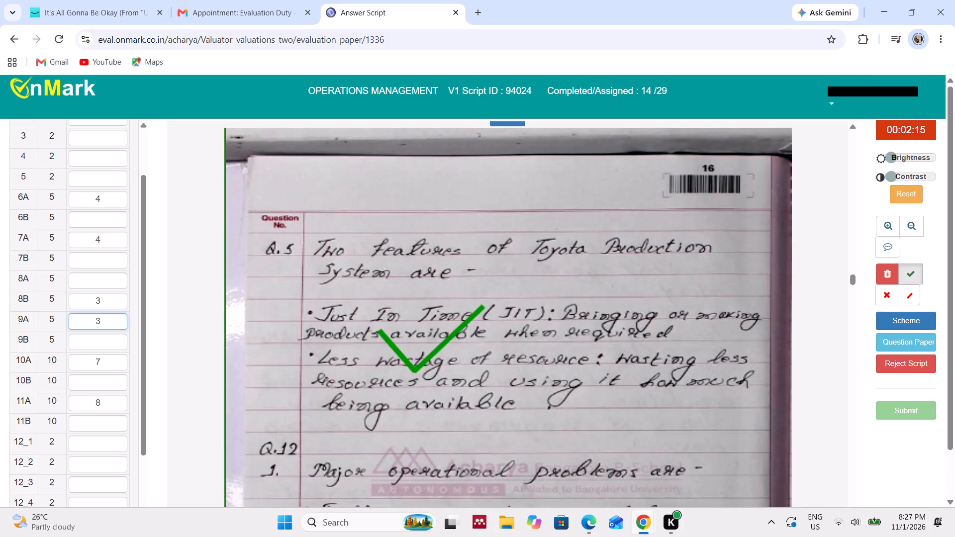
click(91, 180)
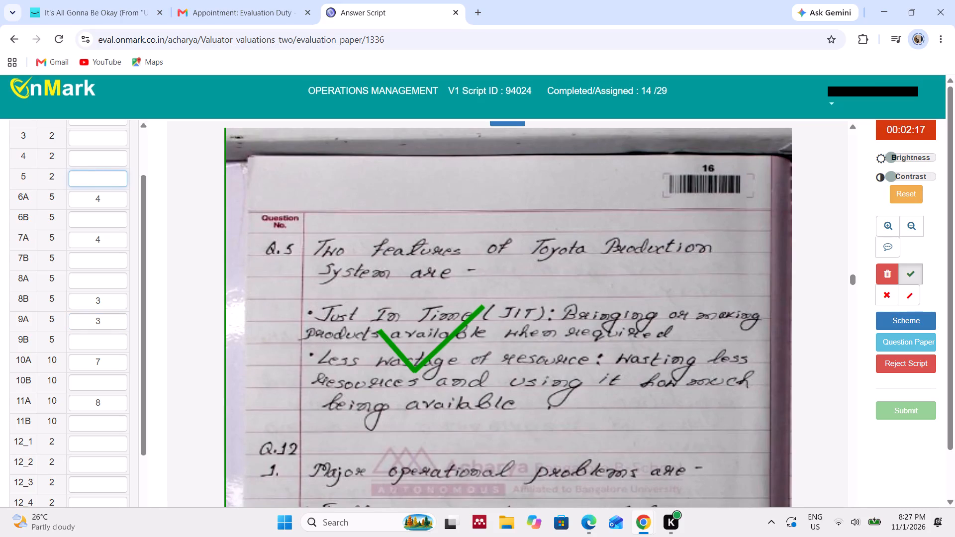
key(1)
scroll(192, 249, down, 3)
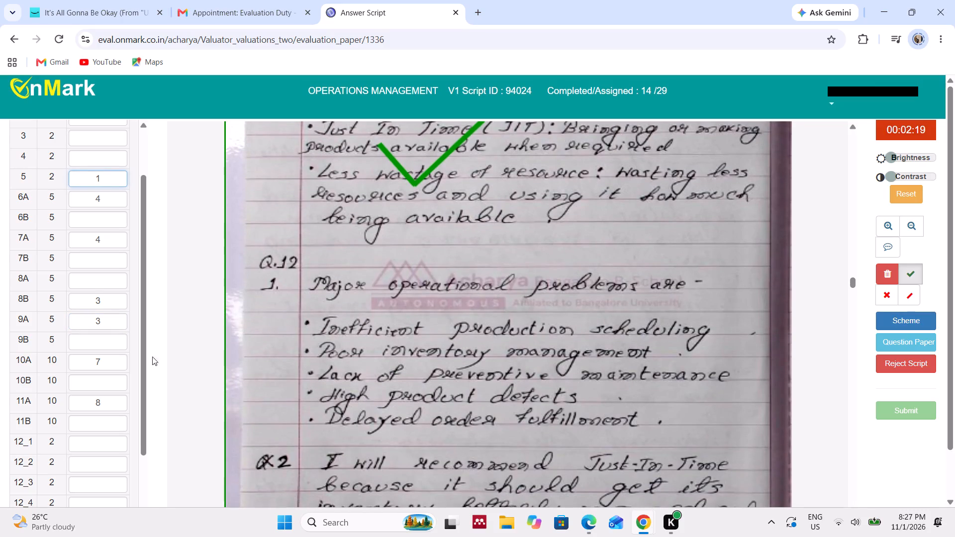
click(111, 442)
key(1)
scroll(321, 400, down, 3)
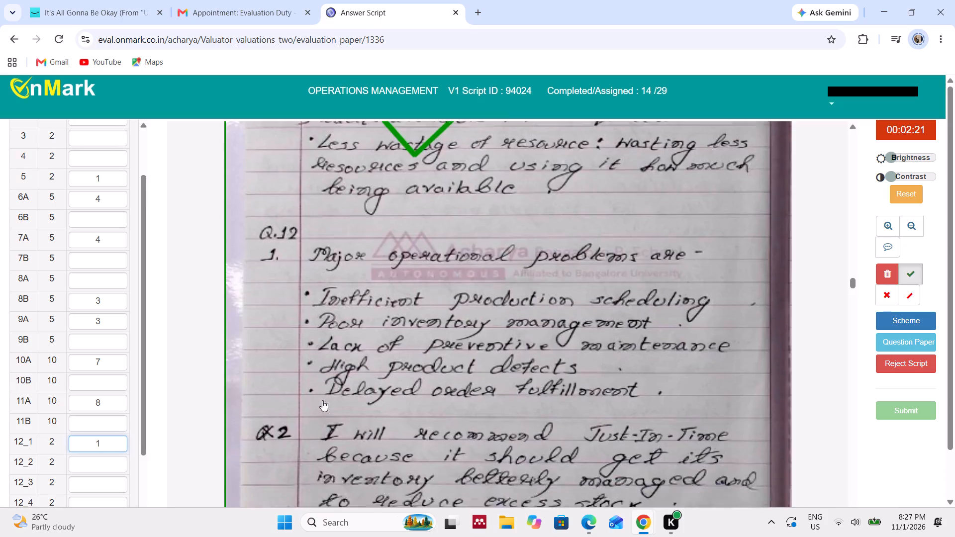
click(106, 460)
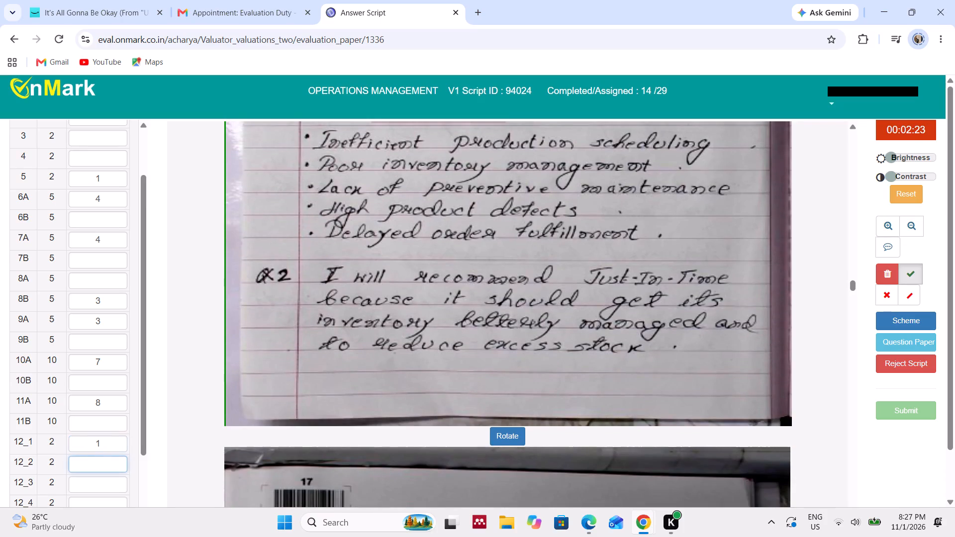
key(1)
Tick page 17 with the lean manufacturing and preventive maintenance answers.
scroll(280, 409, down, 4)
scroll(496, 364, up, 4)
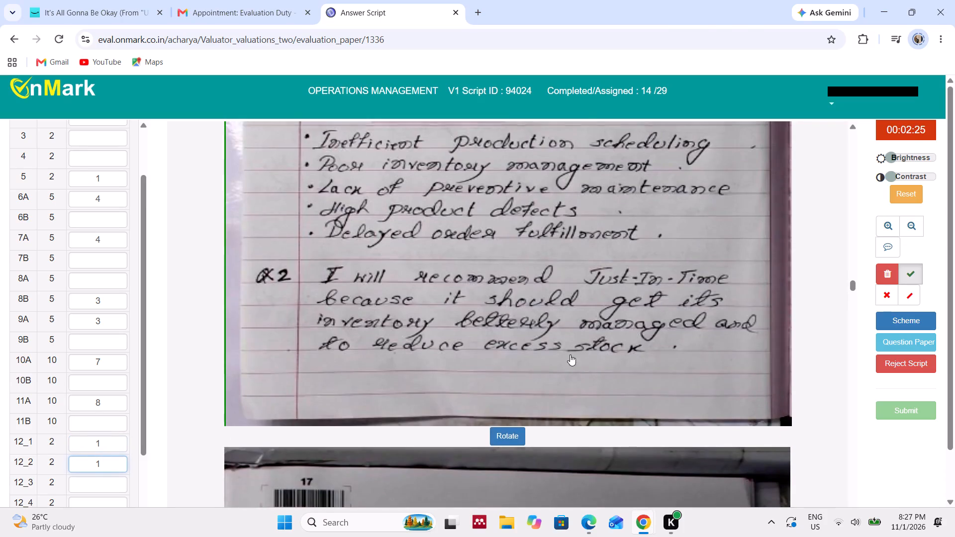
scroll(471, 314, up, 5)
scroll(436, 415, down, 10)
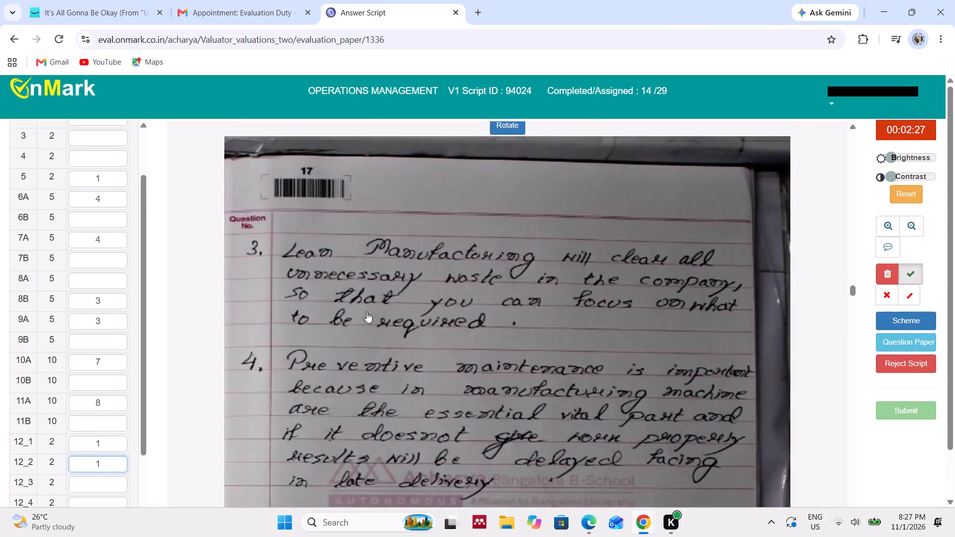
click(344, 290)
scroll(116, 440, down, 1)
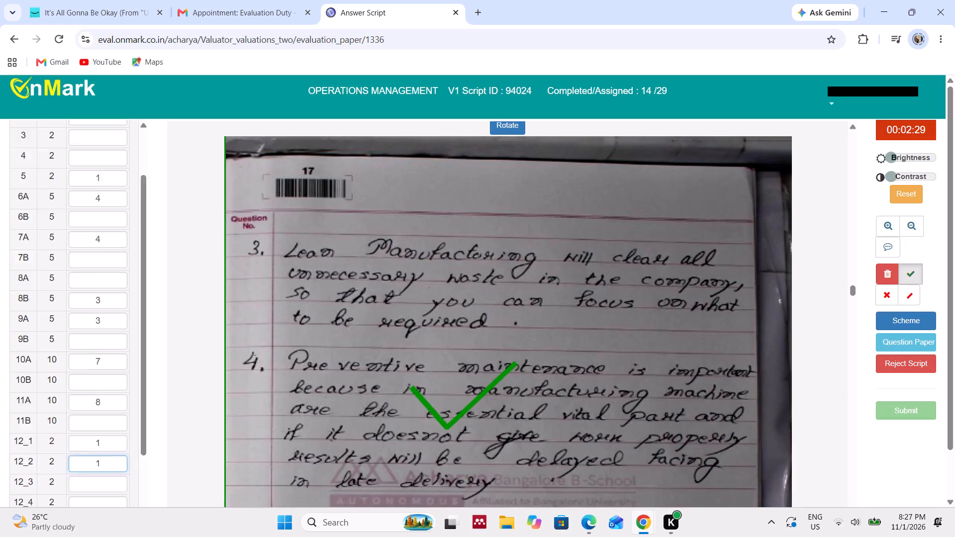
Check the remaining case answers on page 17 and enter 1 mark each for questions 12_3, 12_4 and 12_5.
scroll(116, 440, down, 1)
click(96, 414)
key(1)
scroll(554, 385, down, 1)
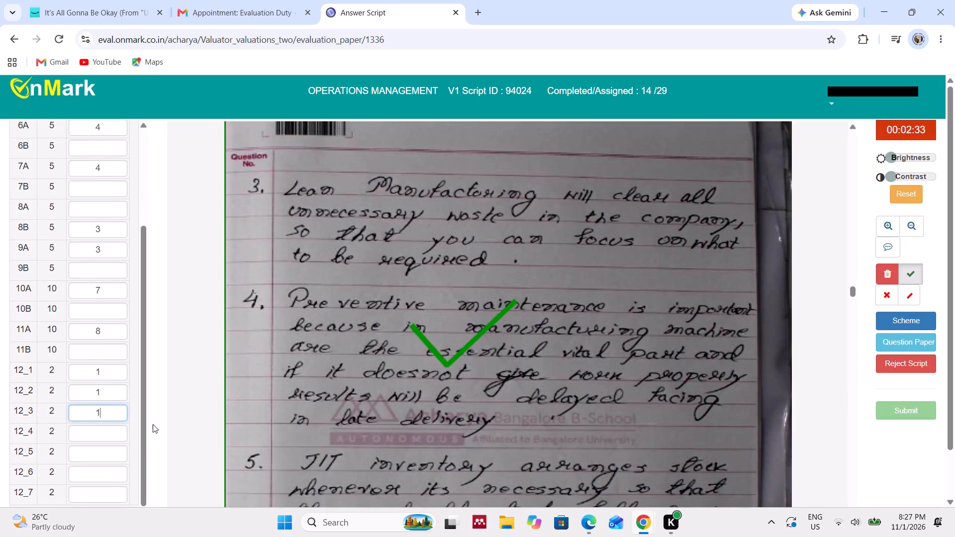
click(119, 436)
key(1)
scroll(611, 340, down, 4)
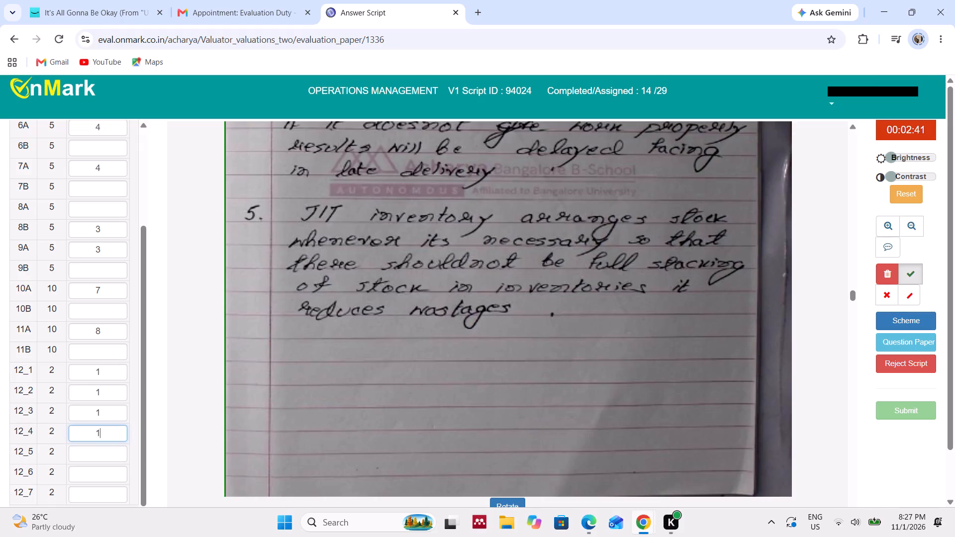
click(83, 460)
key(1)
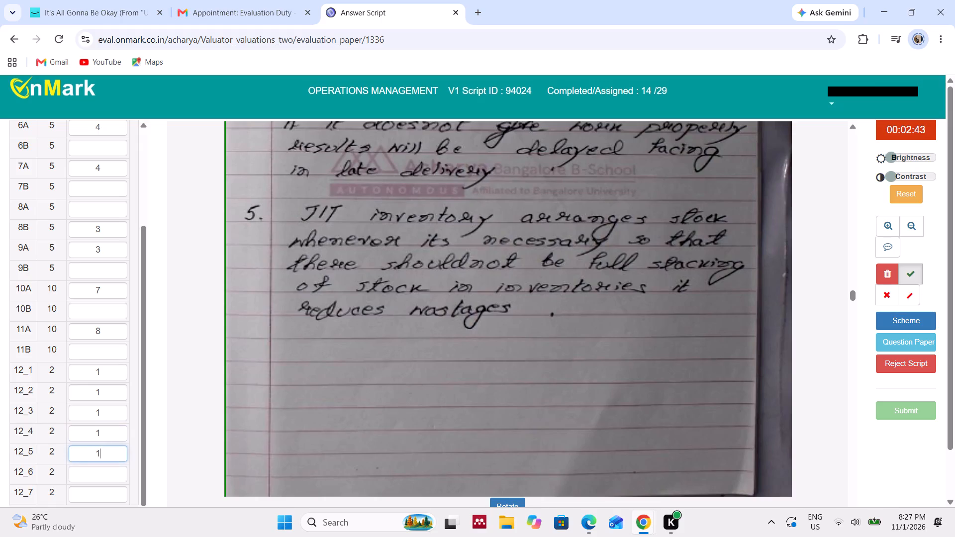
Mark the unanswered, struck-through page 18 with a red cross.
scroll(283, 363, down, 7)
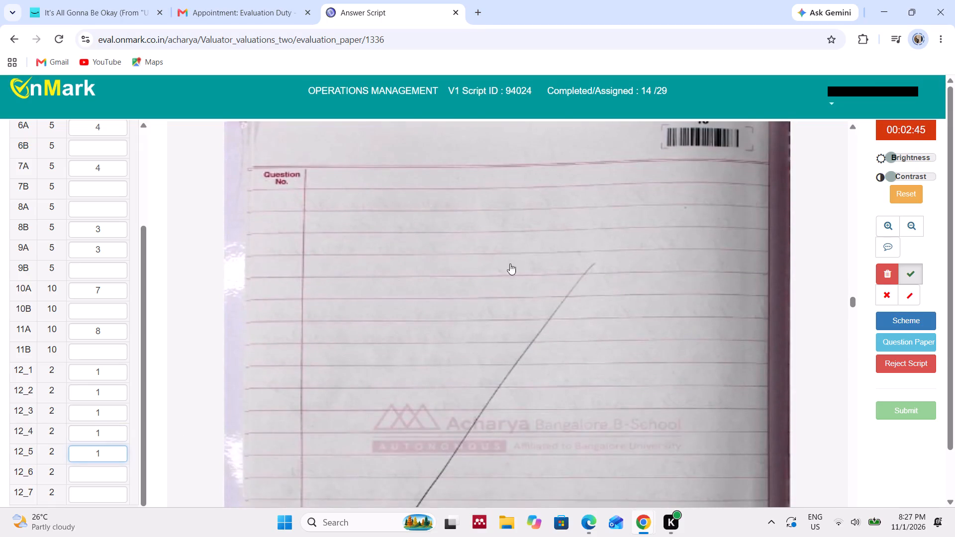
click(885, 292)
click(374, 225)
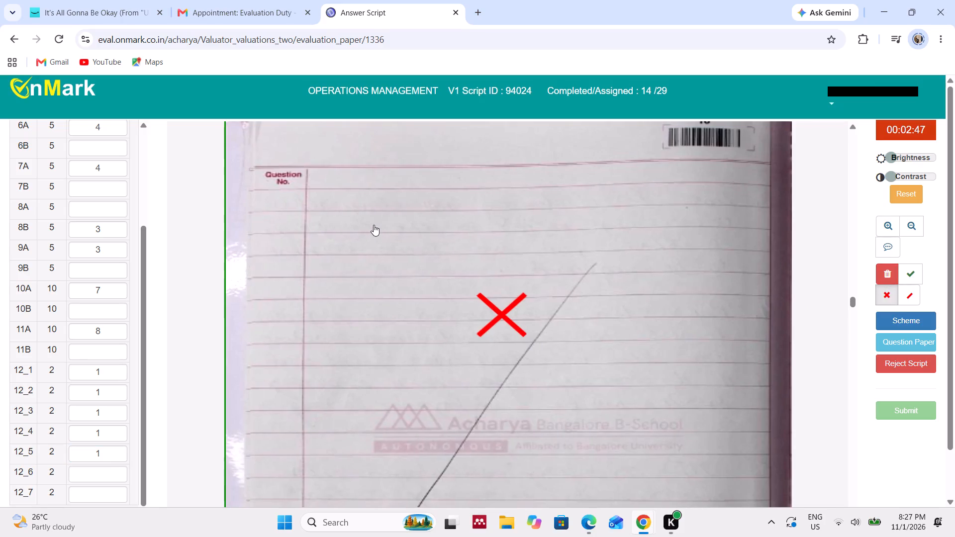
Enter 0 marks for the unanswered questions 6B, 2, 3, 4, 7B and 8A.
click(99, 146)
key(0)
scroll(99, 148, up, 3)
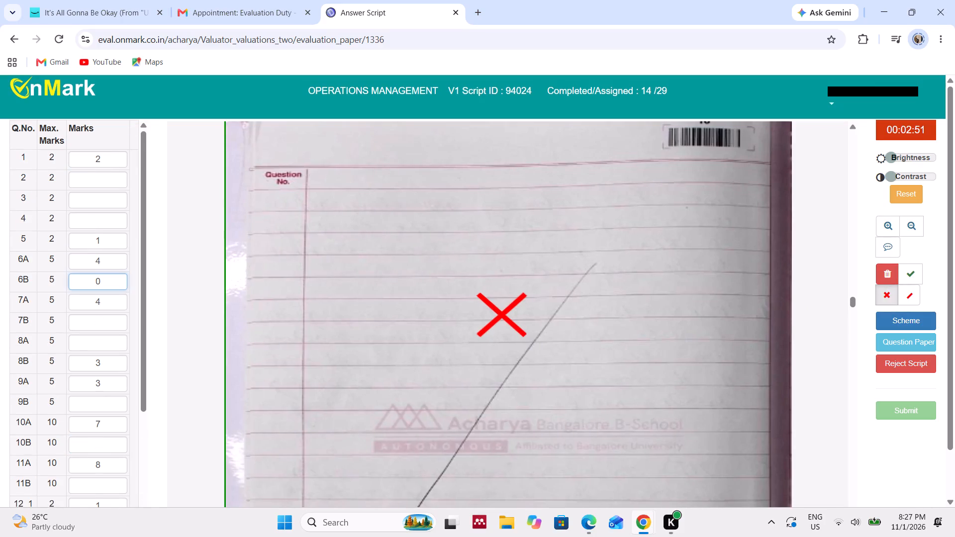
click(102, 176)
key(0)
click(102, 204)
key(0)
click(99, 220)
key(0)
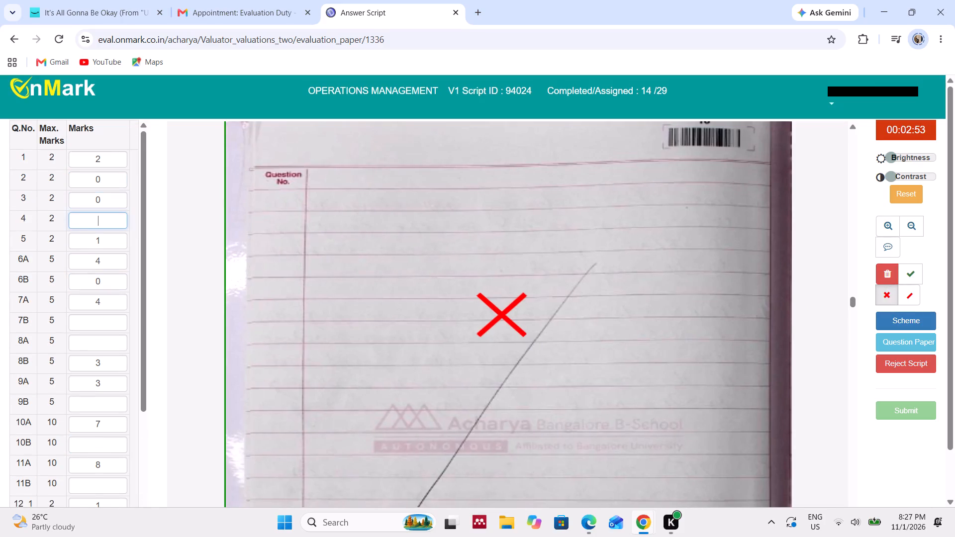
click(96, 321)
key(0)
click(97, 347)
key(0)
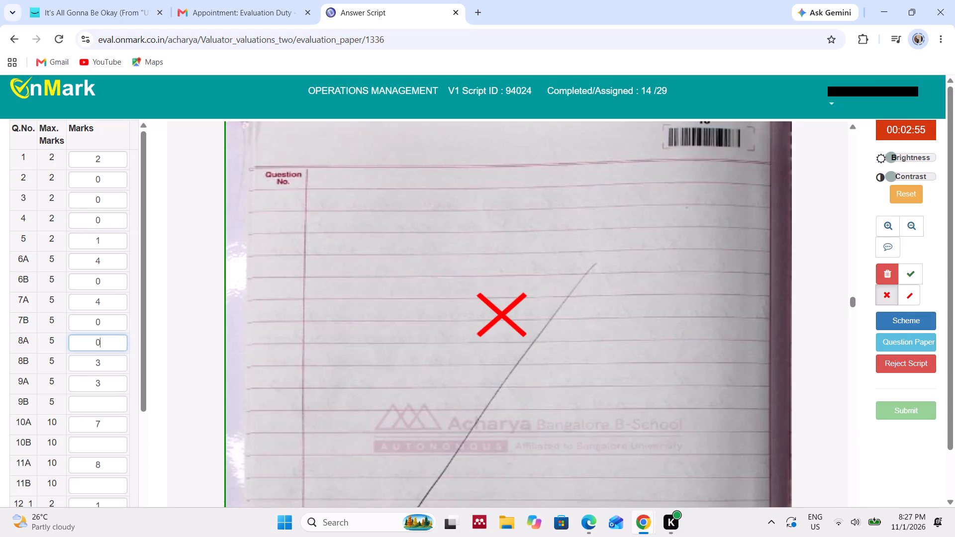
Enter 0 marks for the unanswered questions 9B, 10B, 11B, 12_6 and 12_7.
click(93, 408)
key(0)
click(95, 441)
key(0)
scroll(96, 443, down, 2)
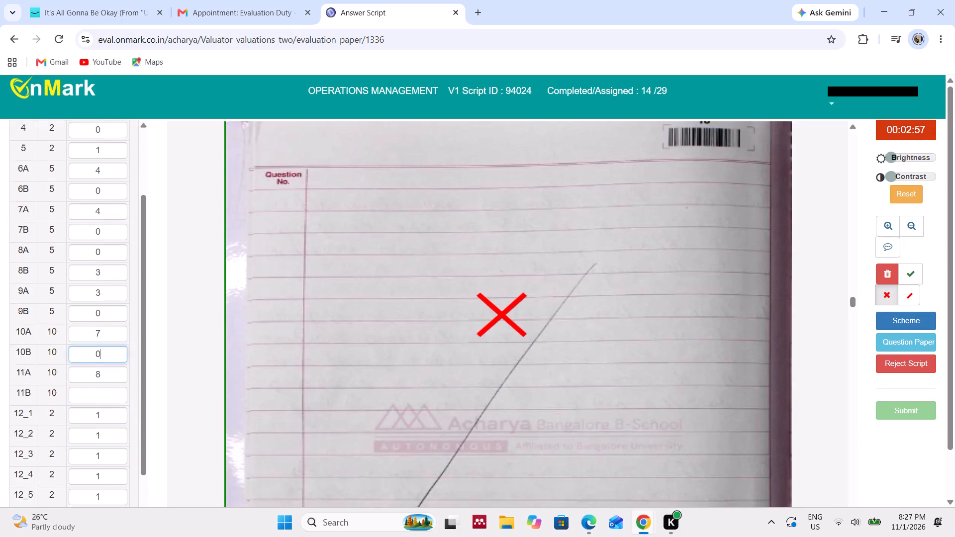
click(90, 360)
key(0)
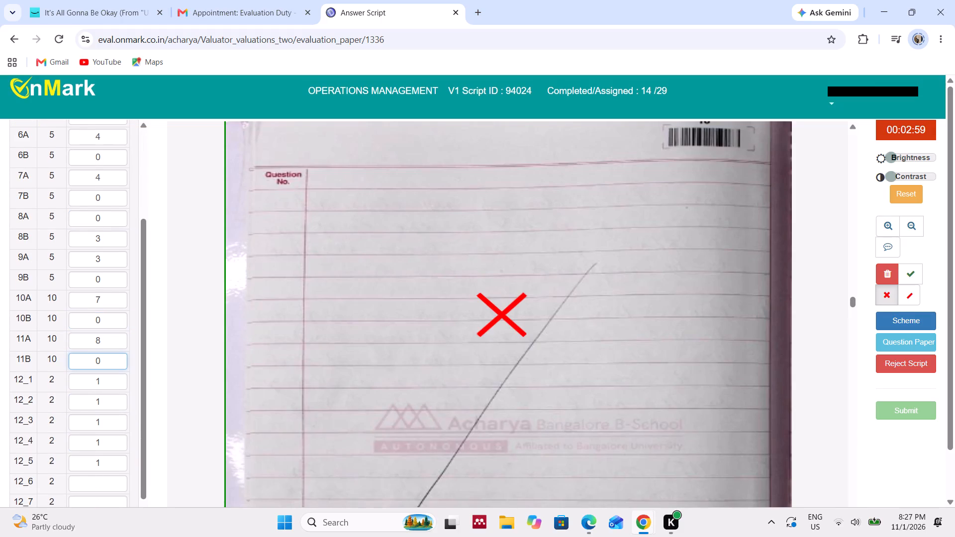
click(100, 486)
key(0)
click(99, 500)
scroll(100, 492, down, 4)
key(0)
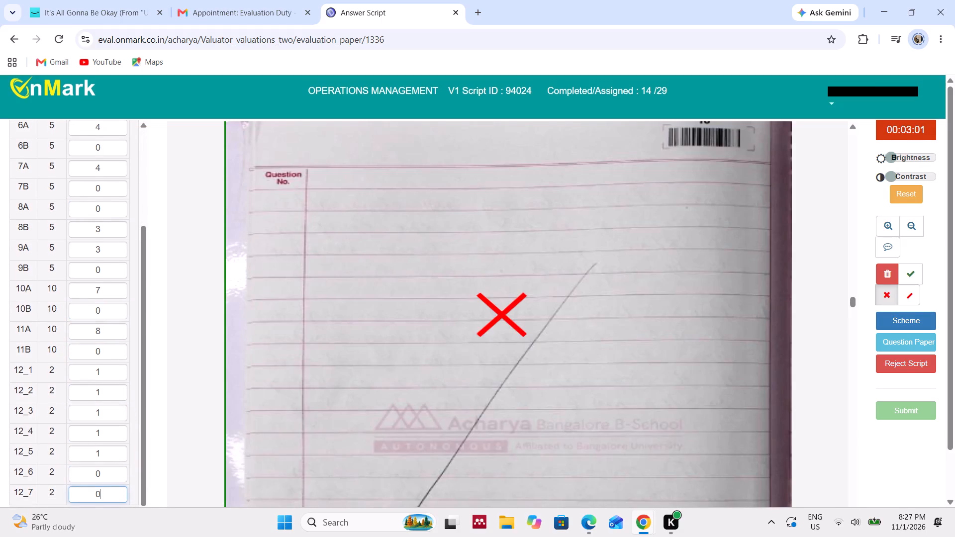
Mark the unanswered, struck-through pages 19, 20 and 21 with a red cross each.
scroll(100, 492, down, 4)
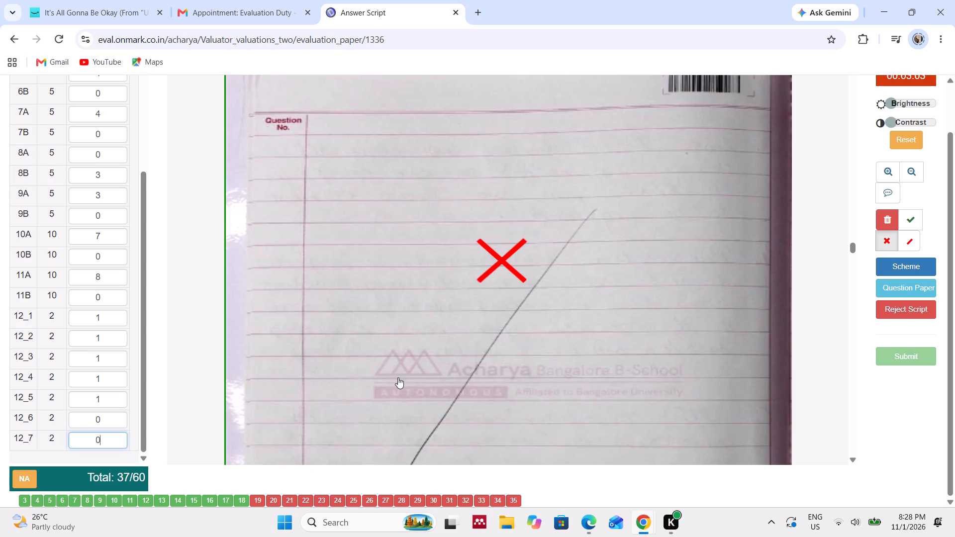
scroll(425, 339, down, 10)
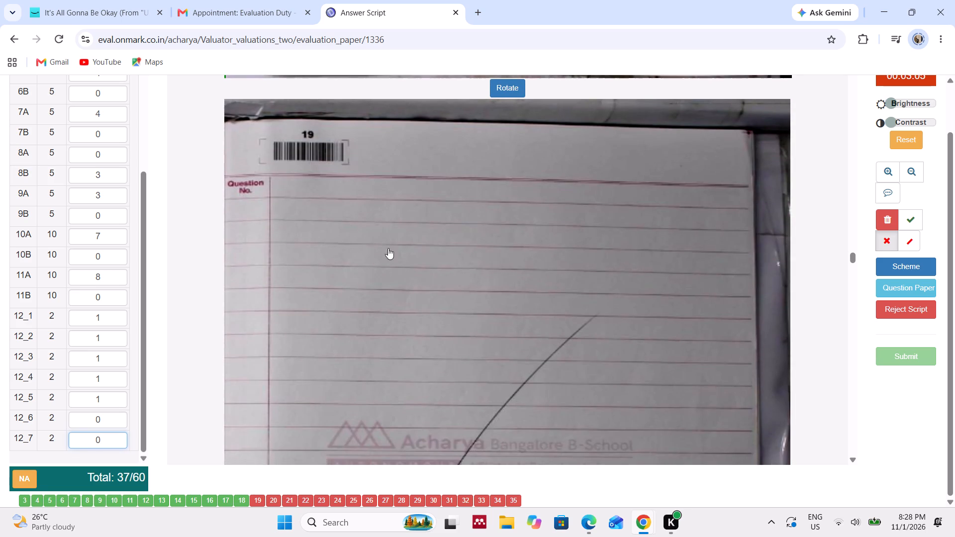
click(379, 214)
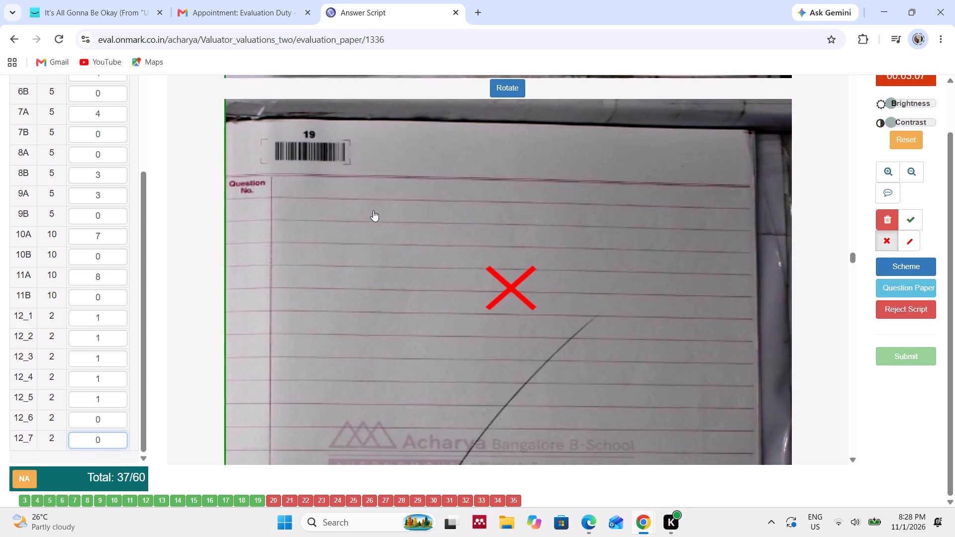
scroll(377, 243, down, 5)
click(377, 244)
scroll(377, 244, down, 7)
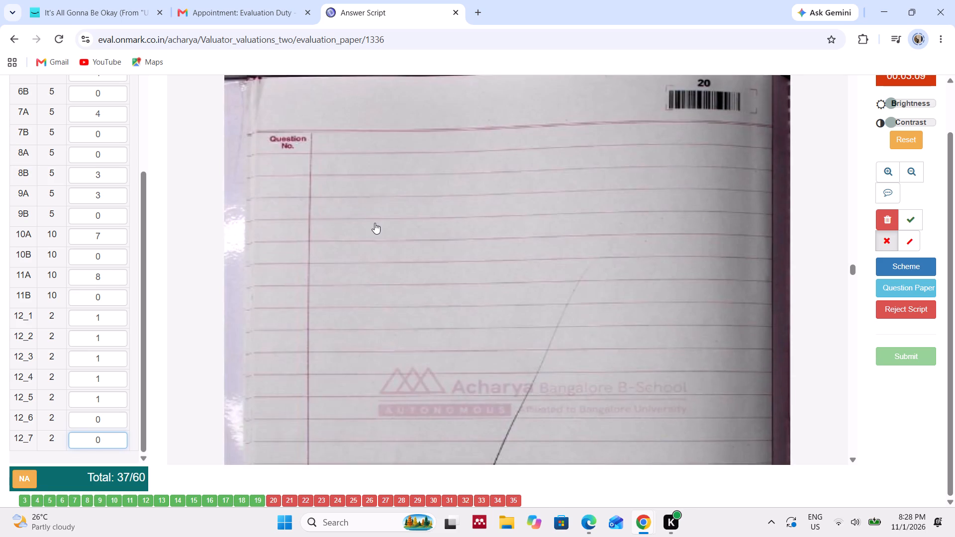
click(375, 223)
scroll(373, 217, down, 9)
click(367, 227)
Mark the unanswered pages 22, 23, 24 and 25 with a red cross each.
scroll(367, 227, down, 12)
click(360, 216)
scroll(360, 216, down, 11)
click(358, 221)
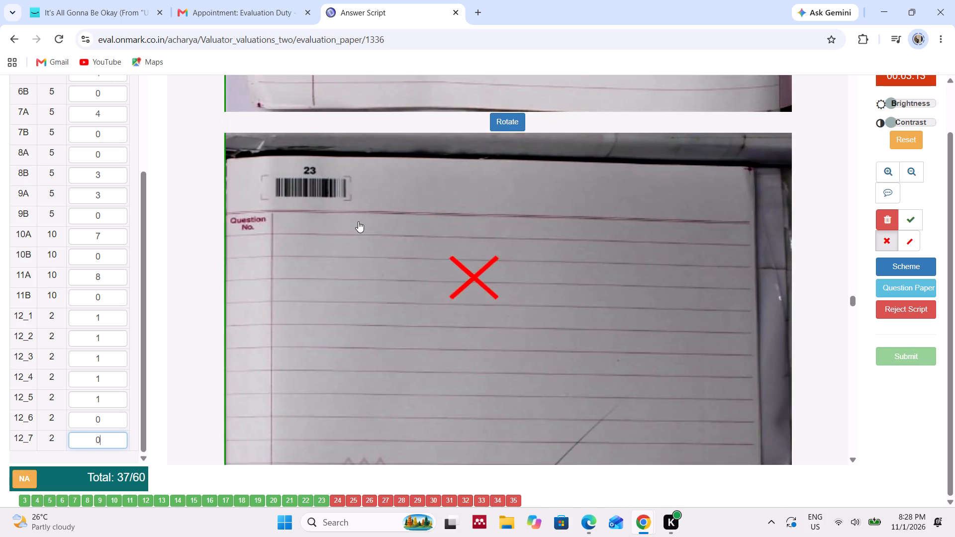
scroll(358, 221, down, 14)
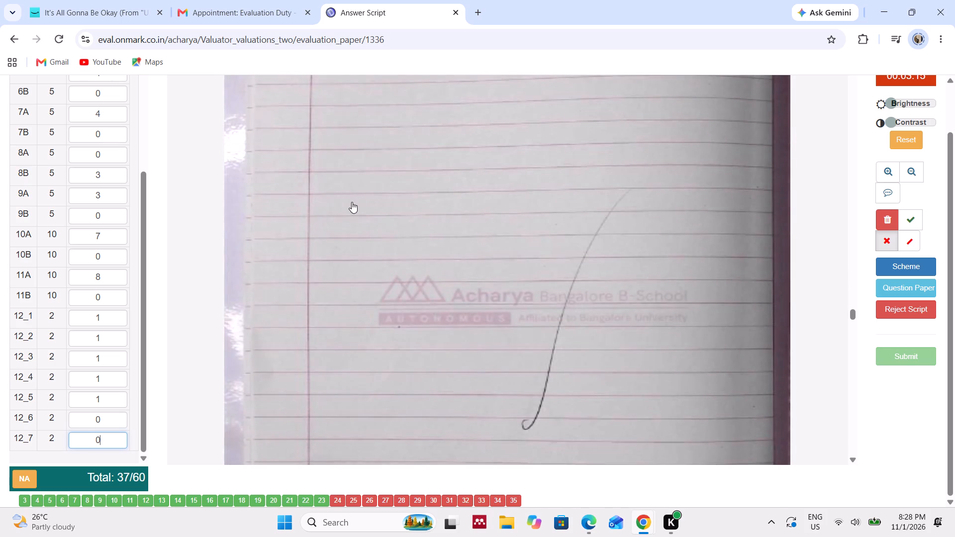
click(348, 195)
scroll(348, 195, down, 6)
click(347, 294)
Mark each of the unanswered pages 26 to 31 with a red cross.
scroll(350, 286, down, 11)
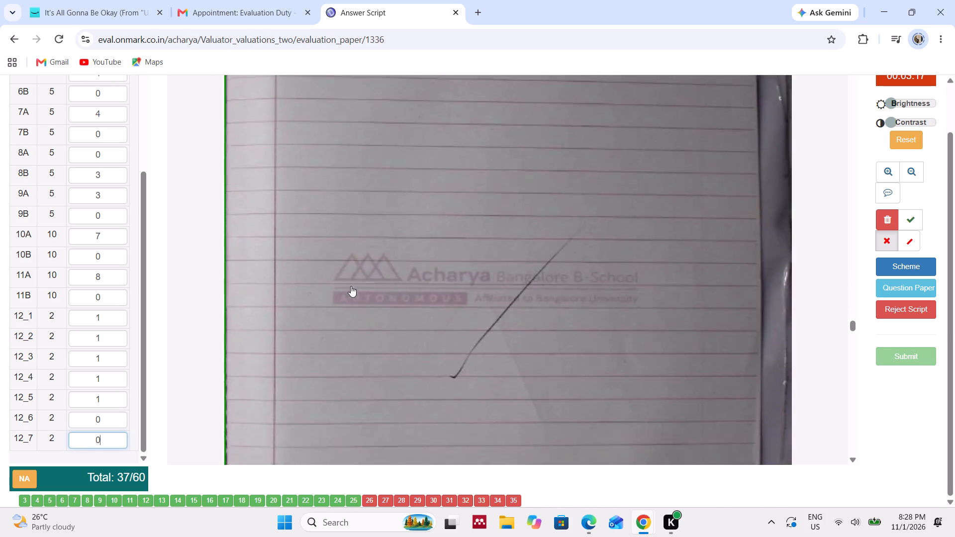
click(349, 308)
scroll(349, 301, down, 12)
click(349, 298)
scroll(350, 297, down, 13)
click(351, 295)
scroll(352, 290, down, 11)
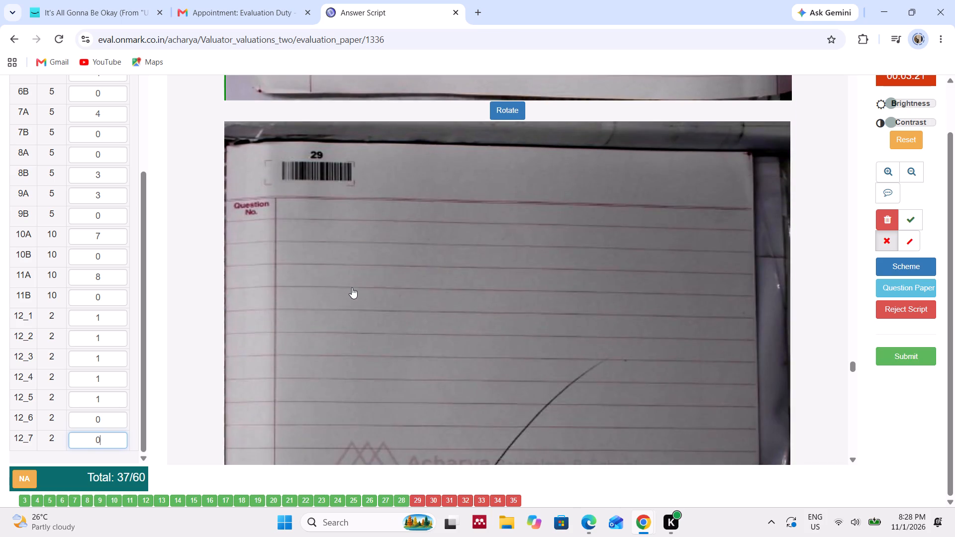
click(352, 287)
scroll(352, 282, down, 12)
click(353, 282)
scroll(353, 282, down, 13)
click(354, 282)
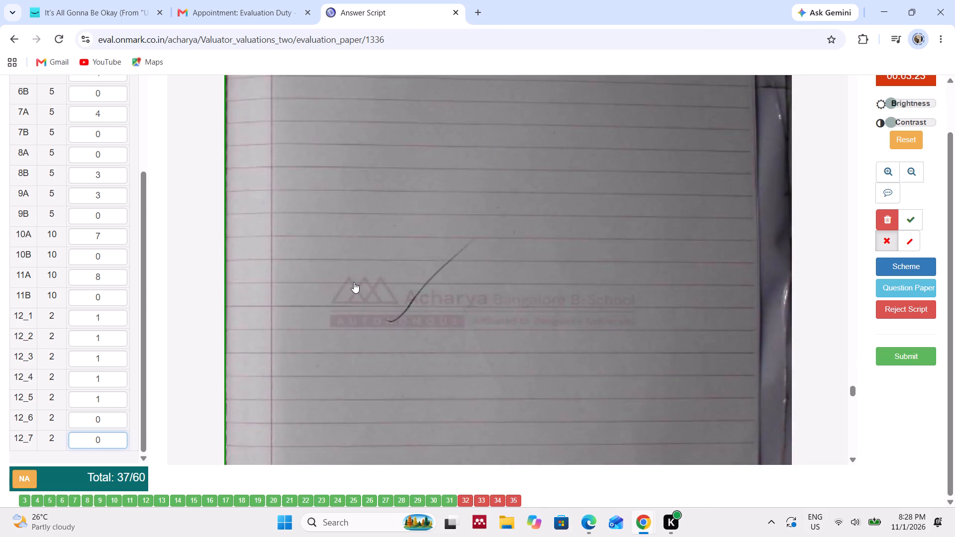
Mark the unanswered pages 32 and 33 and the blank graph pages 34 and 35 with red crosses.
scroll(354, 282, down, 11)
click(354, 196)
scroll(352, 197, down, 10)
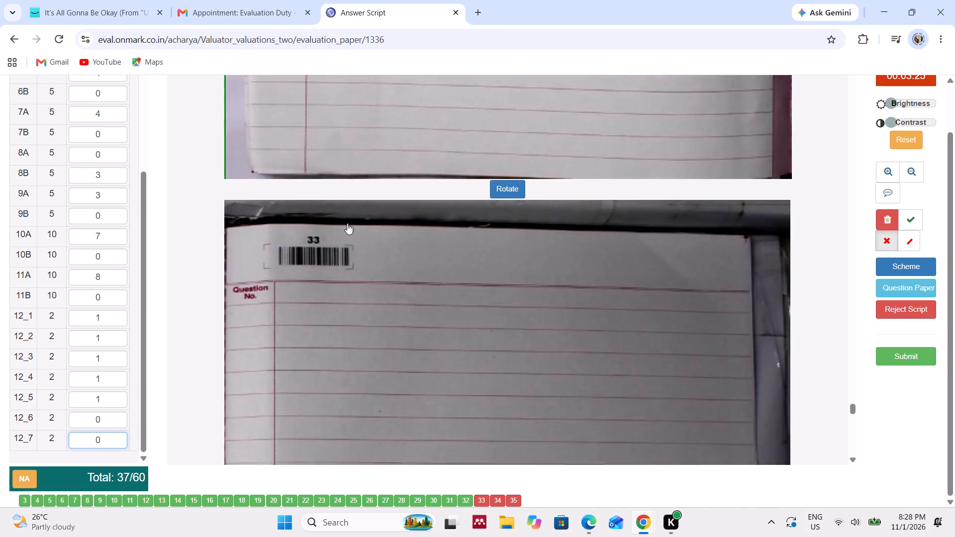
click(329, 176)
scroll(328, 176, down, 12)
click(331, 193)
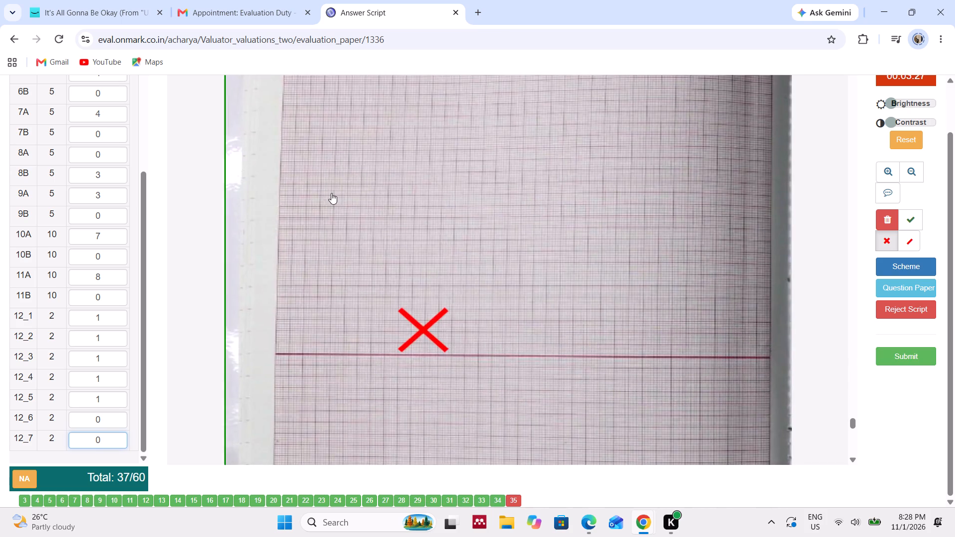
scroll(331, 193, down, 6)
click(316, 277)
scroll(317, 315, down, 4)
click(318, 233)
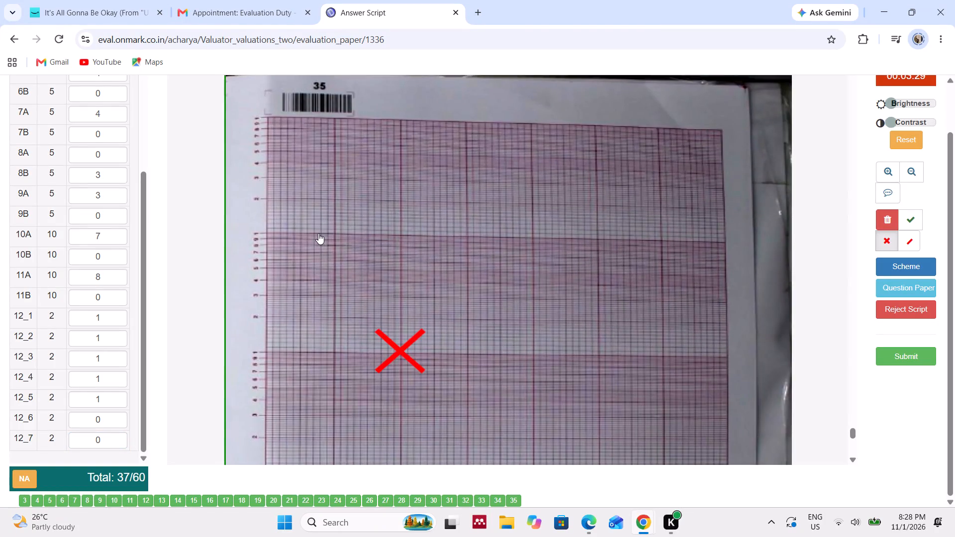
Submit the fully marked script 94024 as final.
scroll(318, 234, down, 10)
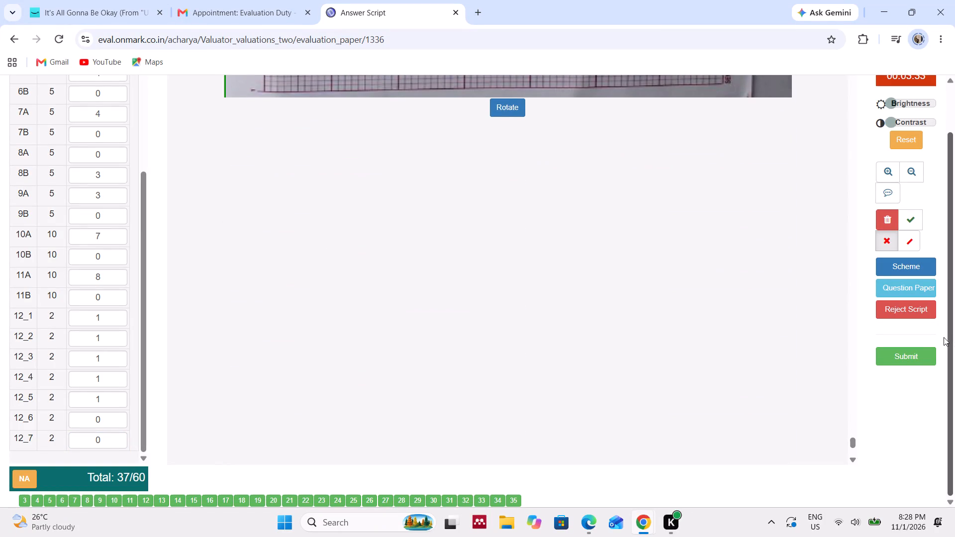
click(899, 352)
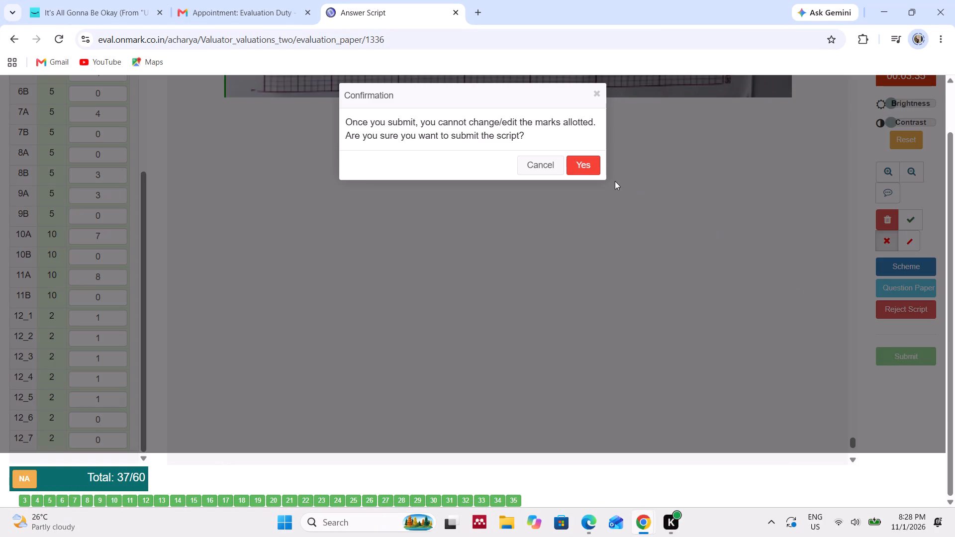
click(587, 167)
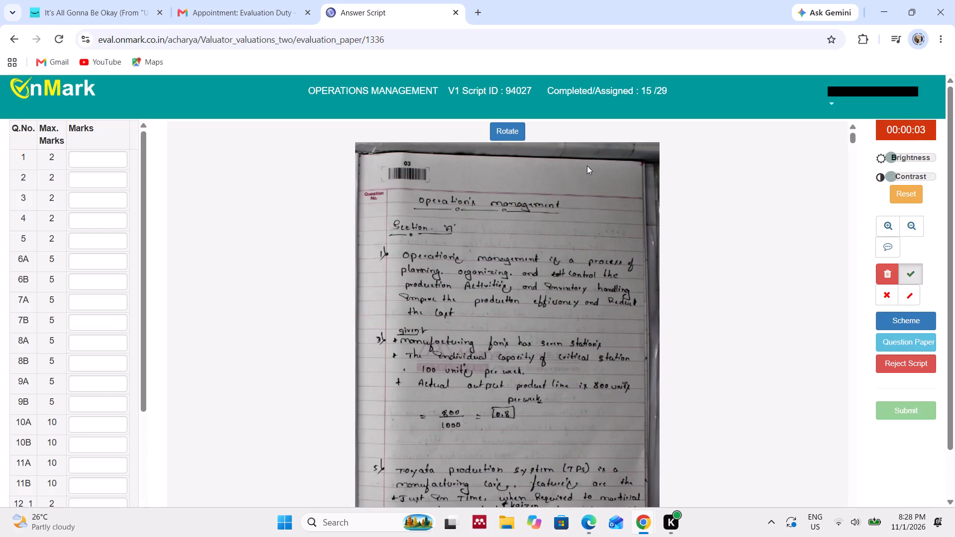
triple_click(889, 225)
triple_click(889, 225)
triple_click(889, 225)
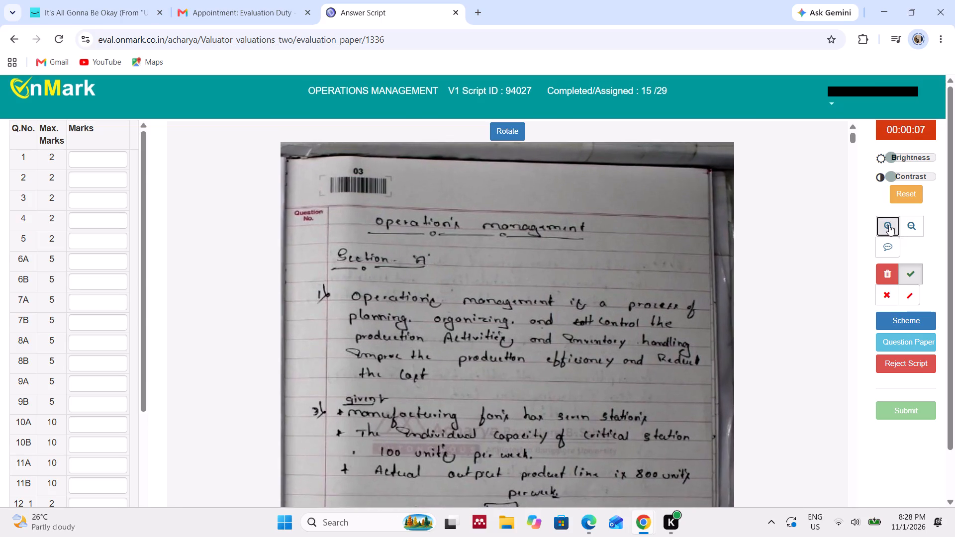
double_click(889, 225)
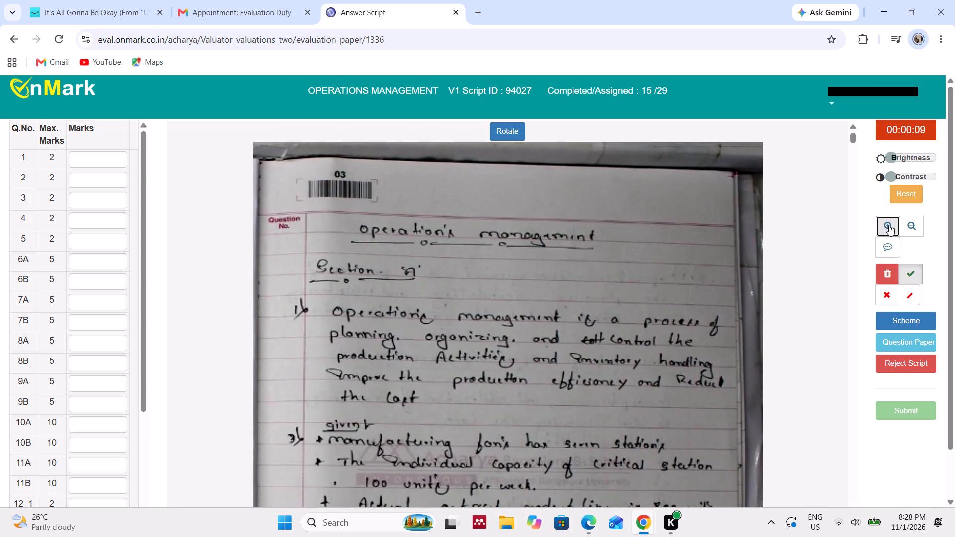
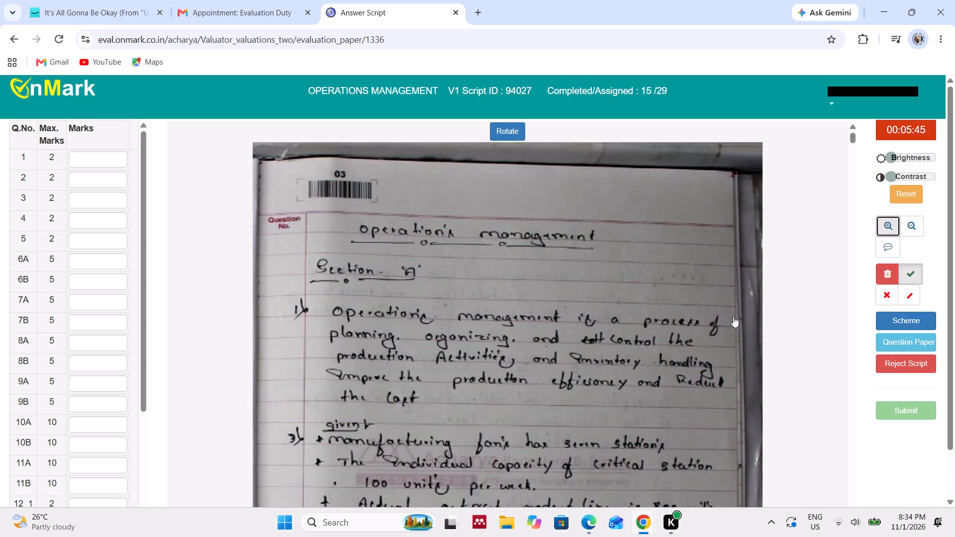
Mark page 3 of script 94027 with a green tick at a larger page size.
click(886, 224)
triple_click(886, 224)
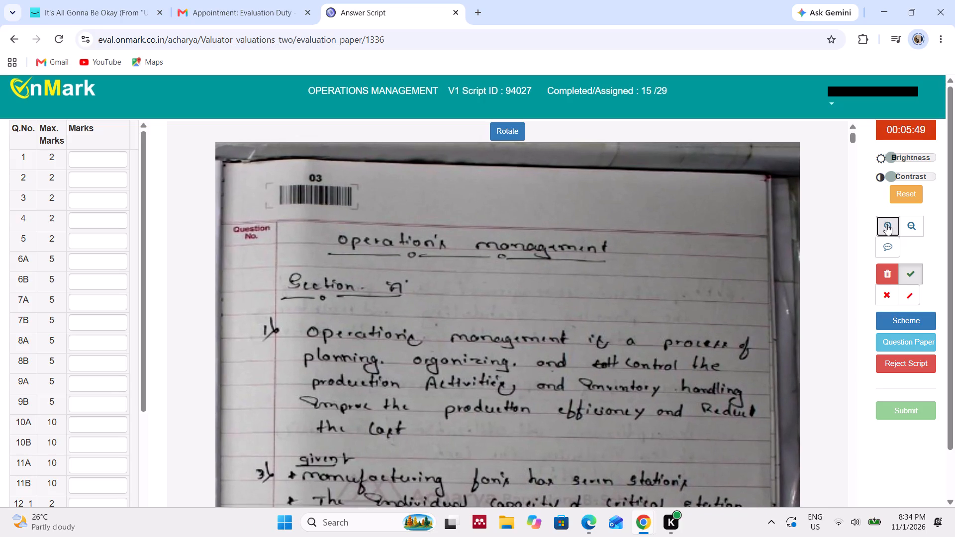
click(906, 273)
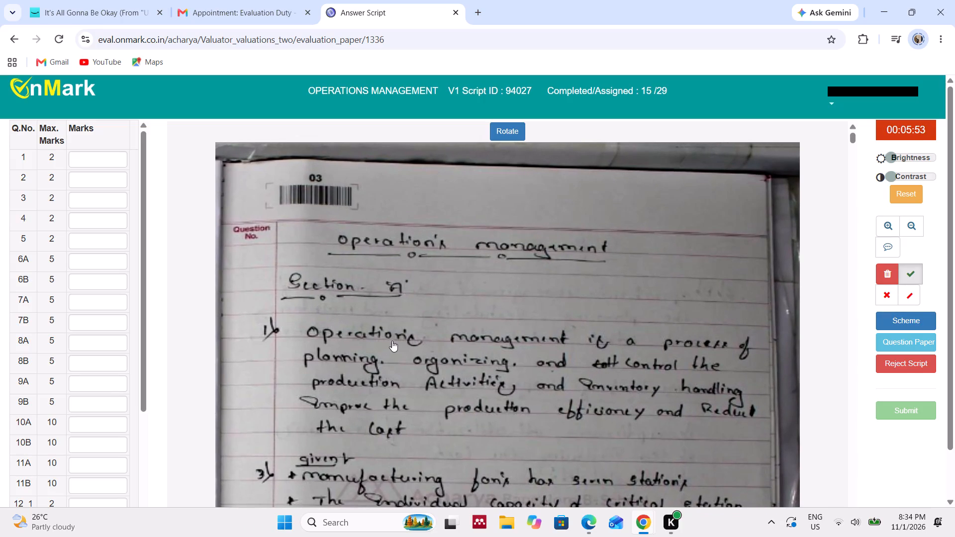
click(391, 340)
Enter the Section A marks: 2 for question 1, 0 for question 2, 2 for question 3, 0 for question 4 and 2 for question 5.
scroll(390, 340, down, 3)
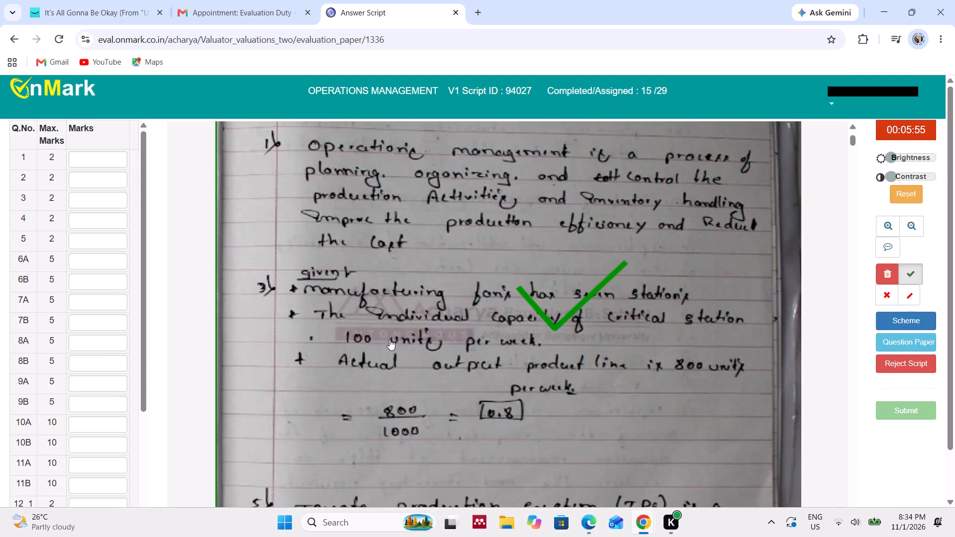
click(87, 158)
key(2)
click(85, 181)
key(0)
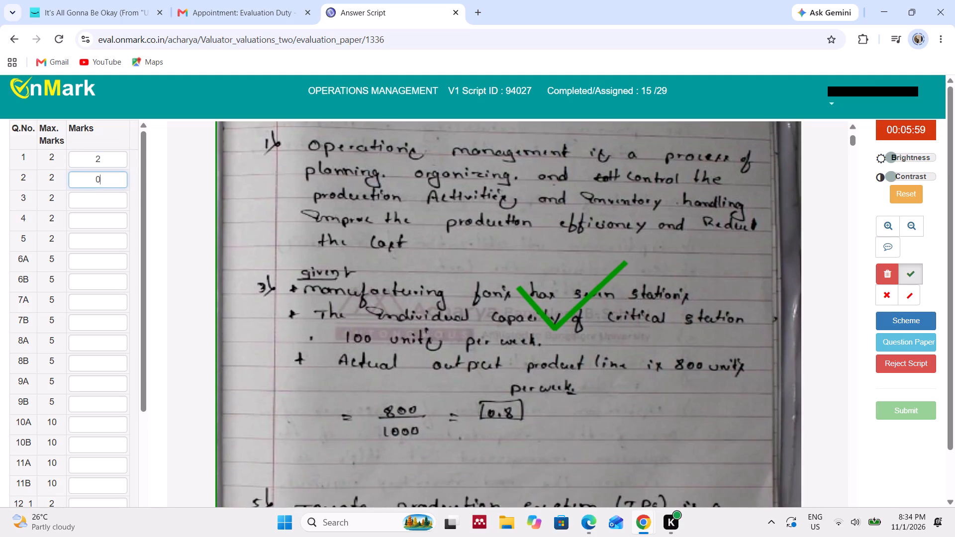
click(87, 201)
key(2)
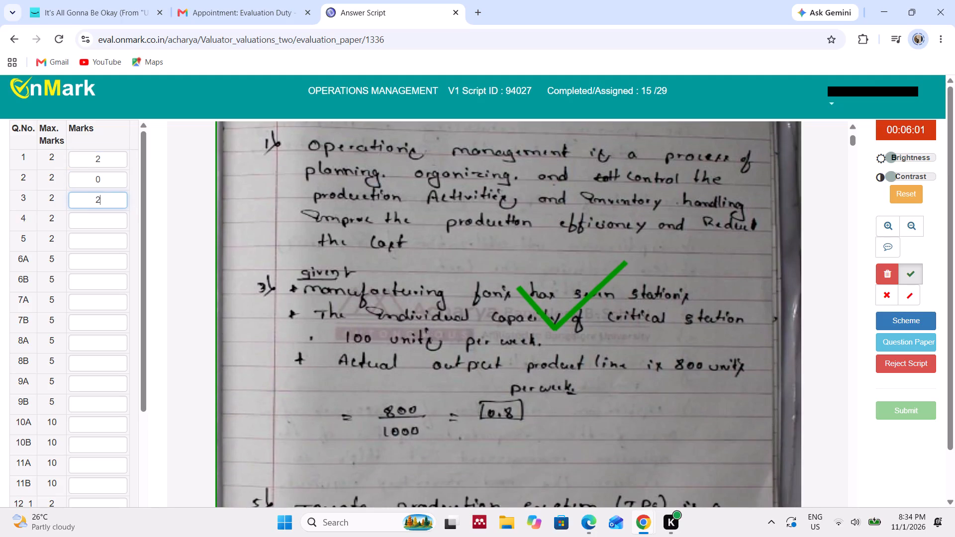
scroll(396, 235, down, 3)
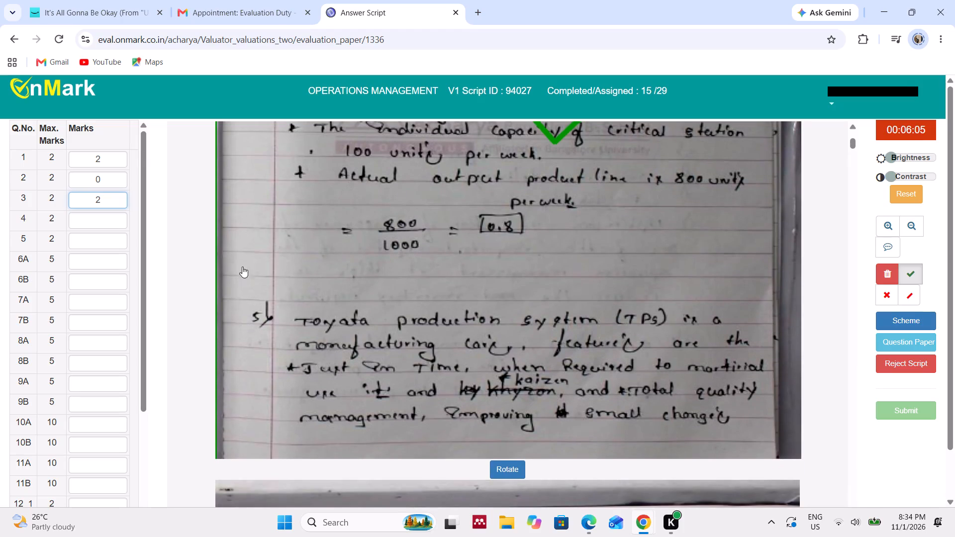
click(109, 222)
key(0)
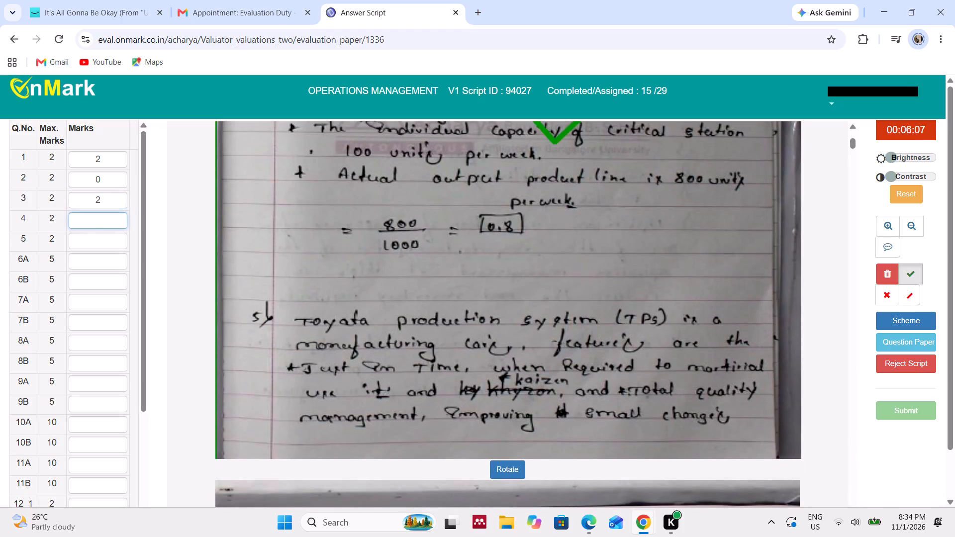
click(108, 242)
key(2)
Mark page 4 with a green tick and give question 6B 4 marks.
scroll(364, 247, down, 2)
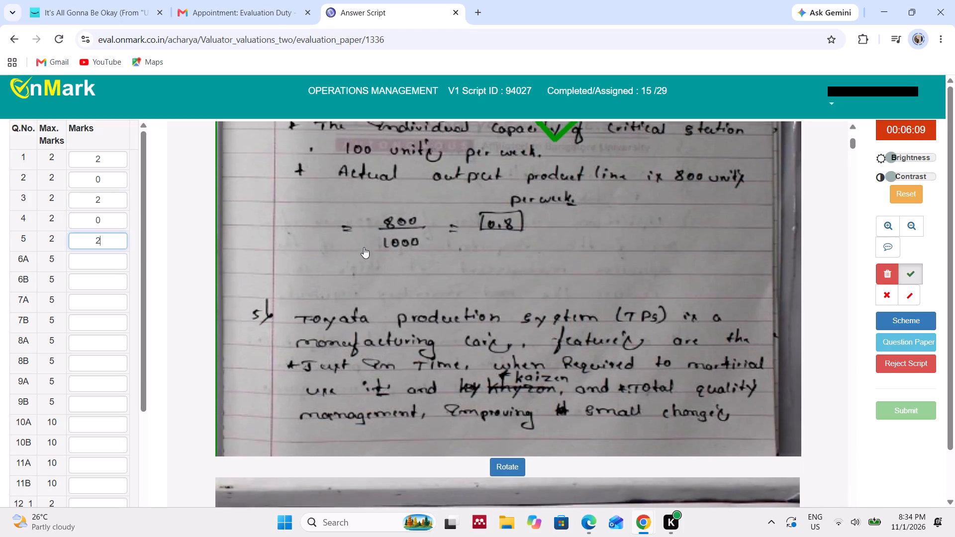
scroll(364, 247, down, 4)
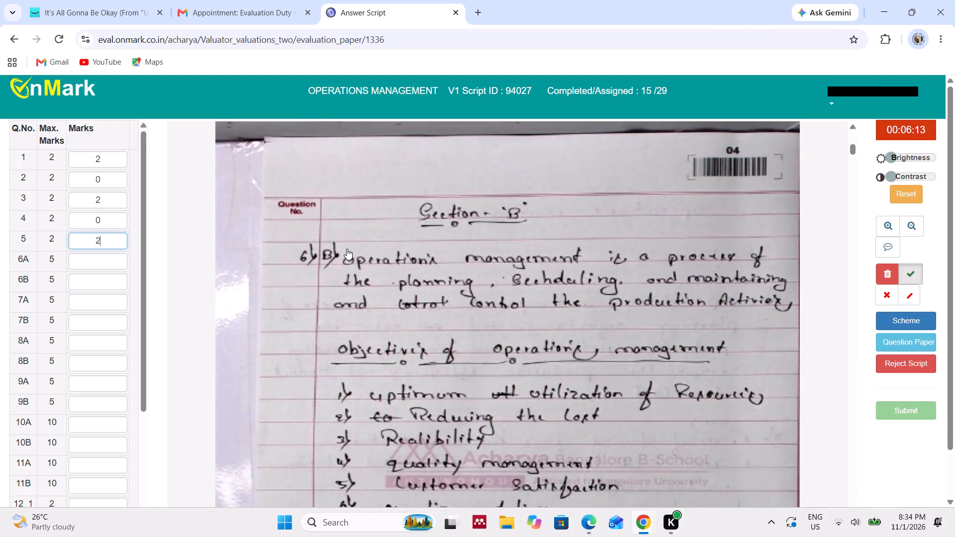
click(347, 249)
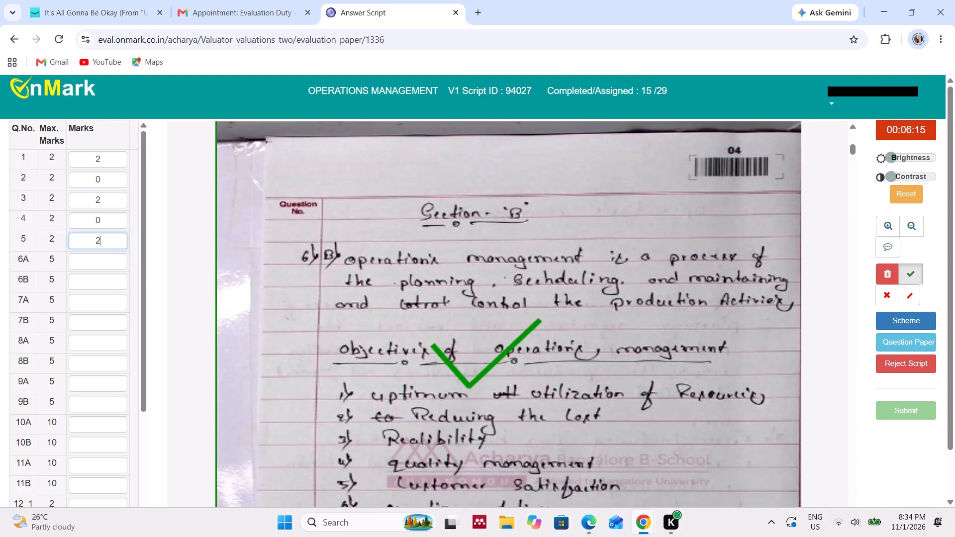
click(105, 286)
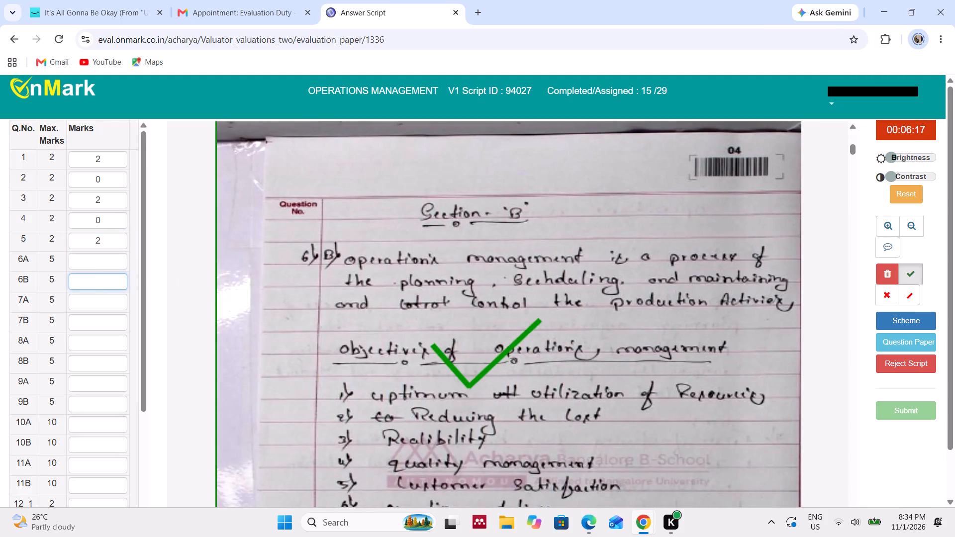
key(4)
Mark pages 5 and 6 with green ticks and give question 7A 2 marks.
scroll(486, 283, down, 11)
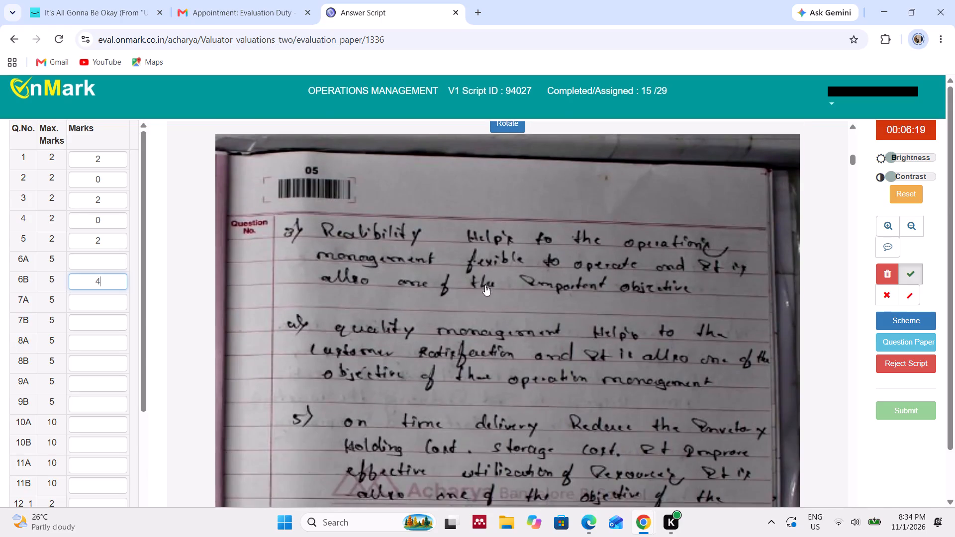
click(441, 269)
scroll(437, 274, down, 13)
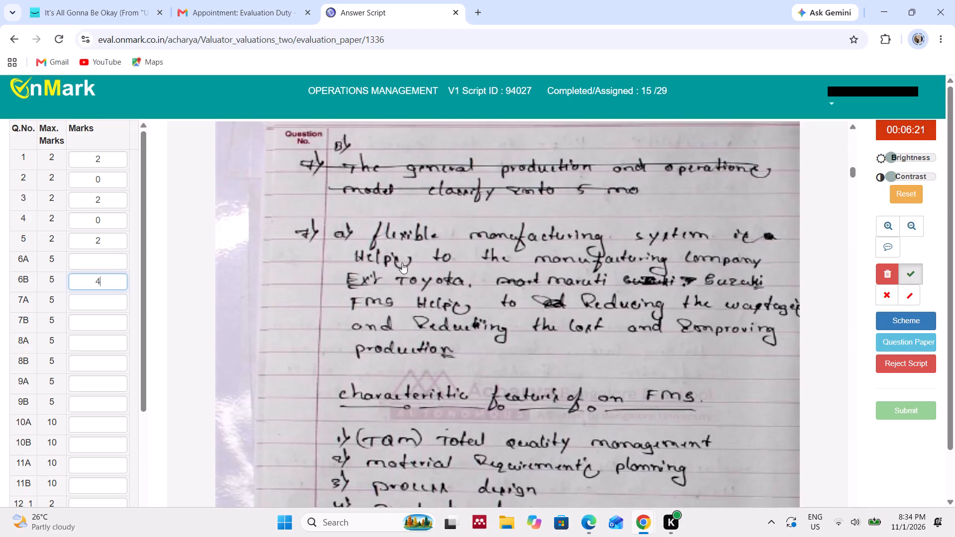
scroll(382, 255, down, 2)
click(382, 255)
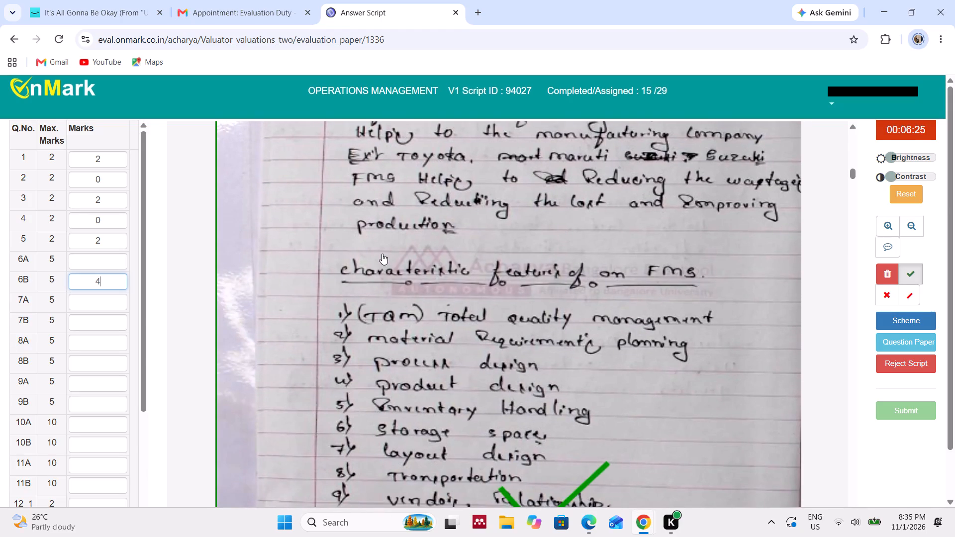
scroll(382, 254, up, 3)
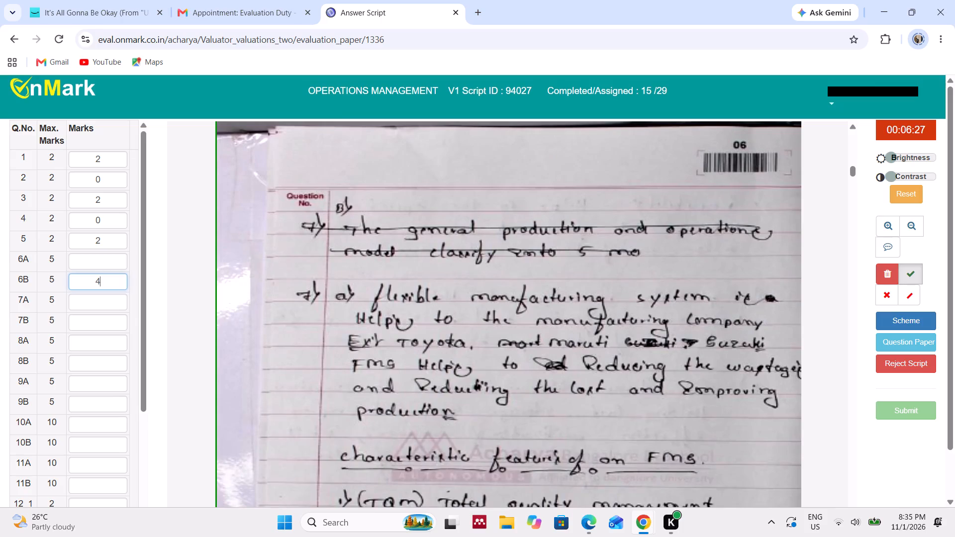
click(108, 305)
key(2)
Mark pages 7, 8 and 9 with green ticks.
scroll(499, 276, down, 4)
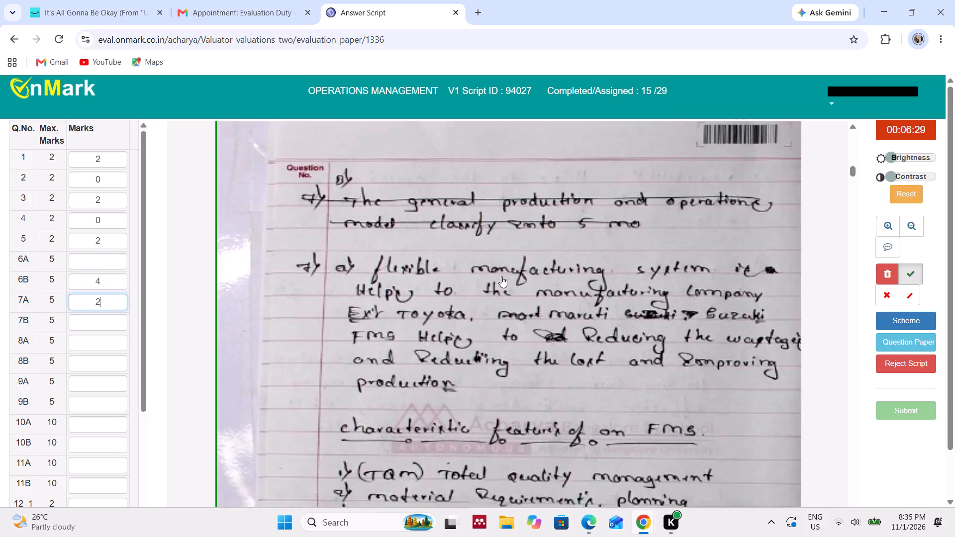
scroll(501, 276, down, 8)
click(476, 250)
scroll(476, 250, down, 5)
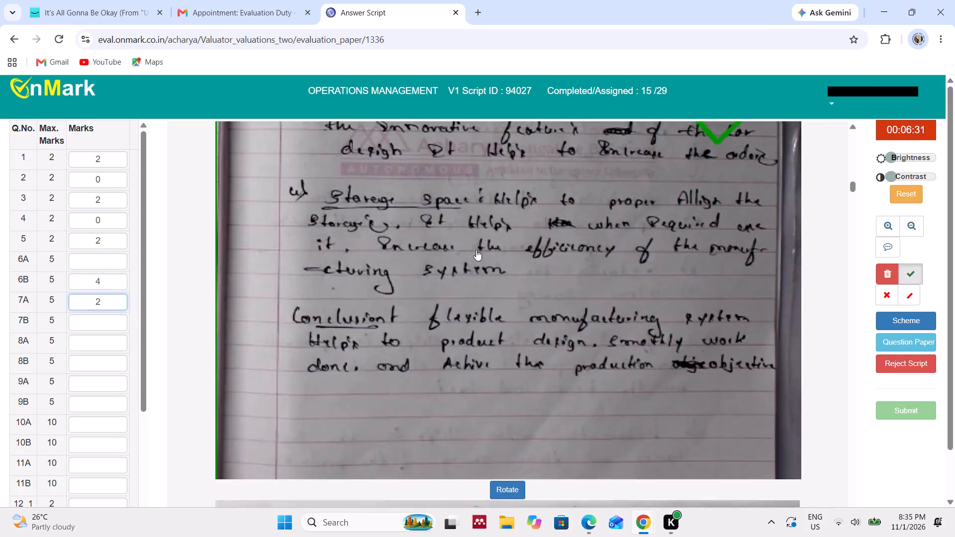
scroll(476, 250, down, 5)
click(423, 238)
scroll(422, 236, down, 2)
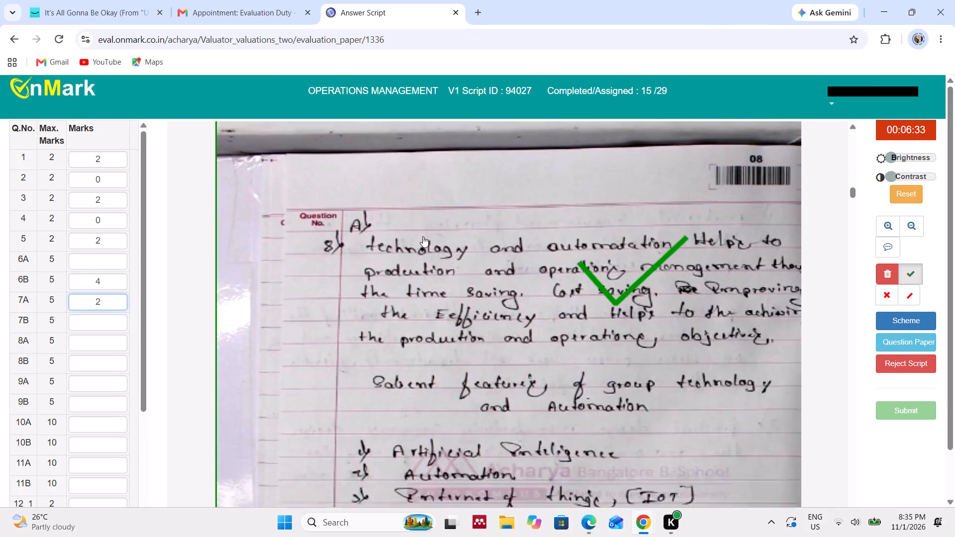
scroll(423, 236, down, 1)
scroll(423, 236, up, 2)
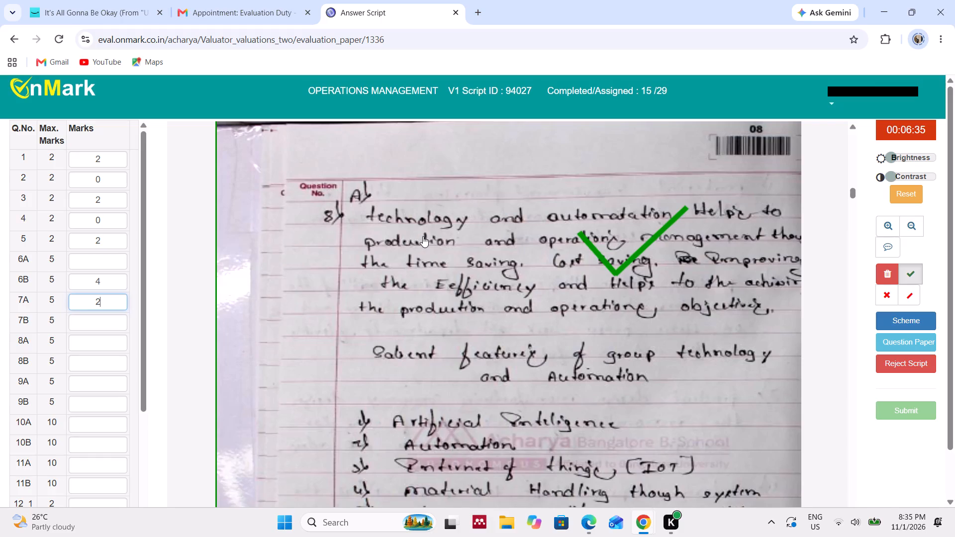
scroll(423, 236, down, 5)
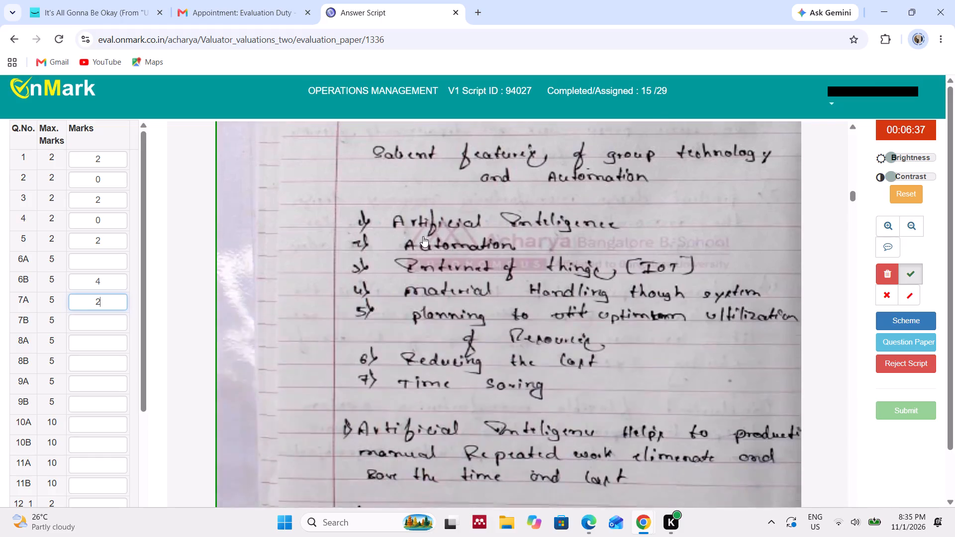
scroll(423, 236, down, 5)
click(423, 236)
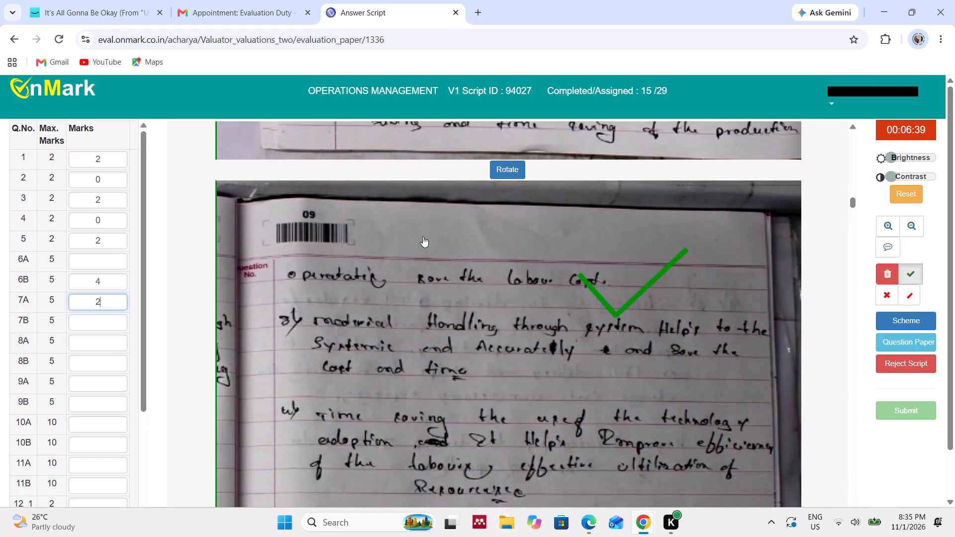
Review the group technology and automation answer and give question 8A 2 marks.
scroll(400, 240, down, 5)
scroll(400, 241, up, 12)
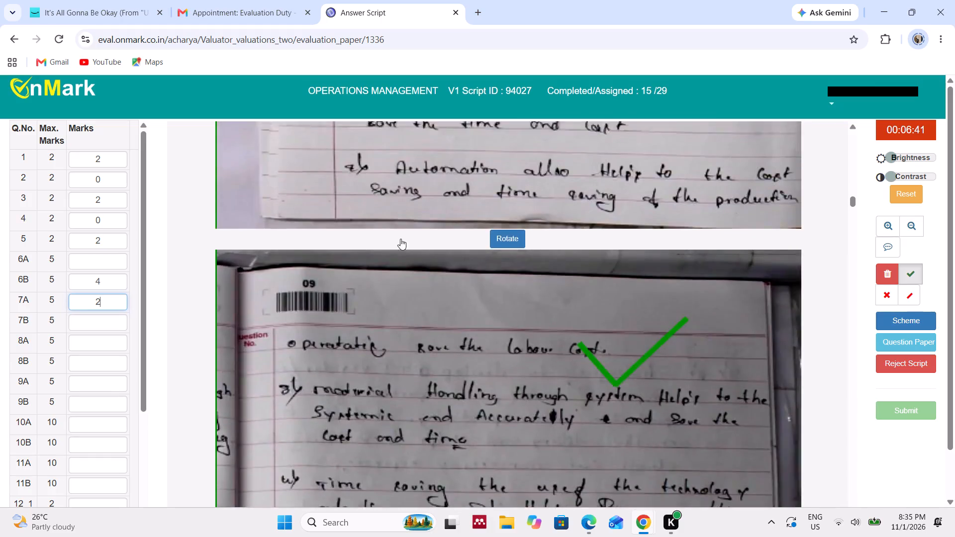
scroll(400, 238, up, 6)
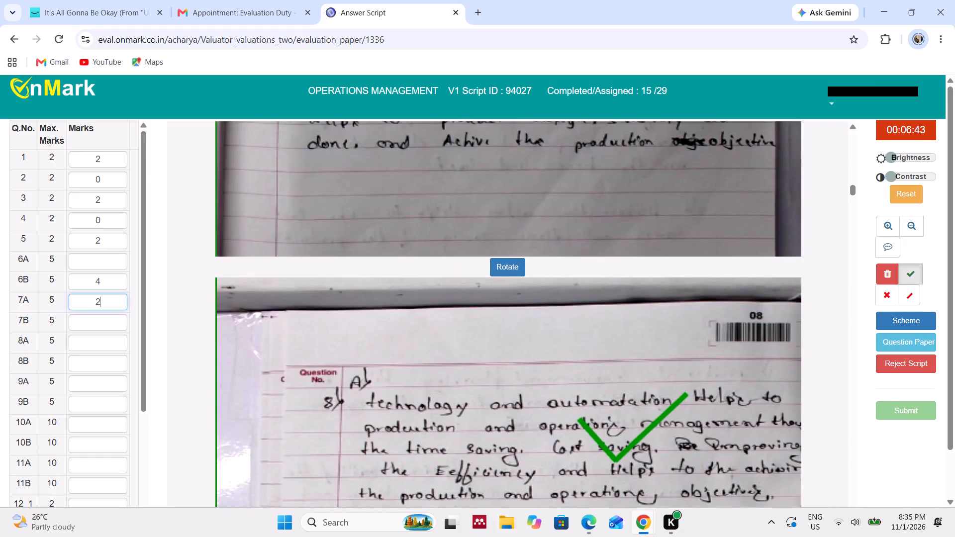
click(72, 339)
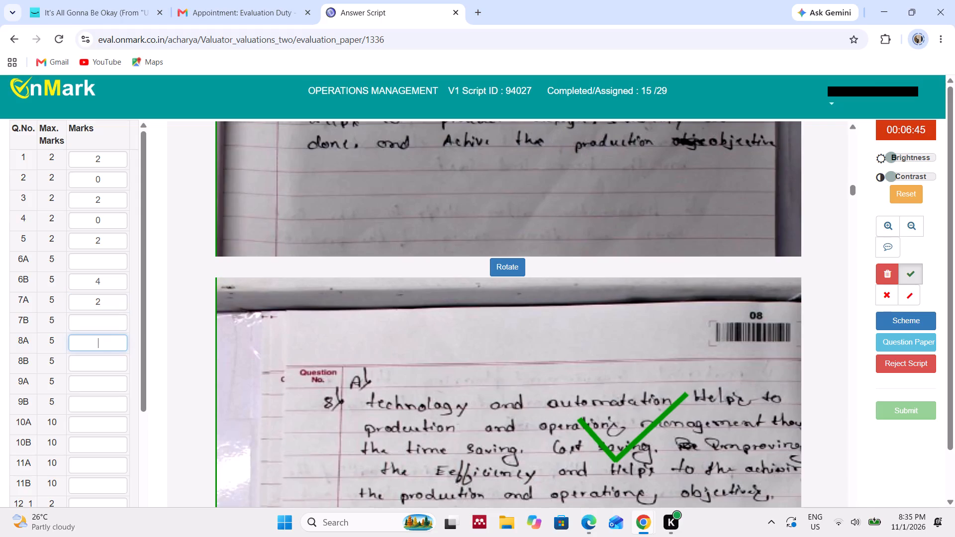
key(2)
Mark page 10 with a green tick and give the JIT vendor answer, question 9A, 3 marks.
scroll(432, 309, down, 19)
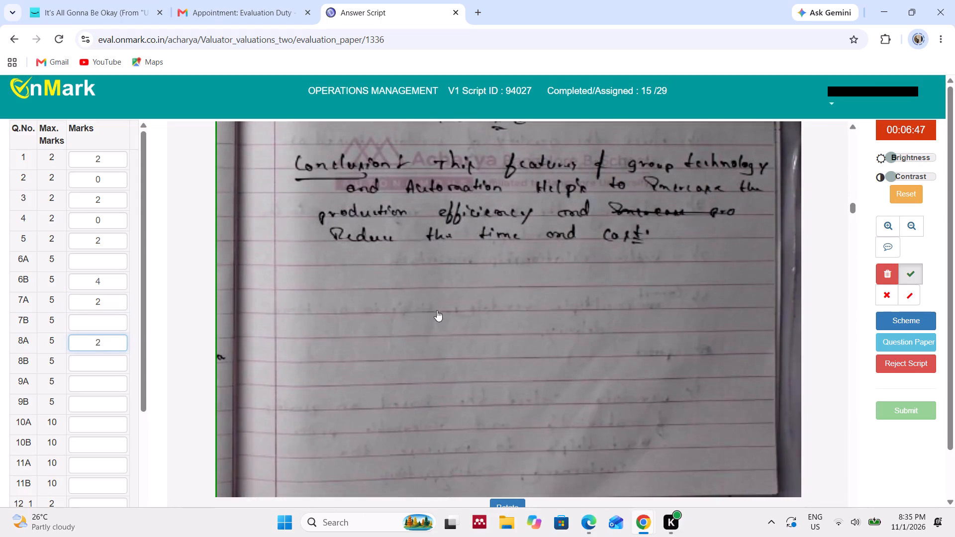
scroll(434, 302, down, 6)
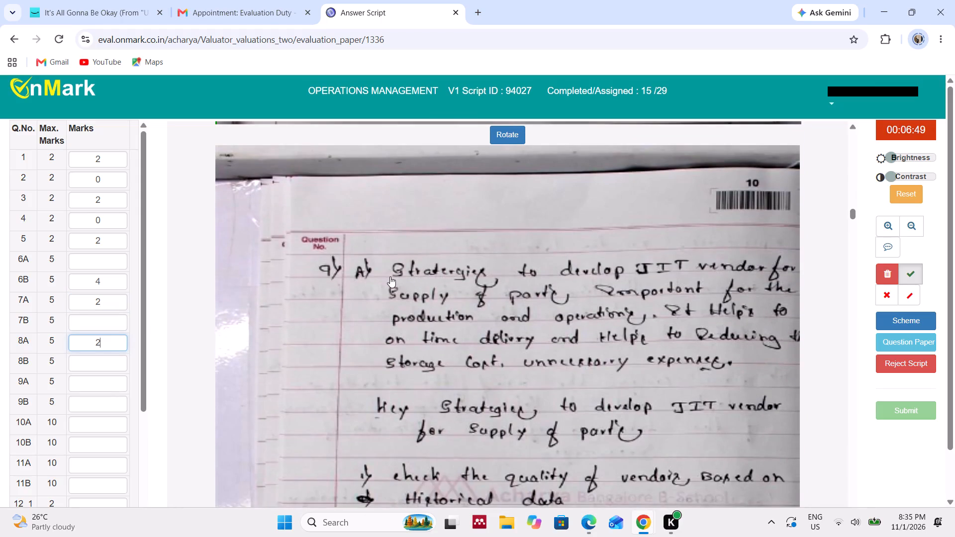
click(390, 276)
scroll(390, 280, down, 4)
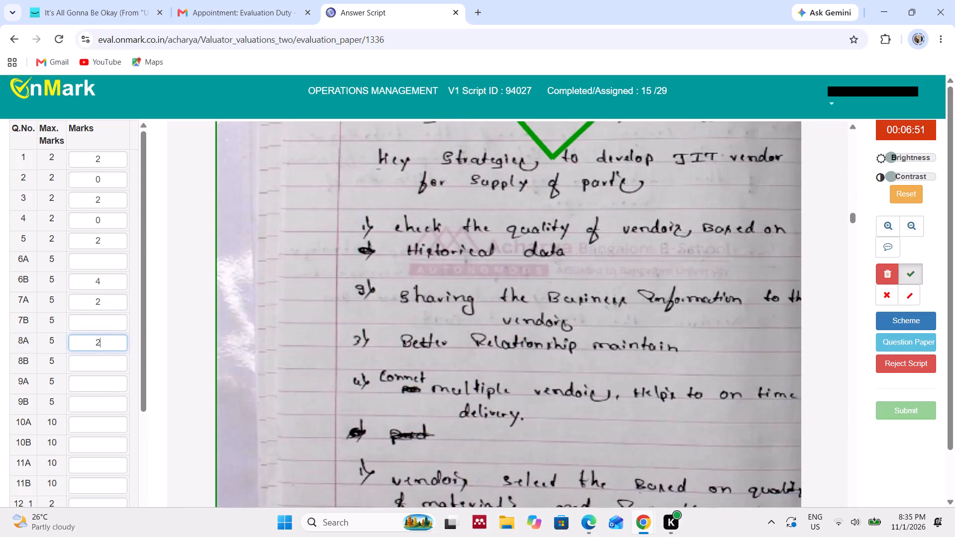
click(98, 366)
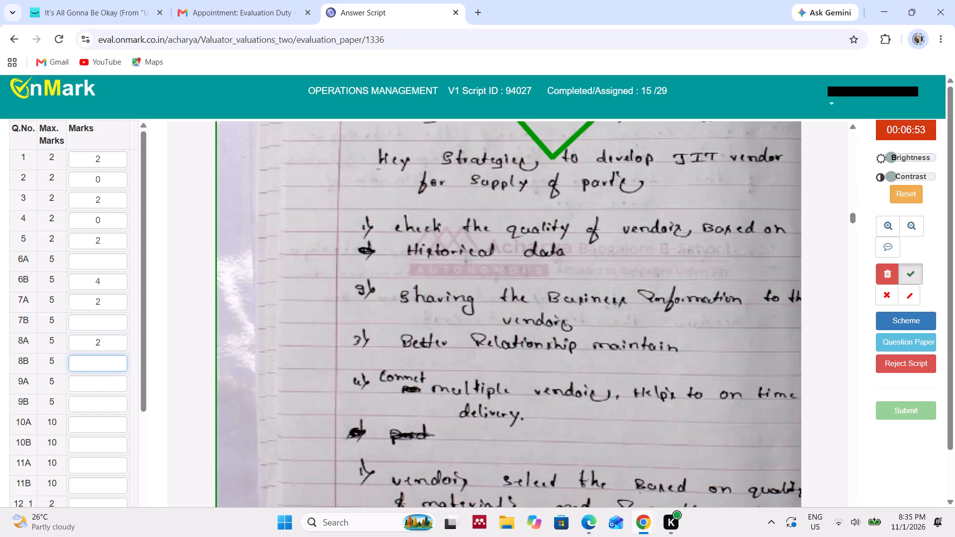
click(95, 378)
key(3)
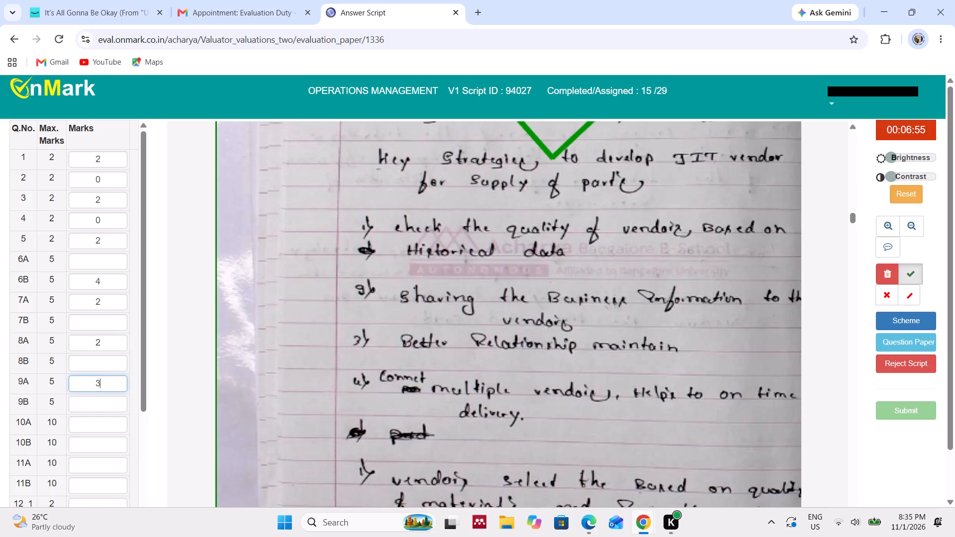
Mark page 11 with a green tick.
scroll(507, 345, down, 11)
click(451, 250)
Review the decision tree and EMV answer and mark pages 12 and 13 with green ticks.
scroll(450, 251, down, 5)
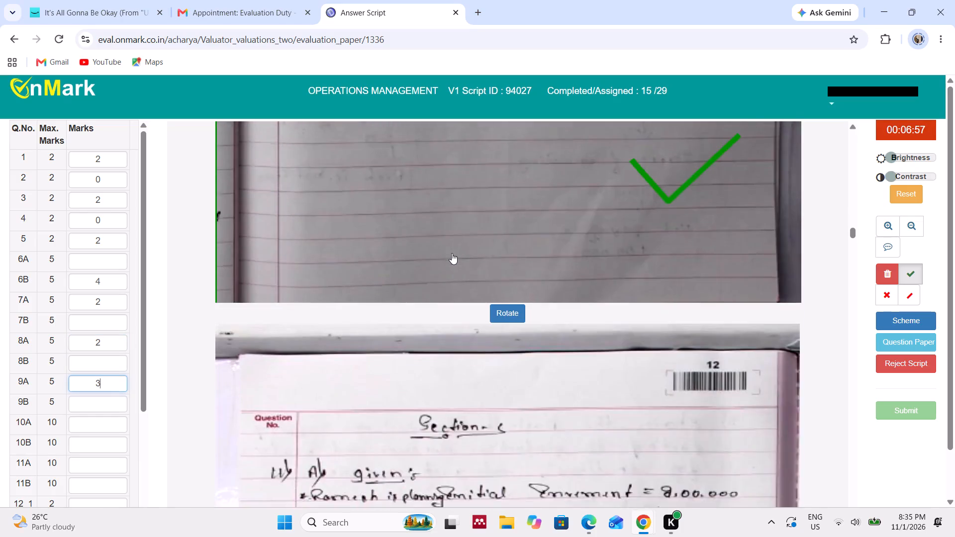
scroll(453, 253, down, 4)
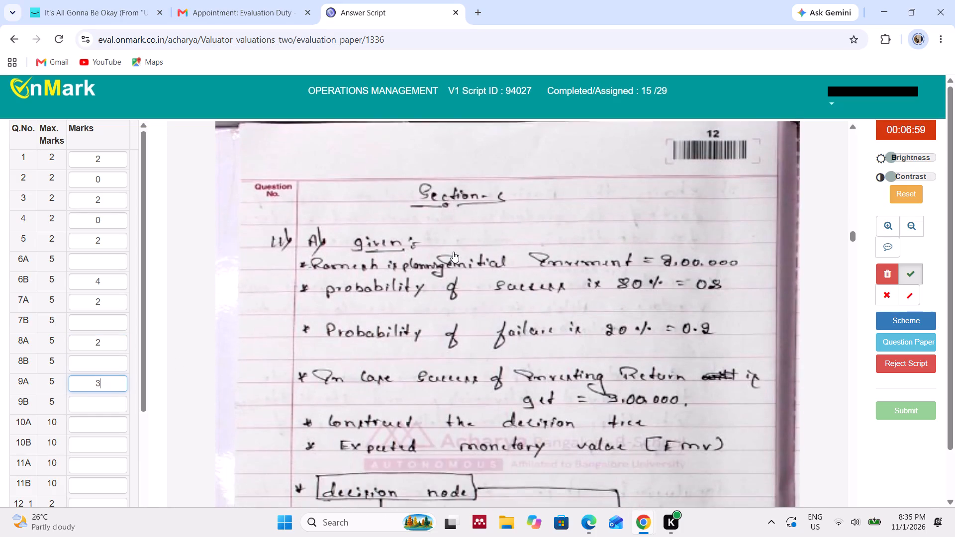
scroll(453, 252, down, 3)
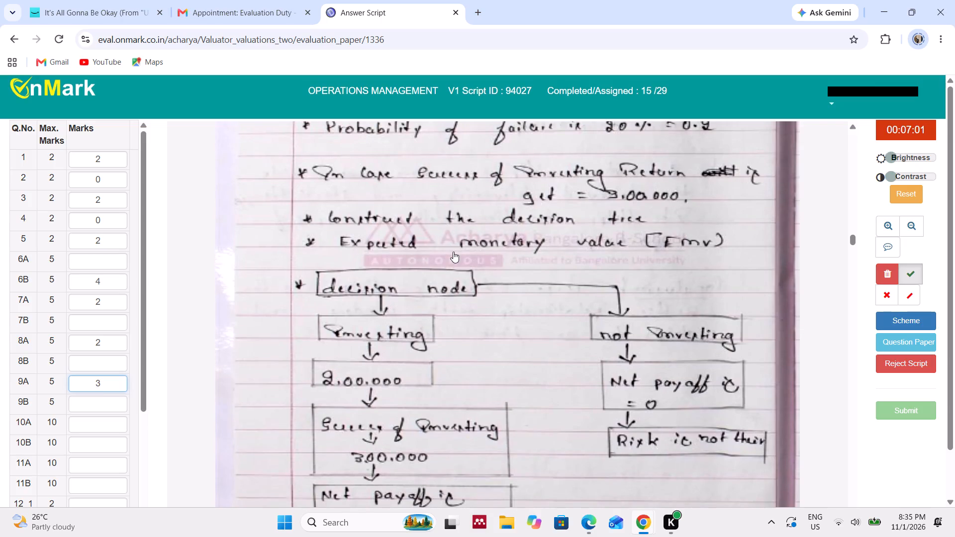
scroll(453, 252, down, 6)
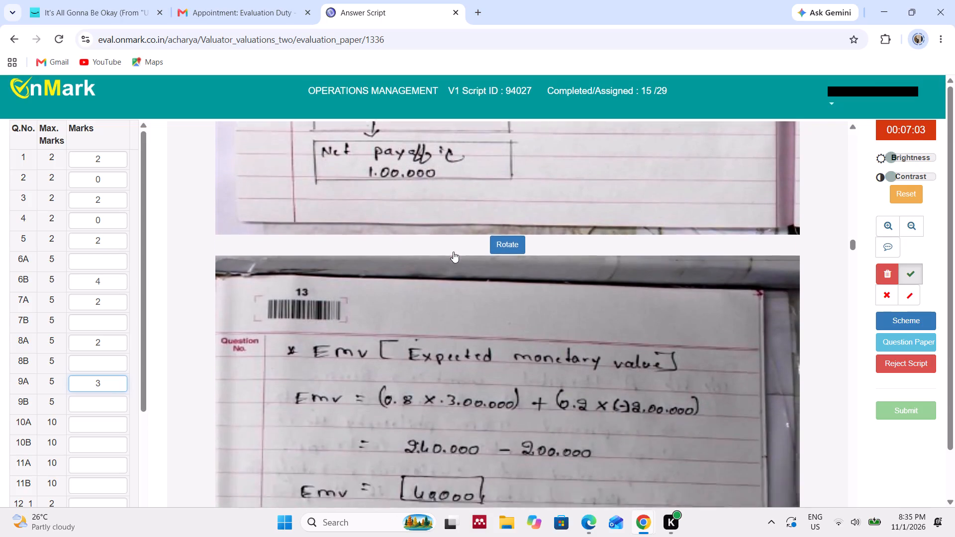
scroll(453, 252, up, 11)
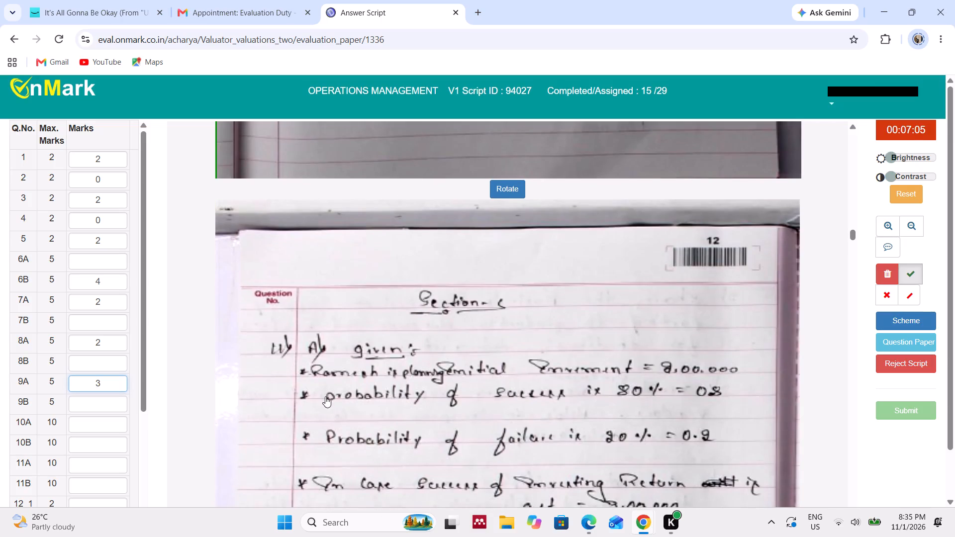
click(331, 396)
scroll(335, 386, down, 14)
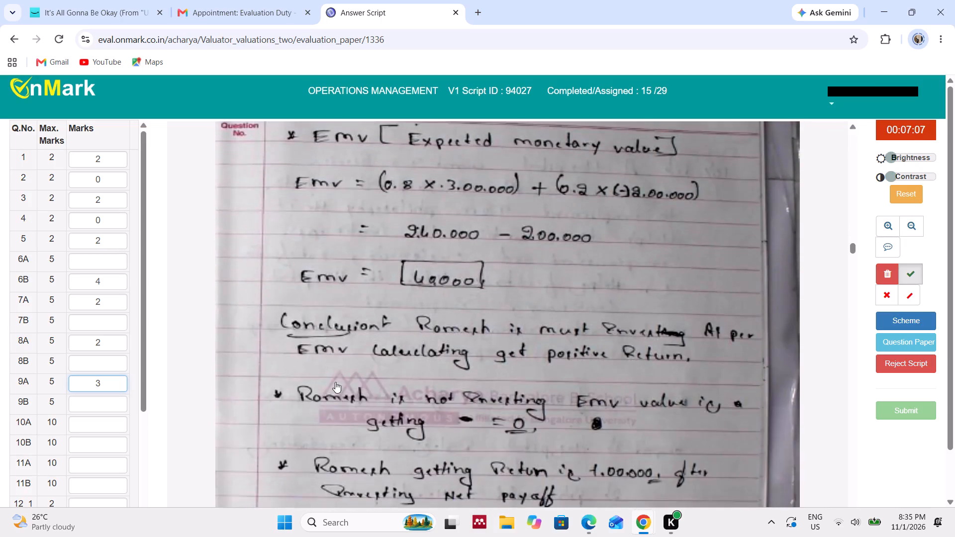
click(354, 225)
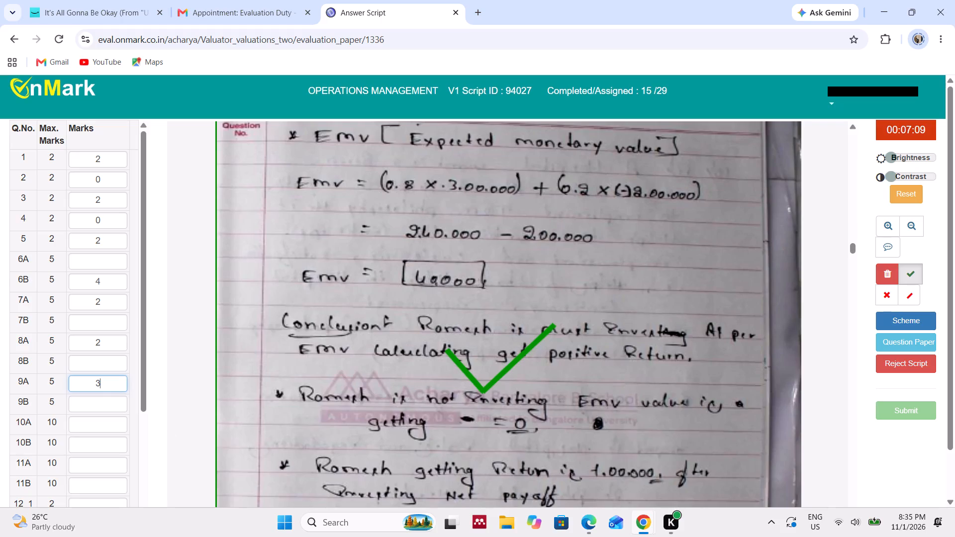
Give the decision tree answer, question 11A, 10 marks.
click(85, 465)
key(1)
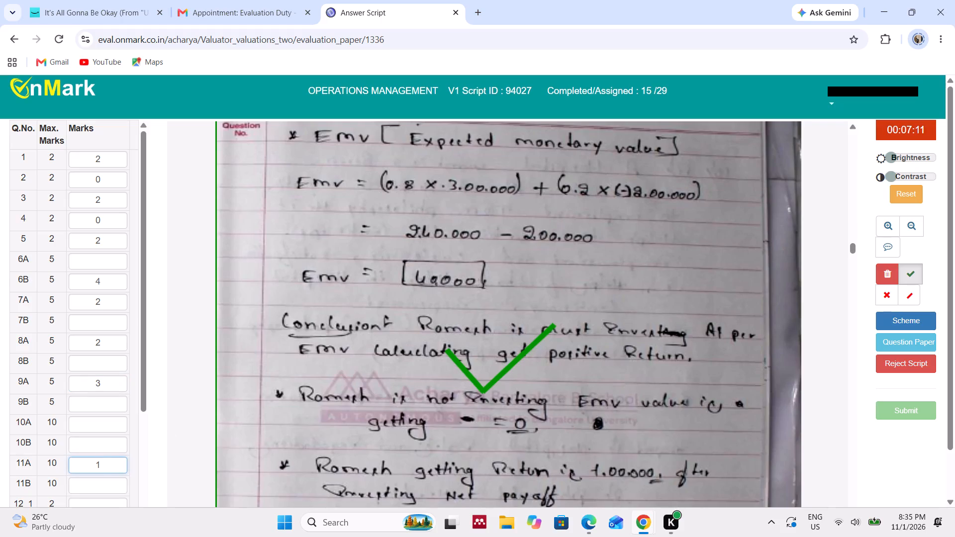
key(0)
Mark page 14 with a green tick and give the TQM framework answer, question 10B, 5 marks.
scroll(675, 365, down, 5)
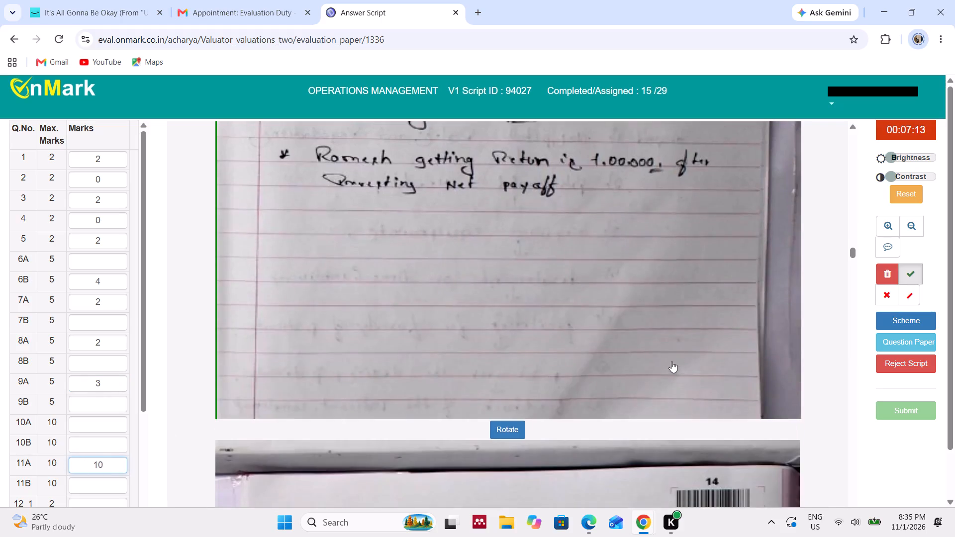
scroll(671, 361, down, 6)
scroll(523, 318, down, 3)
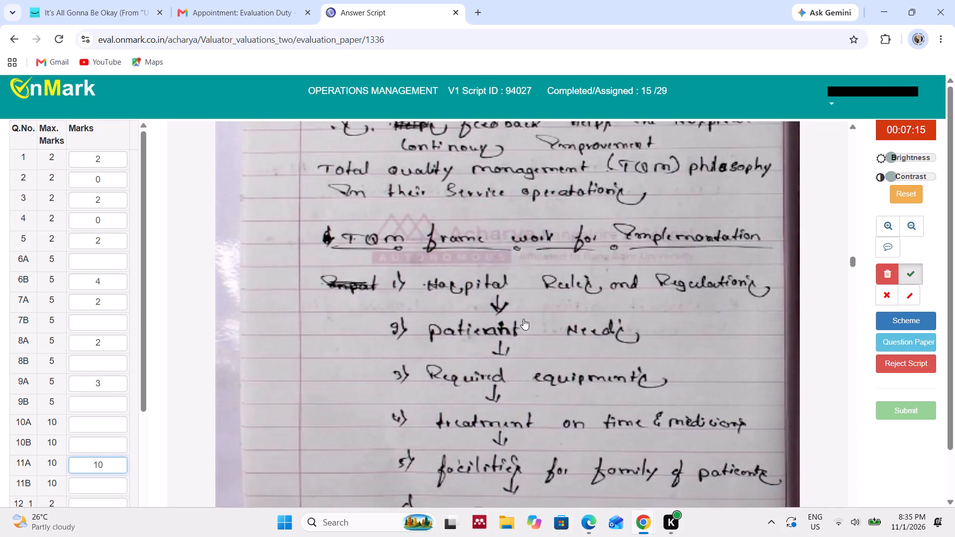
click(449, 263)
scroll(451, 265, down, 4)
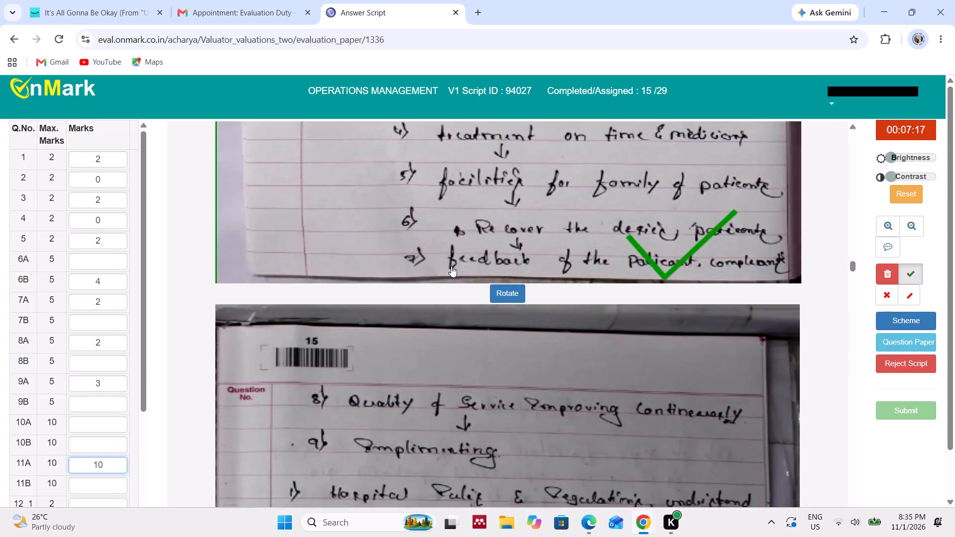
scroll(451, 266, down, 2)
scroll(451, 266, up, 12)
scroll(451, 266, down, 6)
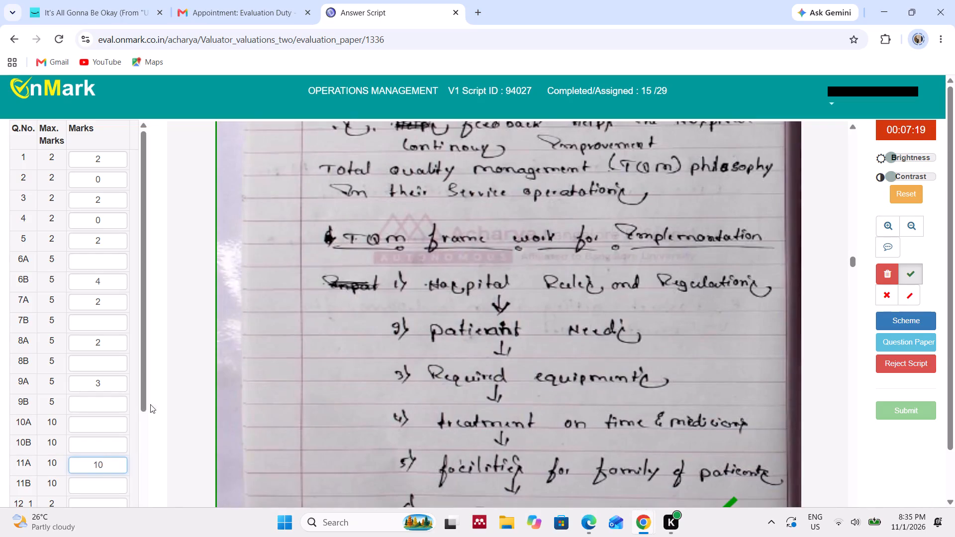
click(80, 439)
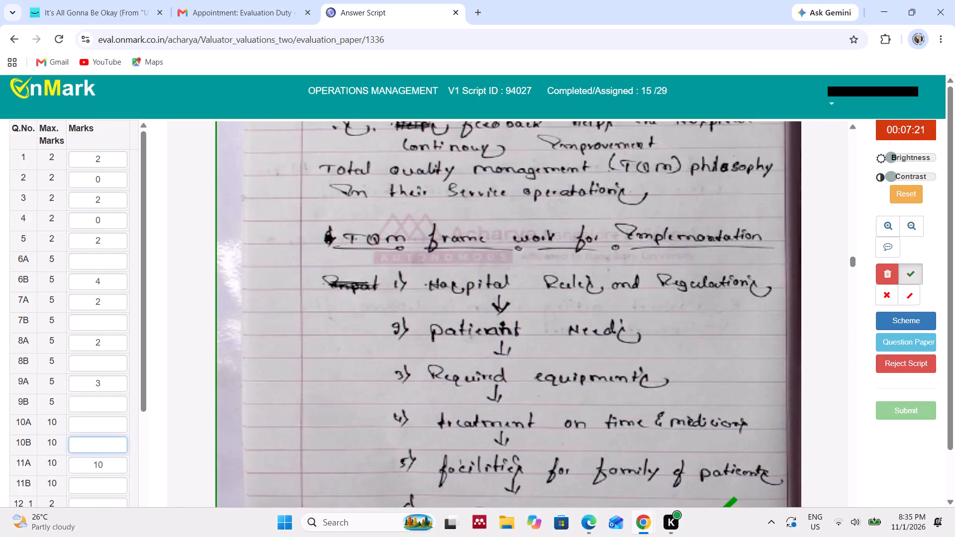
key(5)
Mark page 16, the Section D furniture company case answer, with a green tick.
scroll(614, 420, down, 12)
scroll(525, 401, down, 5)
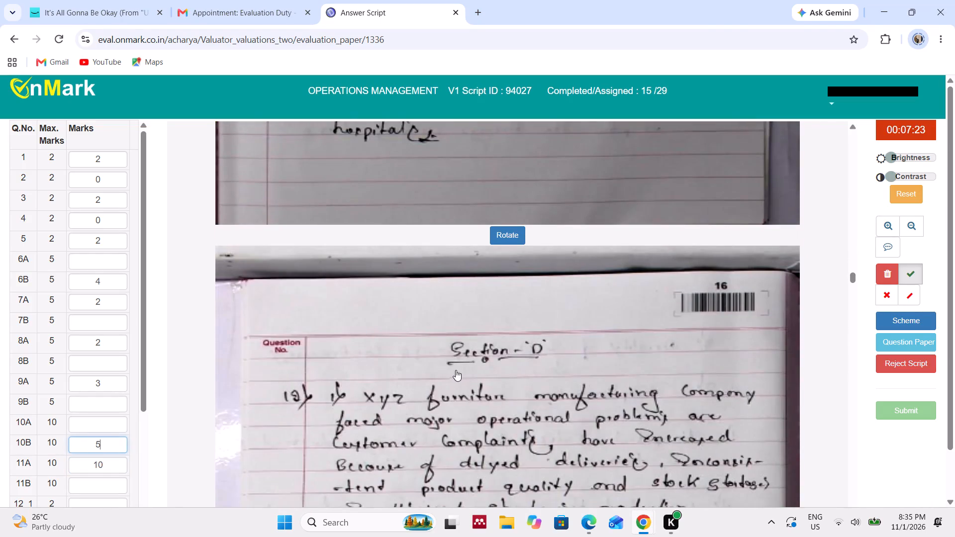
scroll(465, 367, down, 4)
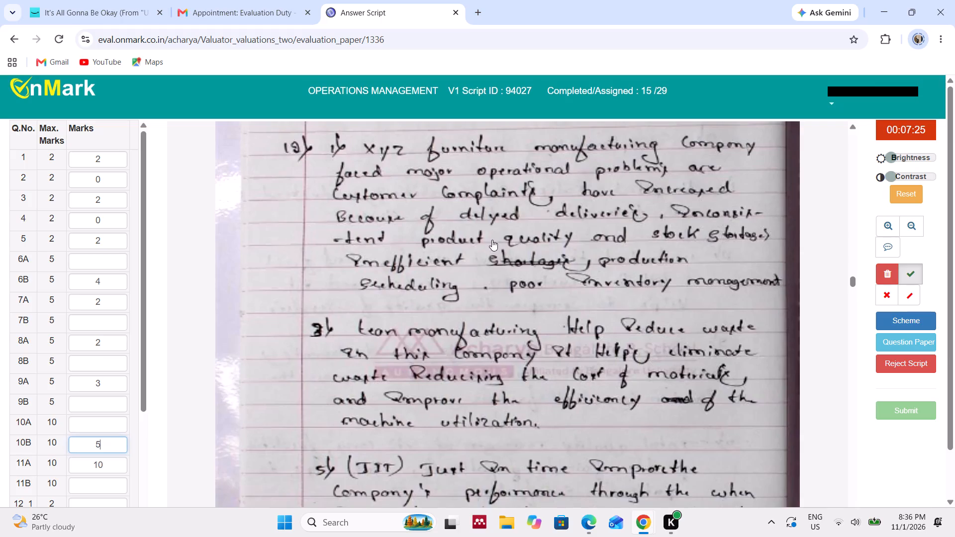
click(435, 209)
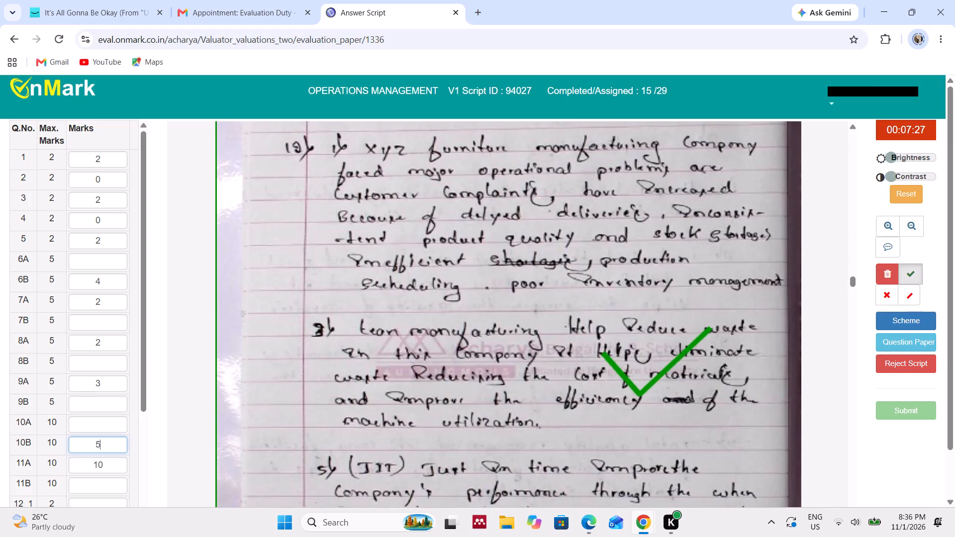
Enter the case study marks for page 16: 2 for 12_1, 1 for 12_3 and 2 for 12_5.
scroll(97, 437, down, 2)
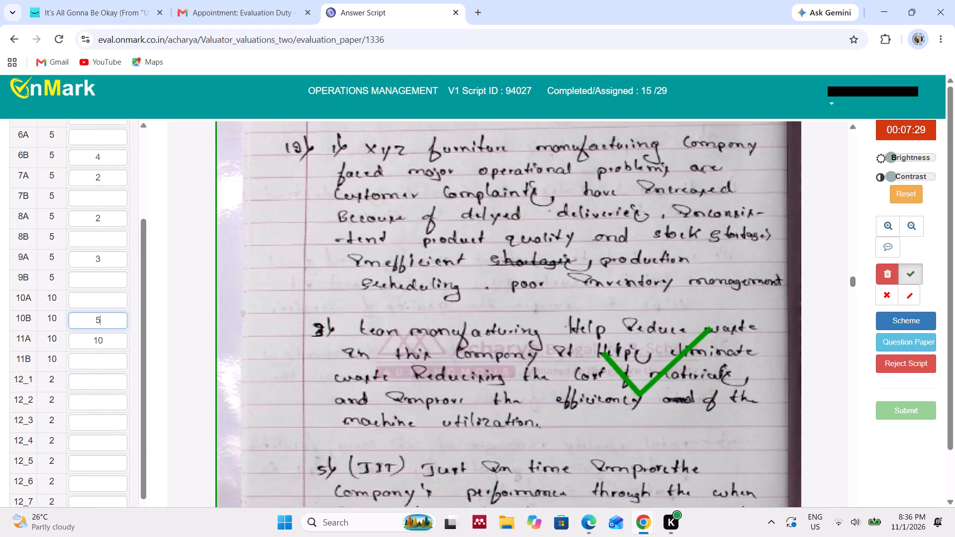
click(85, 384)
key(2)
click(89, 403)
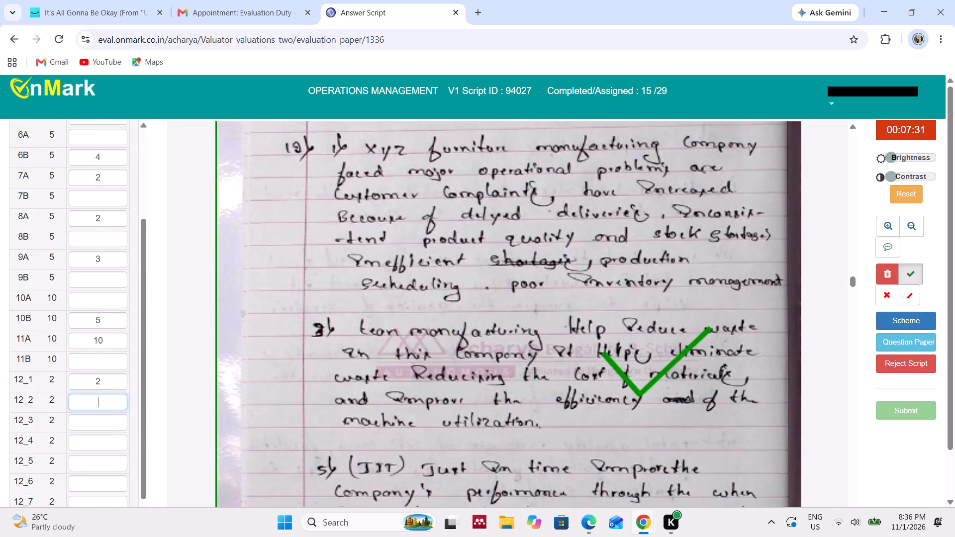
click(86, 422)
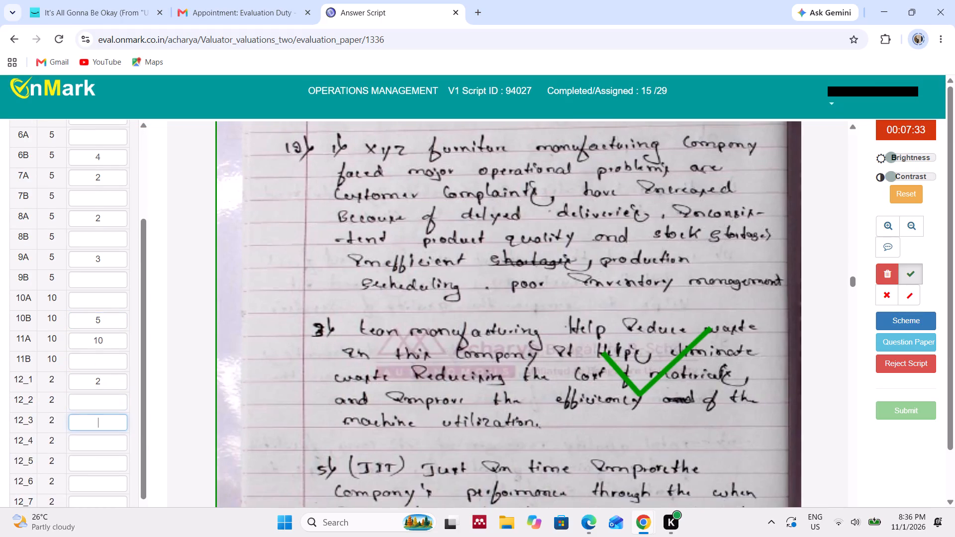
key(1)
scroll(87, 420, down, 2)
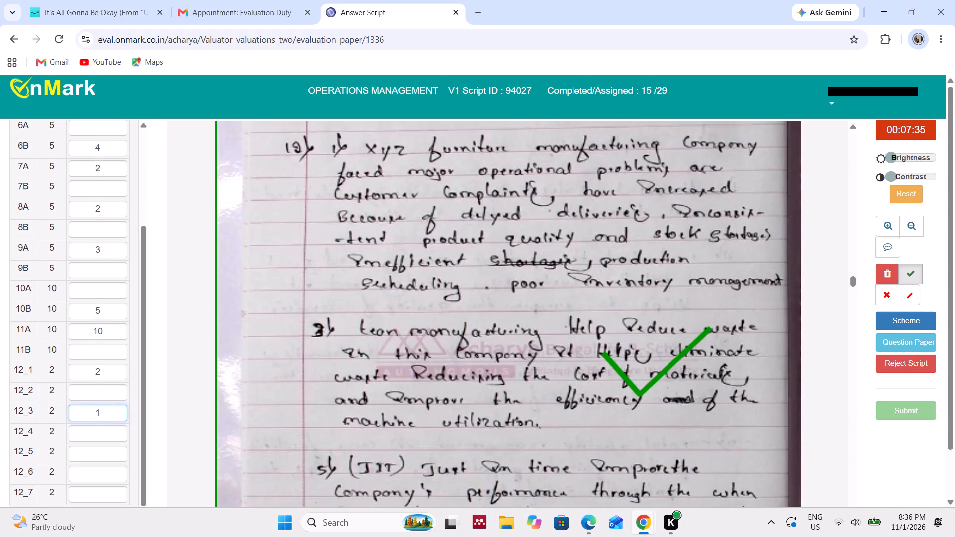
scroll(86, 422, down, 2)
click(82, 399)
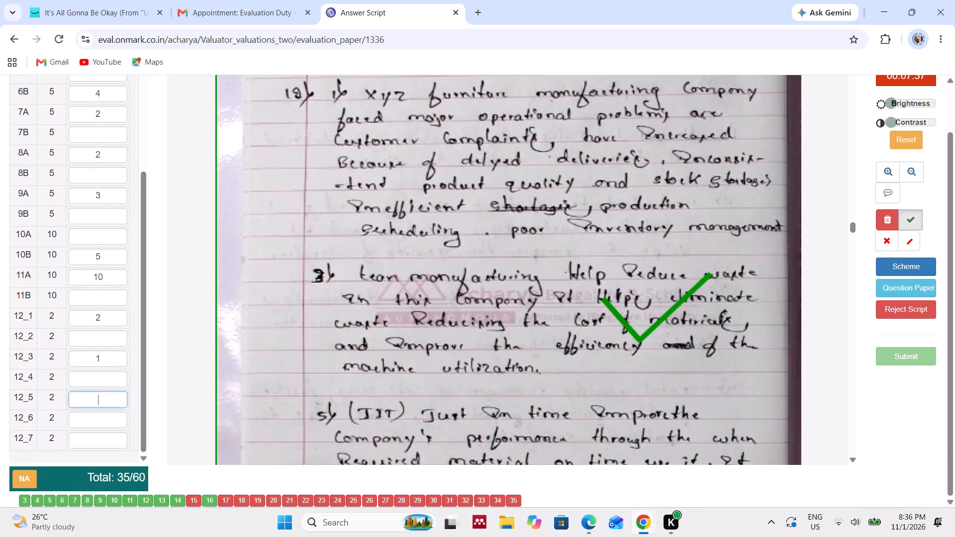
key(2)
Mark page 17 with a green tick and give questions 12_2 and 12_4 1 mark each.
scroll(708, 344, down, 9)
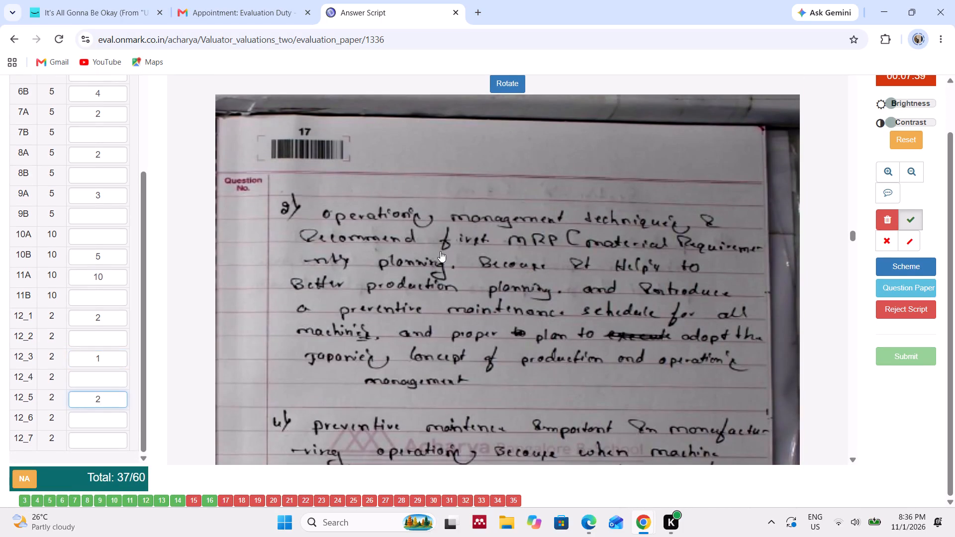
click(421, 290)
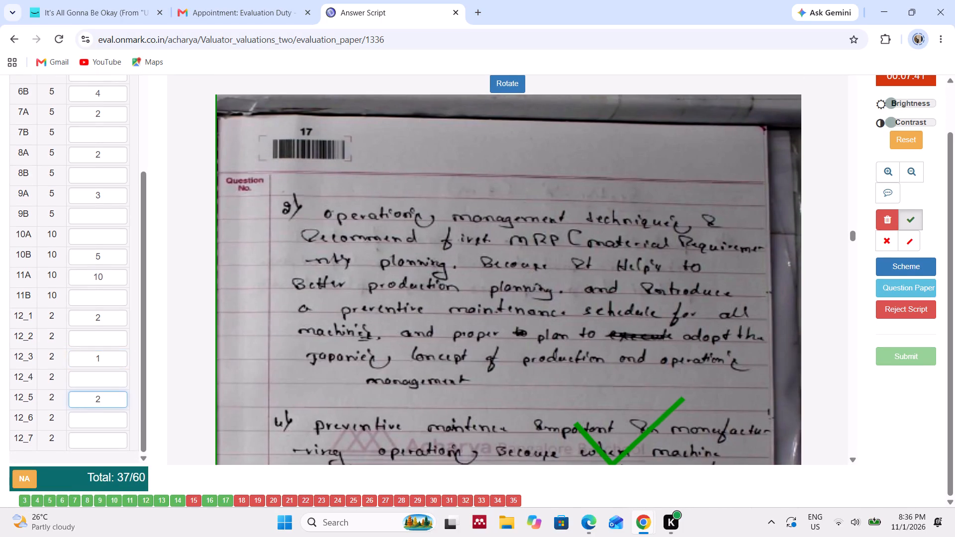
click(109, 339)
key(1)
scroll(723, 335, down, 3)
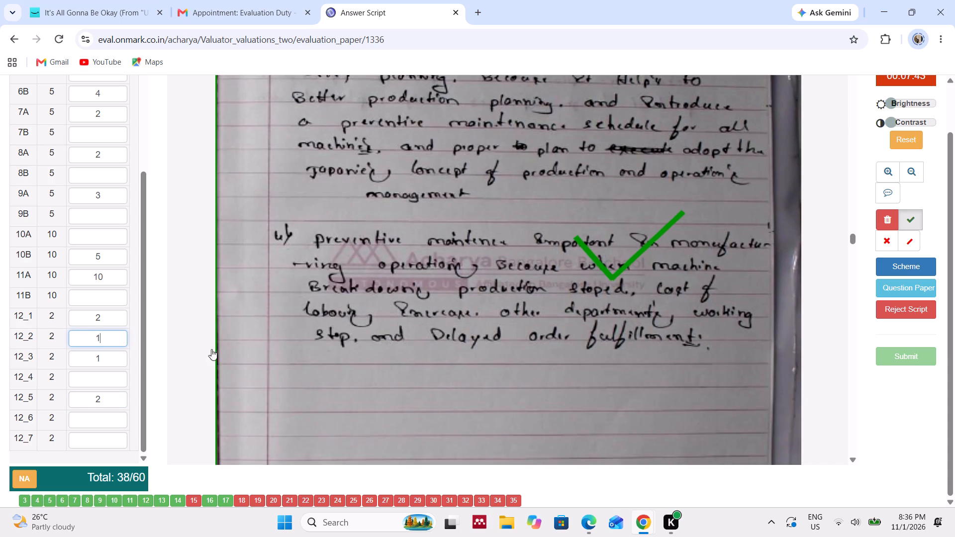
click(102, 378)
key(1)
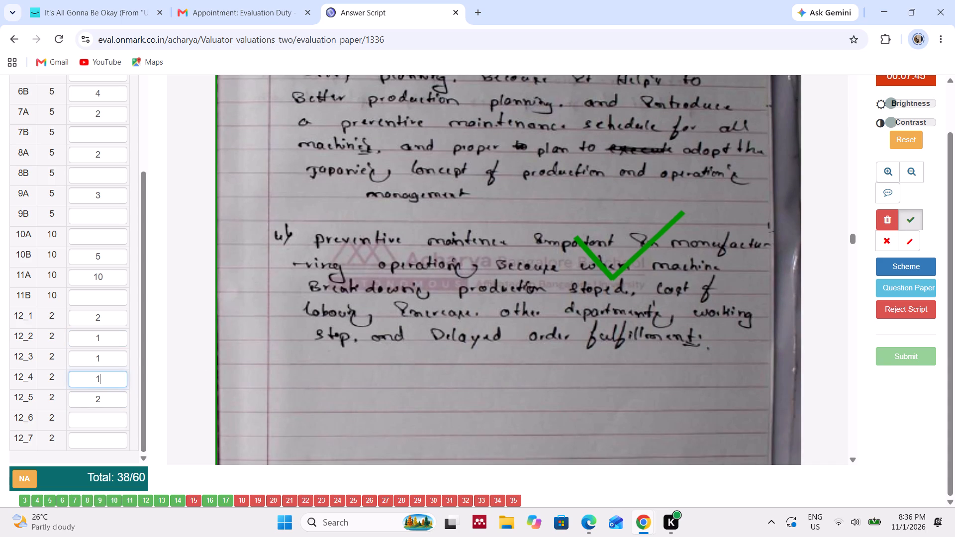
Mark the travel chart answer on page 18 with a red cross.
scroll(365, 352, down, 9)
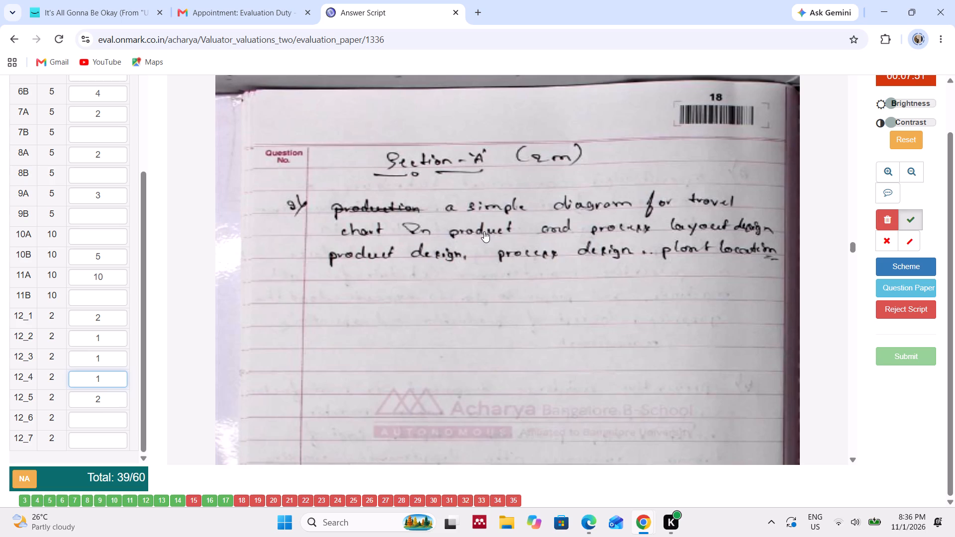
click(885, 232)
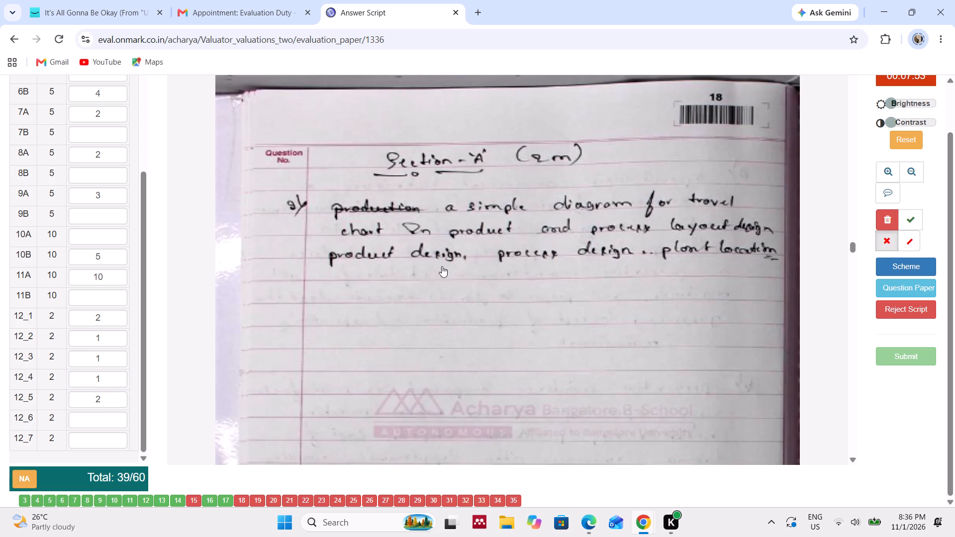
click(373, 220)
Enter 0 marks for the blank Section B questions 6A, 7B, 8B and 9B.
click(103, 136)
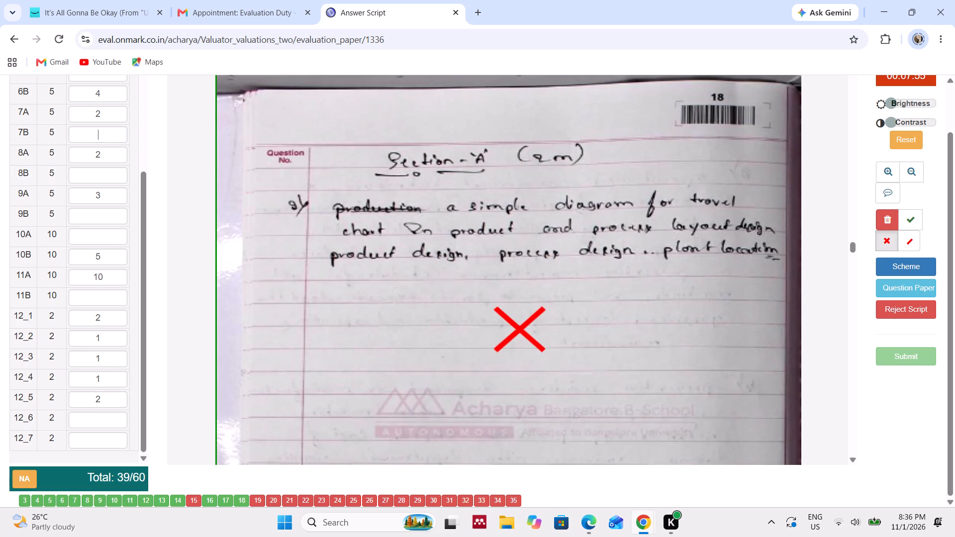
scroll(112, 132, up, 6)
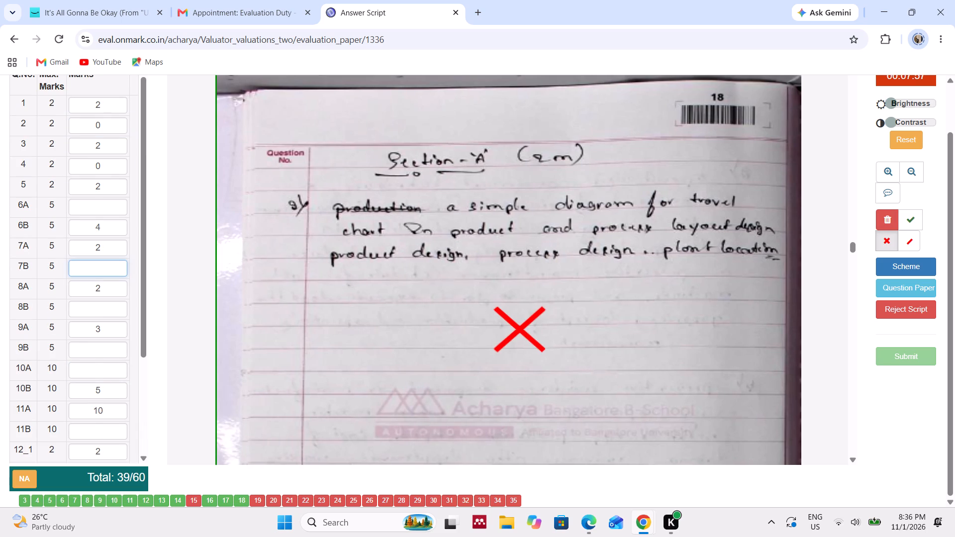
click(112, 205)
key(0)
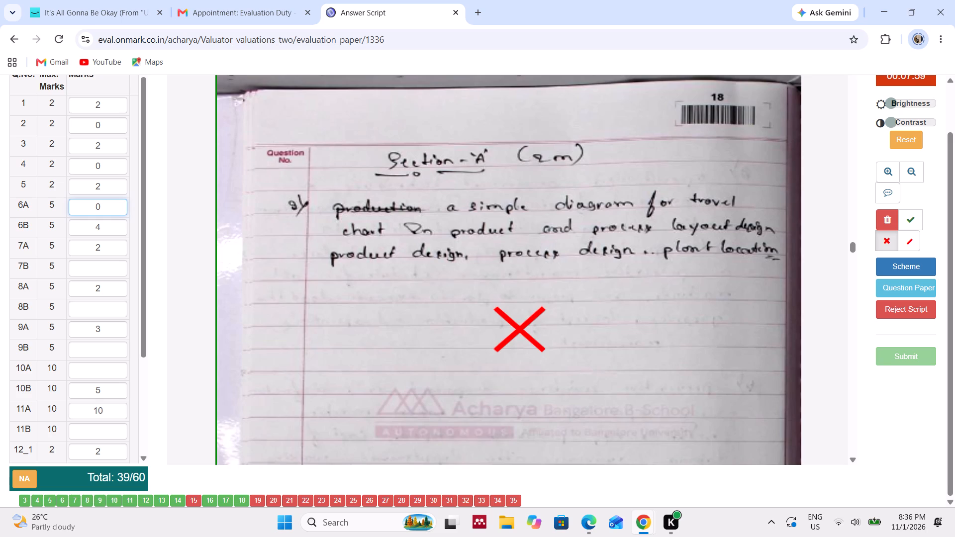
click(105, 266)
key(0)
click(104, 315)
key(0)
click(104, 347)
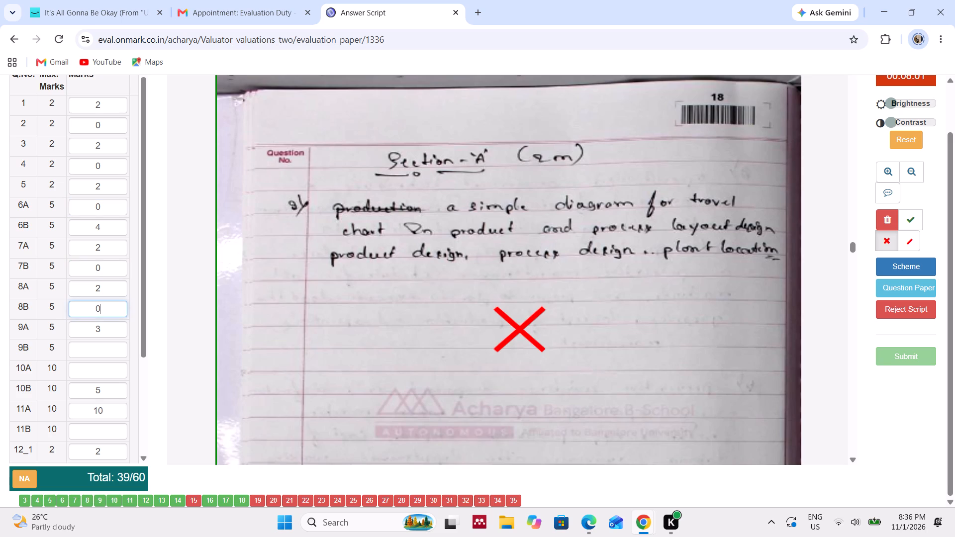
key(0)
Enter 0 marks for the remaining blank questions 10A, 11B, 12_6 and 12_7.
scroll(103, 346, down, 2)
click(98, 246)
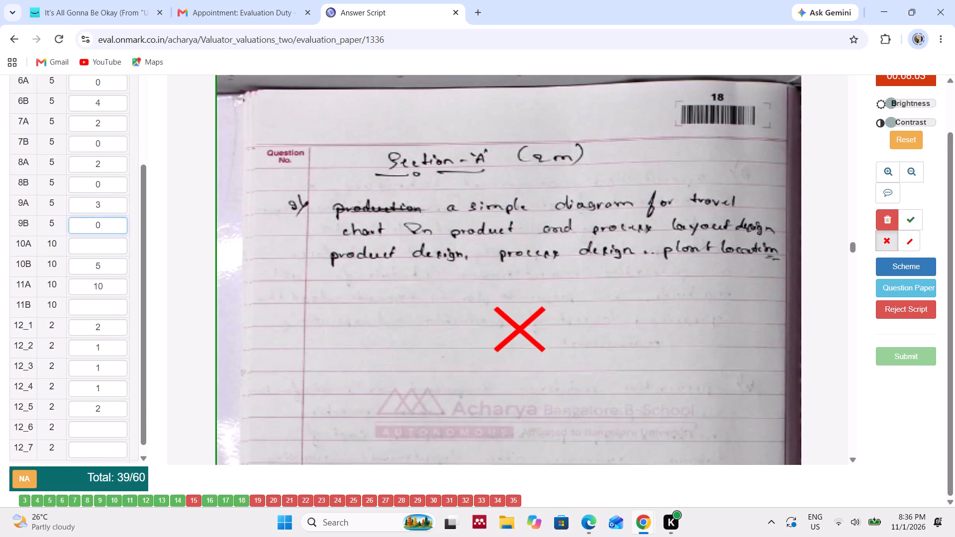
key(0)
click(98, 308)
key(0)
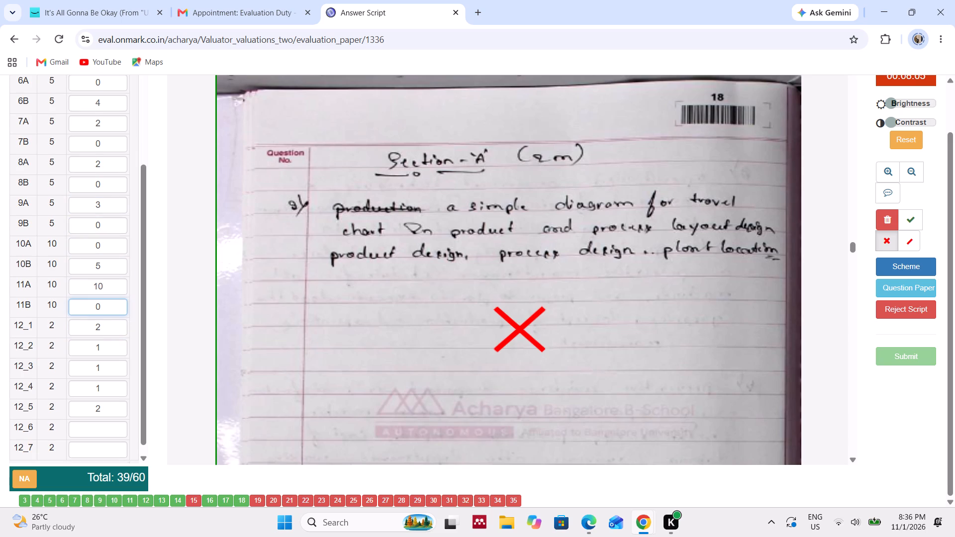
click(93, 420)
click(90, 425)
key(0)
scroll(93, 427, down, 2)
click(97, 440)
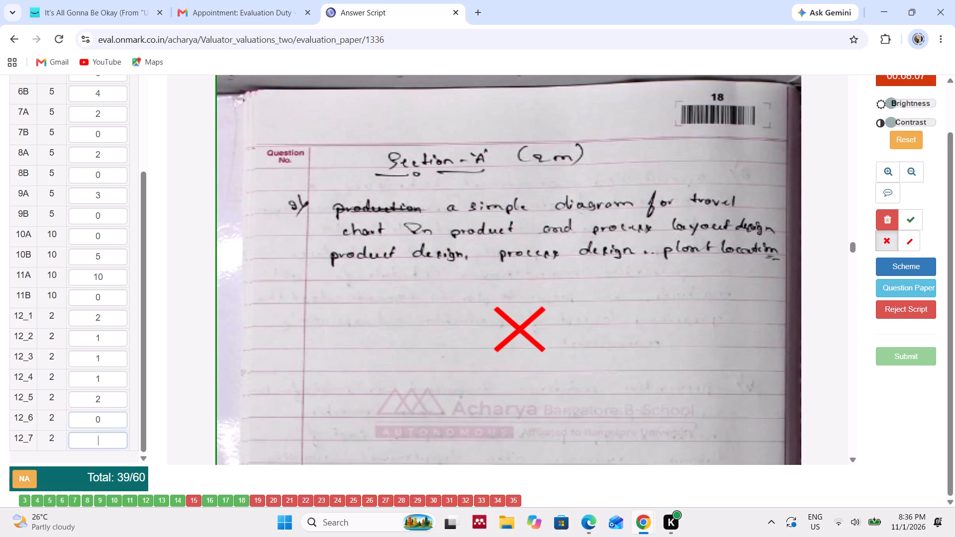
key(0)
Return to the skipped page 15 and mark its answer with a red cross.
click(190, 501)
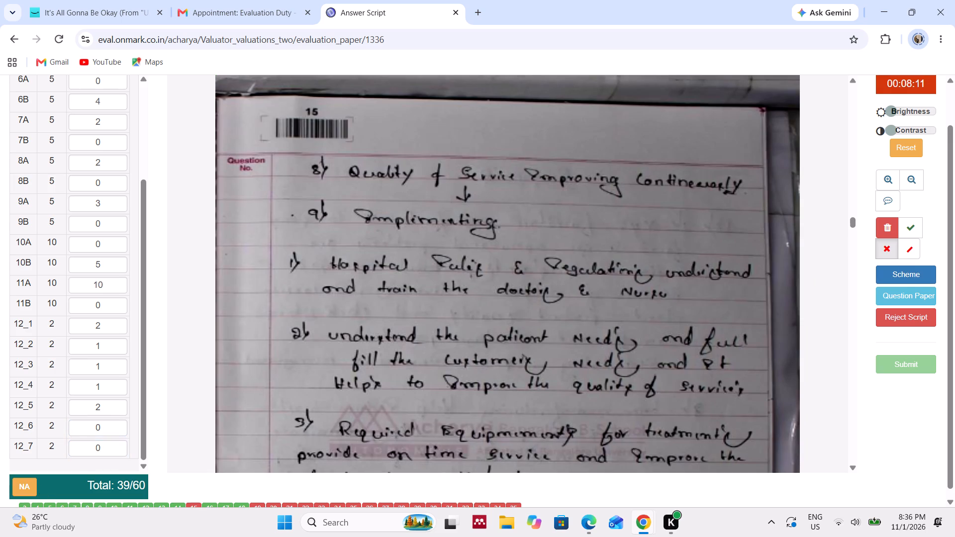
click(343, 232)
scroll(347, 242, down, 7)
scroll(322, 281, down, 2)
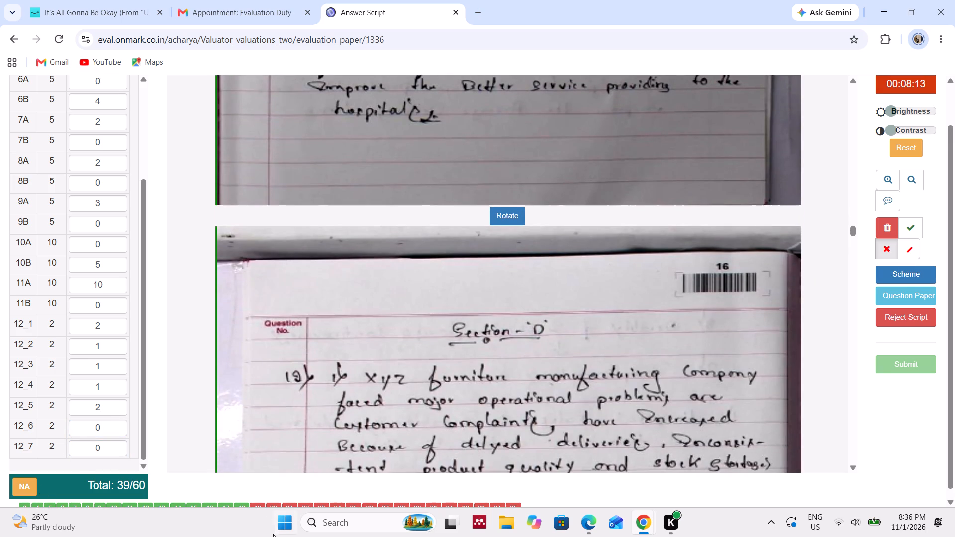
Mark each of the blank pages 19 to 22 with a red cross.
click(263, 506)
click(371, 235)
scroll(371, 234, down, 11)
click(365, 244)
scroll(366, 244, down, 9)
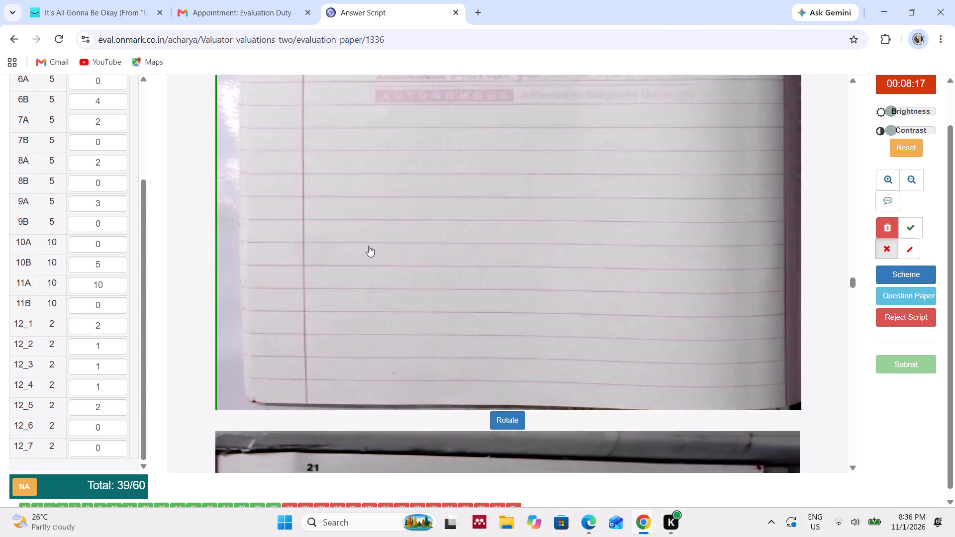
scroll(369, 246, down, 2)
click(369, 244)
scroll(369, 244, down, 12)
click(371, 245)
Mark each of the blank pages 23 to 26 with a red cross.
scroll(371, 245, down, 8)
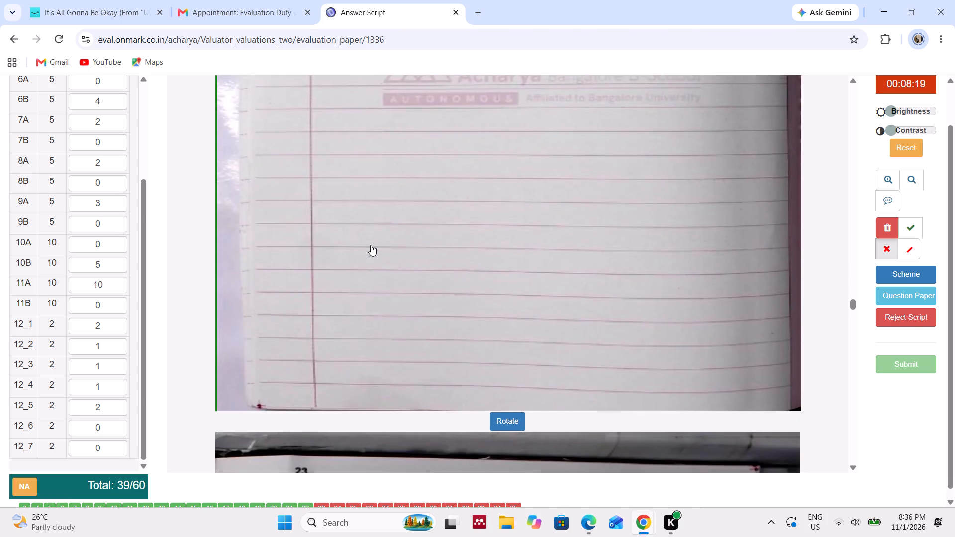
scroll(371, 245, down, 3)
click(371, 245)
scroll(371, 245, down, 12)
click(371, 245)
scroll(371, 245, down, 11)
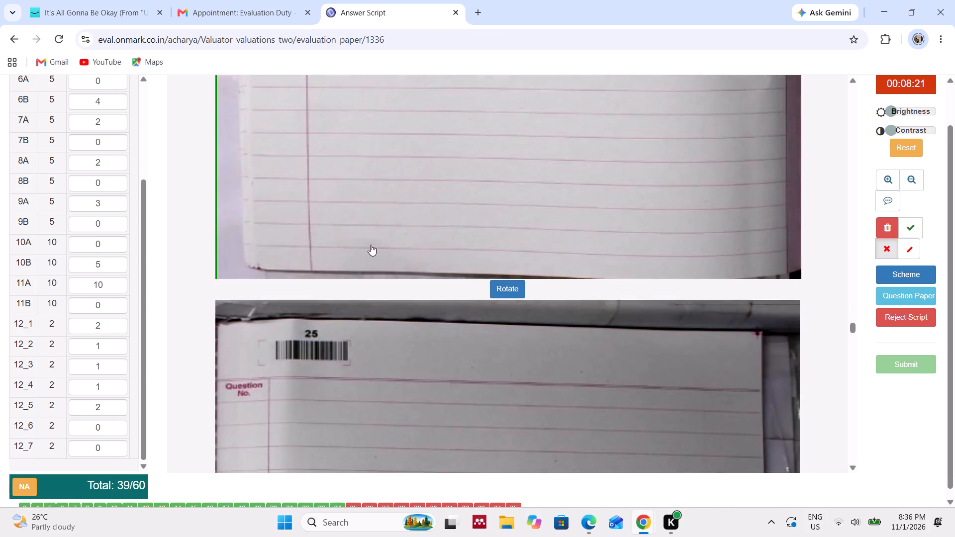
scroll(371, 245, down, 3)
click(371, 245)
scroll(371, 247, down, 13)
click(371, 247)
Mark each of the blank pages 27 to 30 with a red cross.
scroll(371, 247, down, 8)
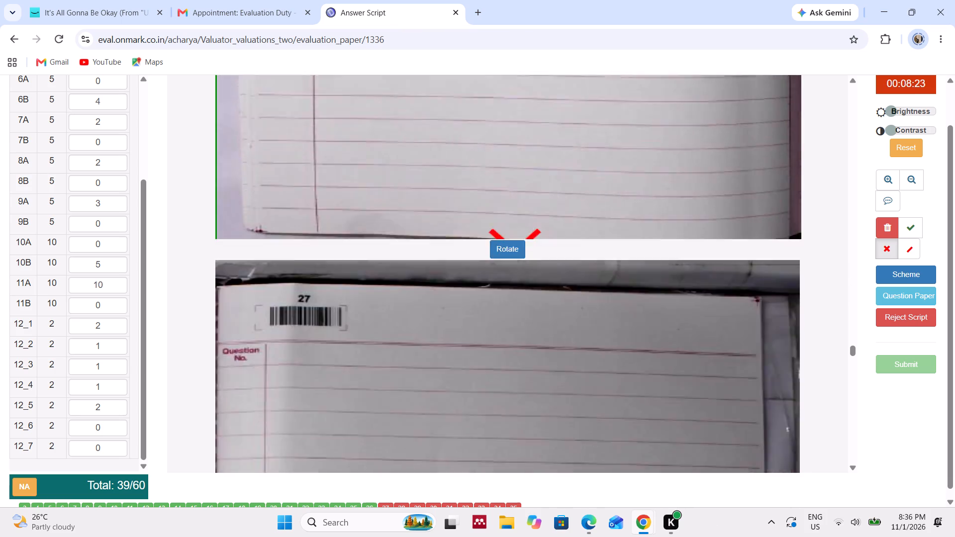
click(371, 247)
scroll(371, 247, down, 12)
click(371, 247)
scroll(371, 247, down, 9)
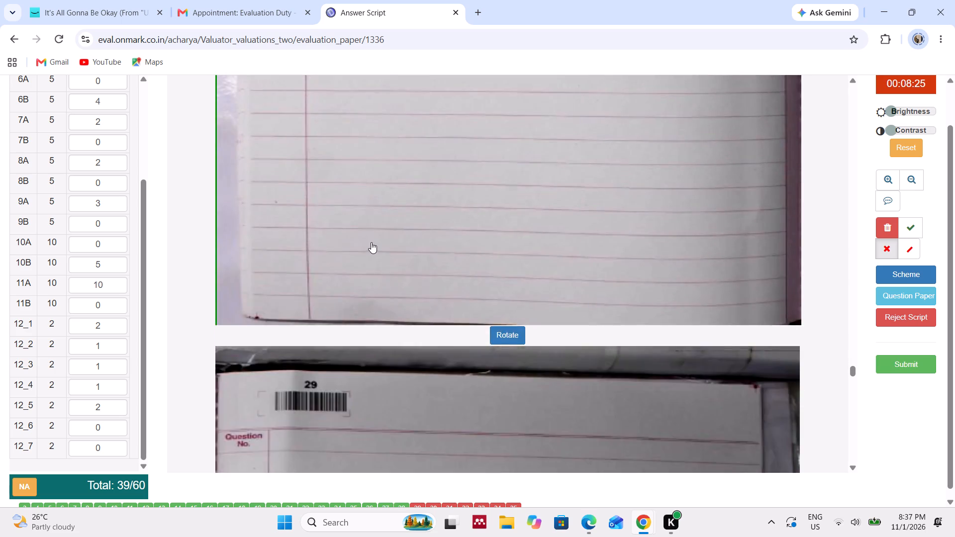
scroll(371, 242, down, 3)
click(371, 241)
scroll(370, 241, down, 11)
click(373, 240)
Mark each of the unused pages 31 to 33 with a red cross.
scroll(373, 240, down, 7)
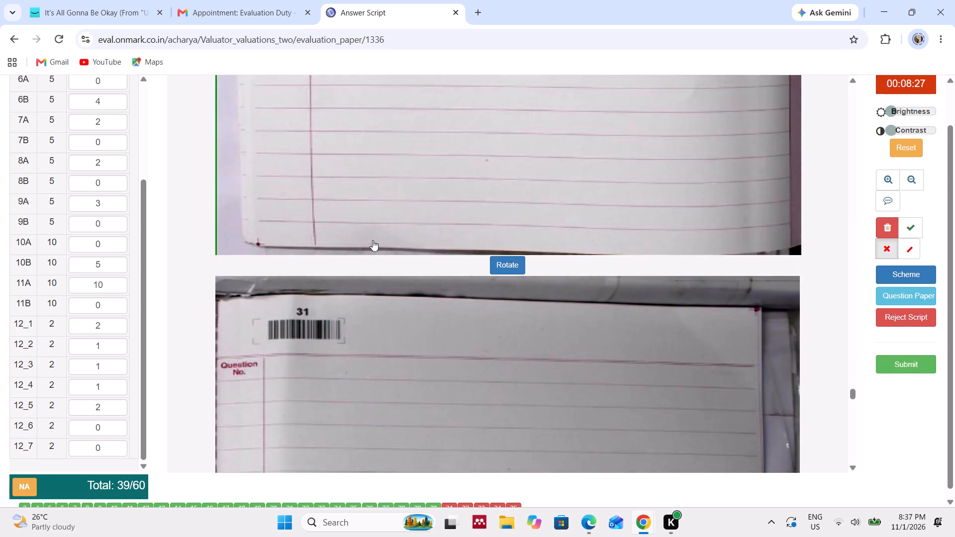
scroll(373, 240, down, 4)
click(373, 237)
scroll(373, 237, down, 11)
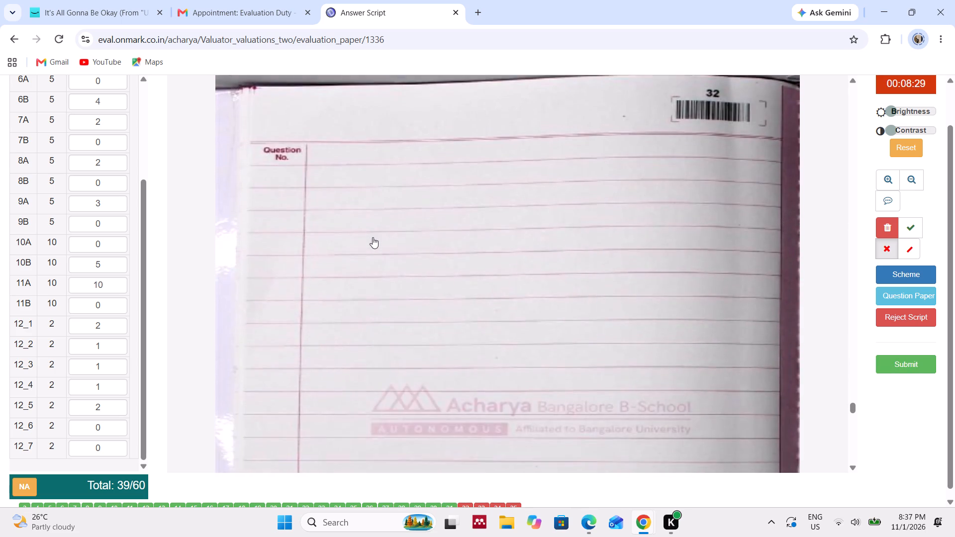
click(373, 237)
scroll(373, 237, down, 12)
click(373, 237)
Mark the unused graph paper pages 34 and 35 with a red cross each.
scroll(373, 237, down, 12)
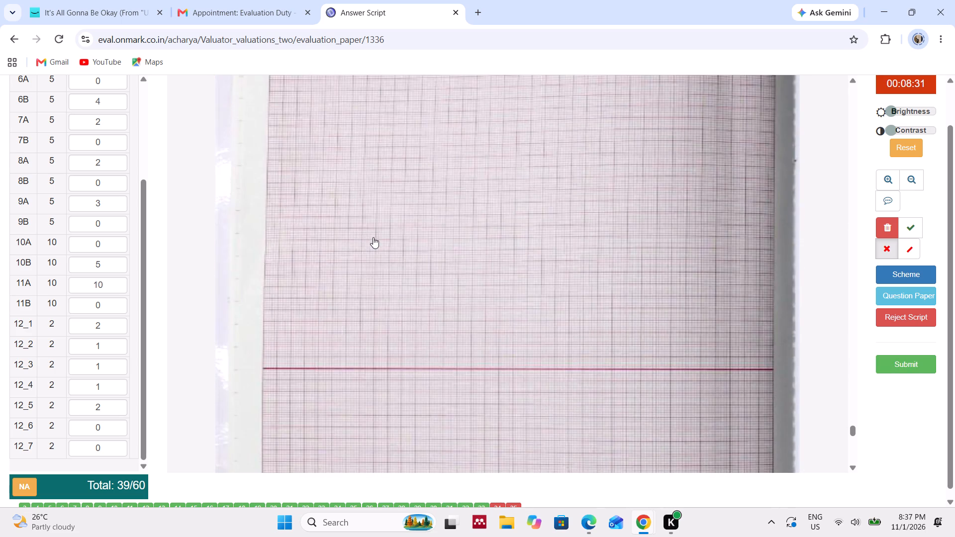
click(373, 237)
scroll(373, 237, down, 13)
click(373, 233)
scroll(373, 233, down, 7)
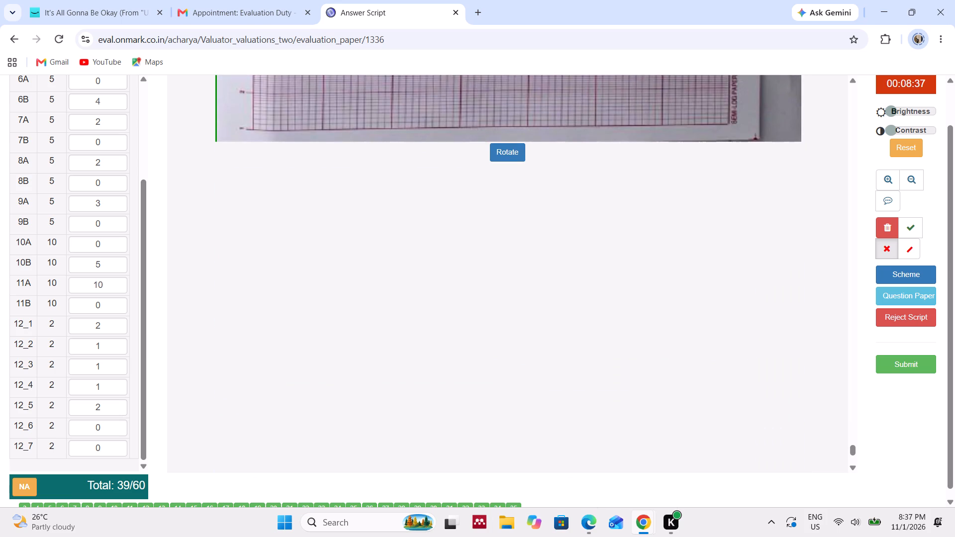
Submit the fully marked answer script and confirm the submission.
click(900, 361)
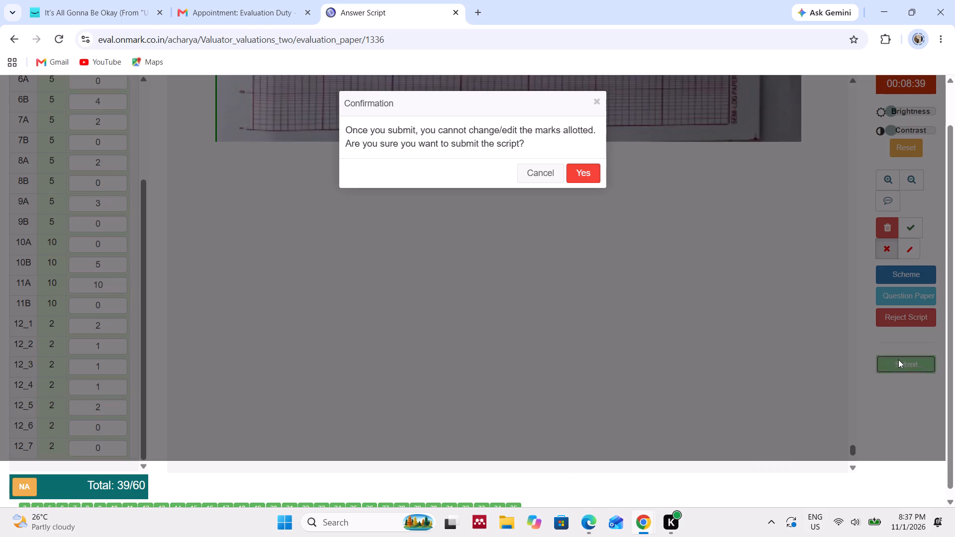
click(576, 173)
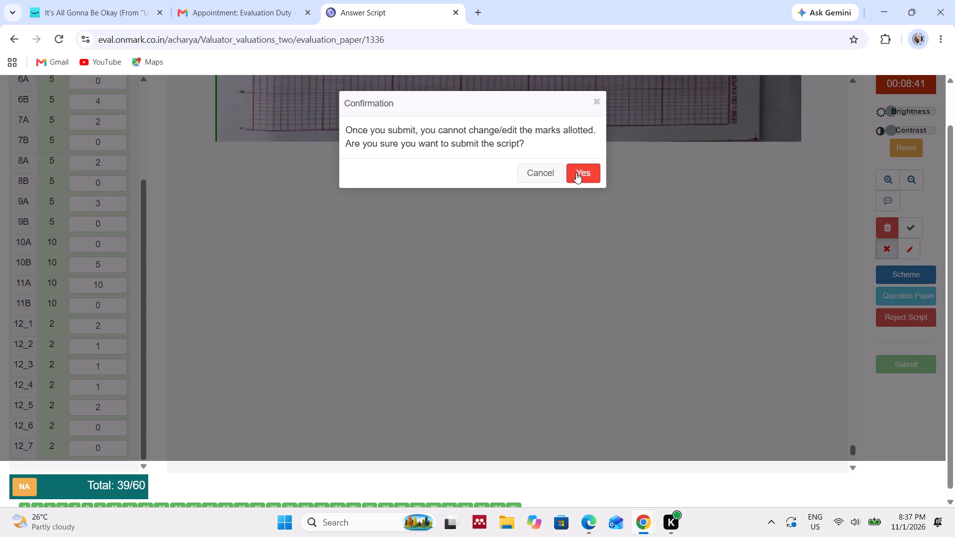
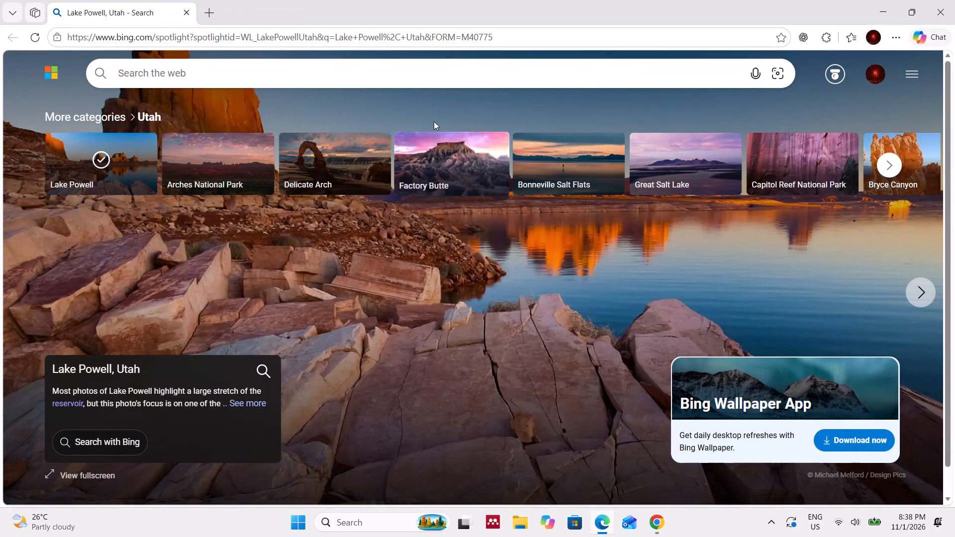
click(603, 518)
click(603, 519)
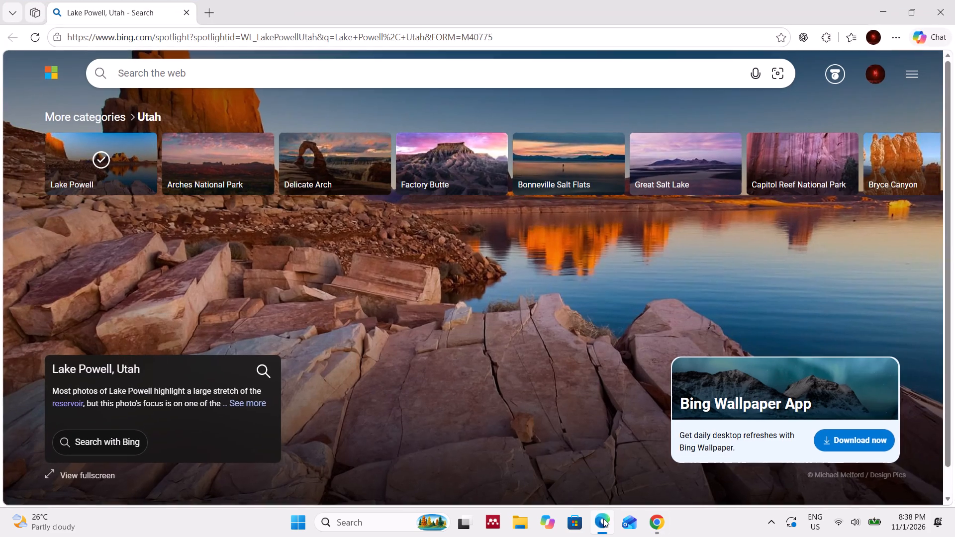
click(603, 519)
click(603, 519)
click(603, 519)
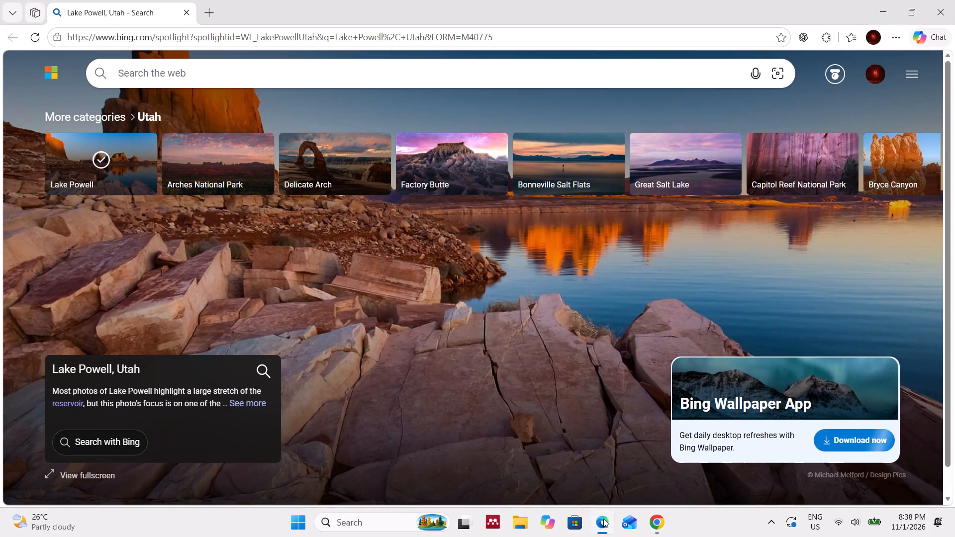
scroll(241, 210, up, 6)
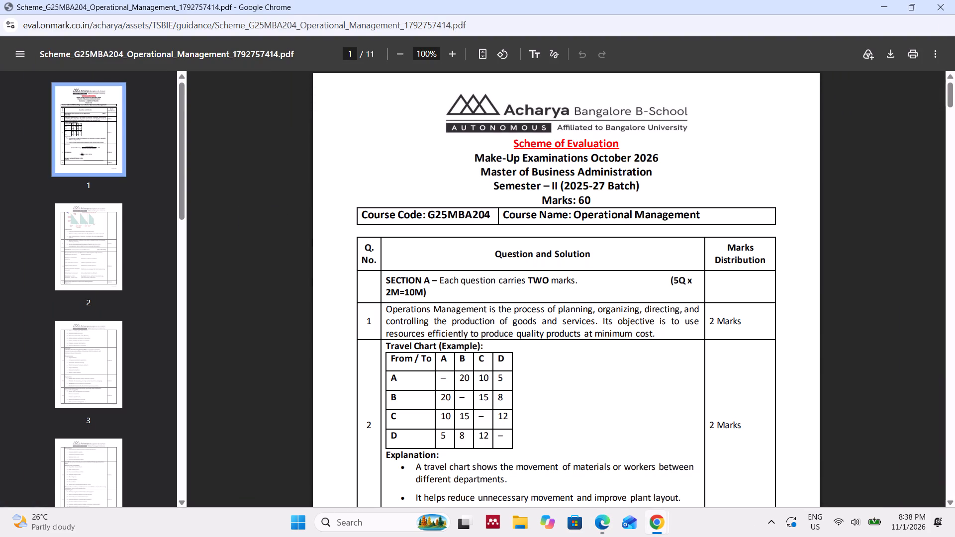
Switch to Microsoft Edge and open the bookmarked Gmail inbox in a new tab.
click(597, 519)
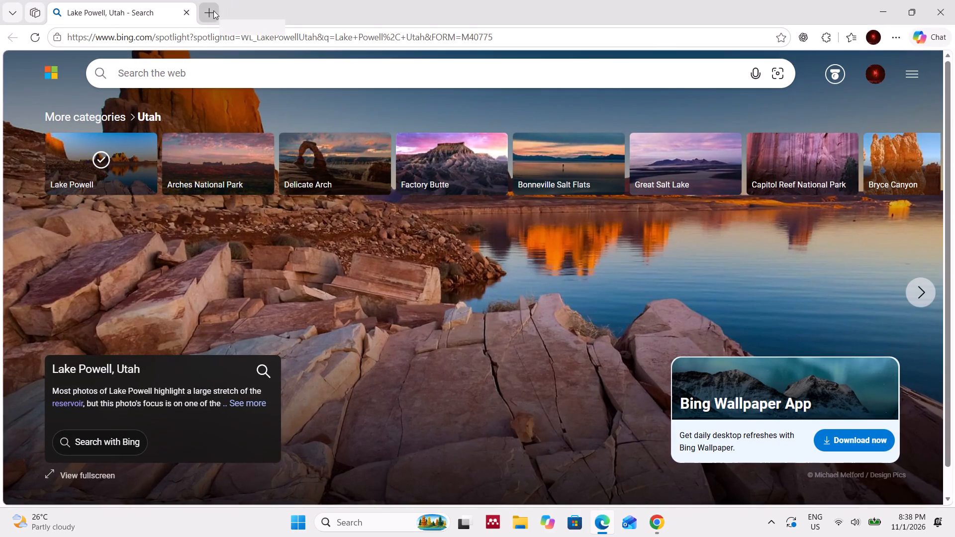
click(213, 10)
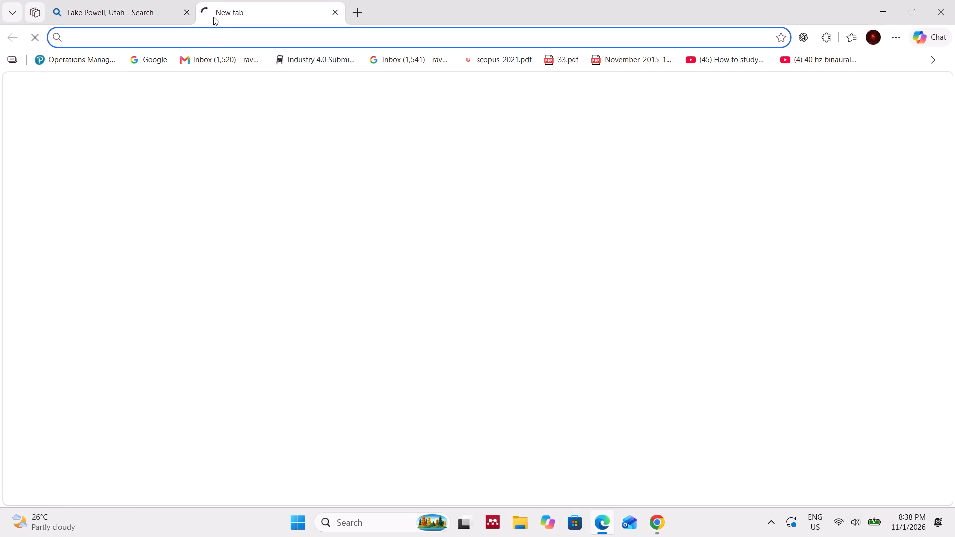
click(214, 66)
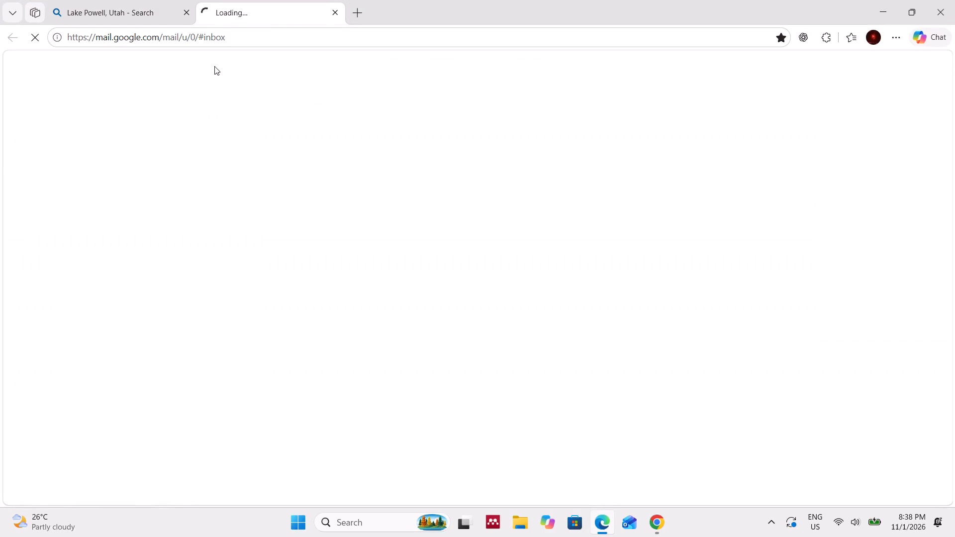
Go back to the Lake Powell, Utah search tab while Gmail loads.
click(129, 6)
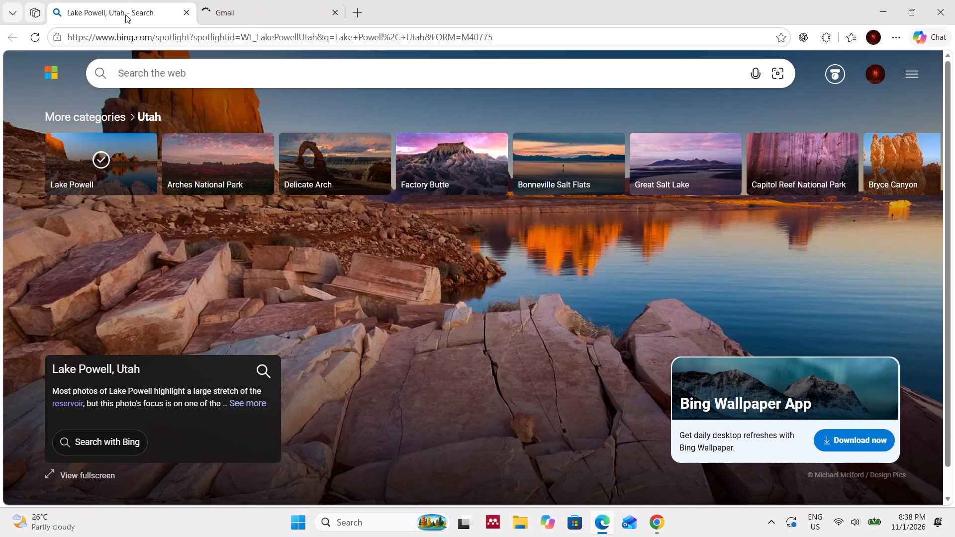
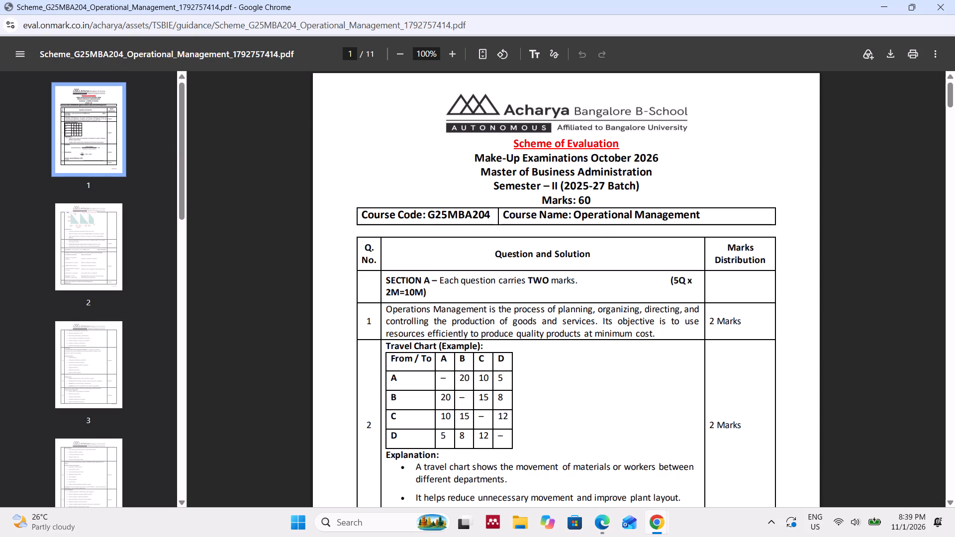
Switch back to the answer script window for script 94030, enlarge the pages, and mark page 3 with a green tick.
click(666, 525)
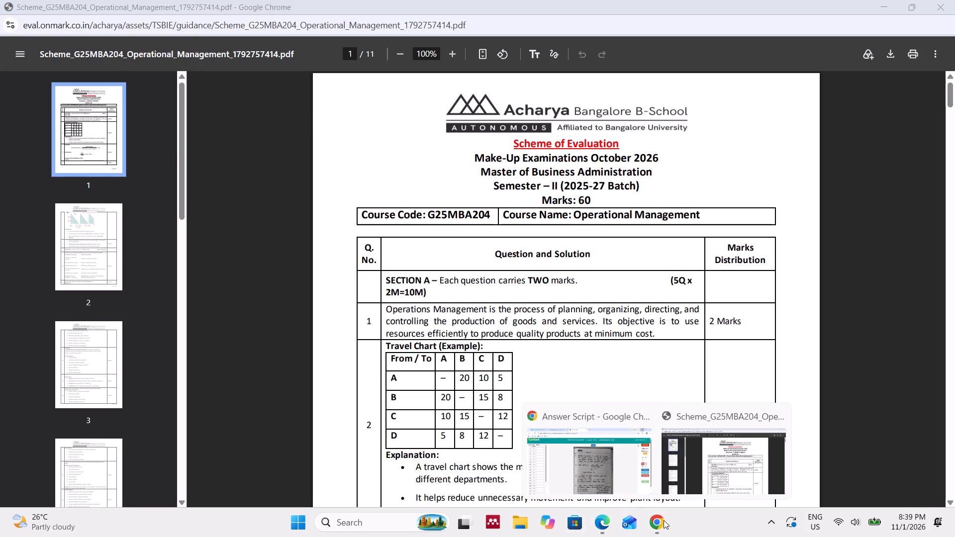
click(627, 481)
scroll(584, 252, down, 3)
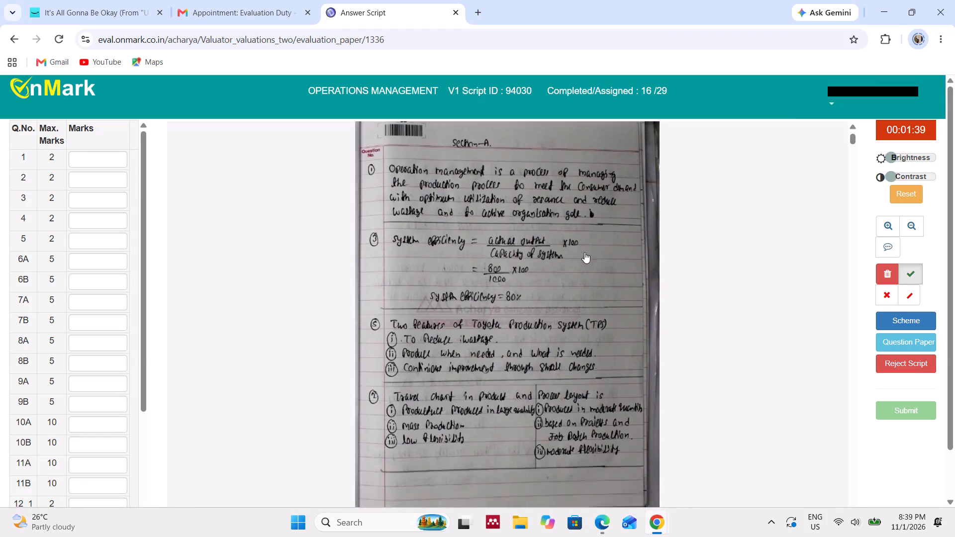
scroll(584, 252, down, 2)
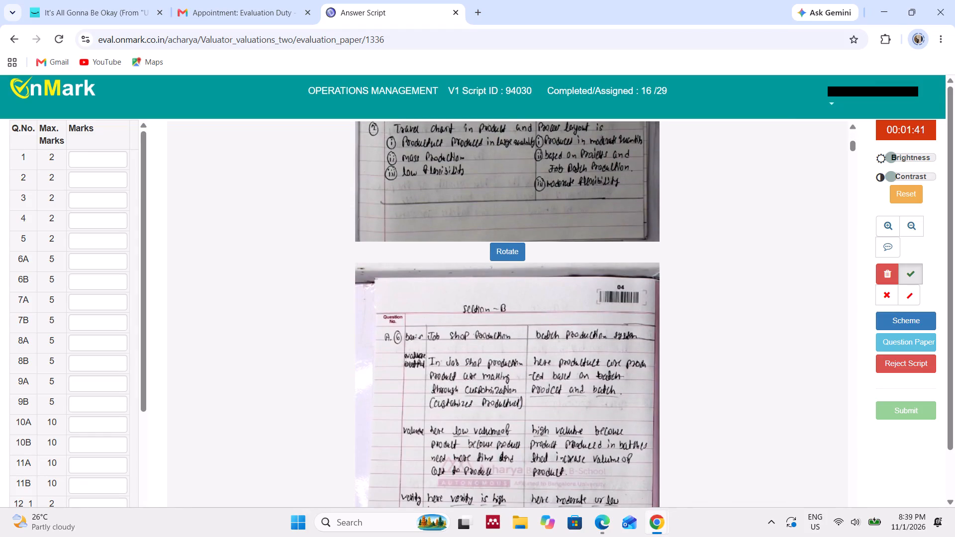
scroll(585, 238, up, 7)
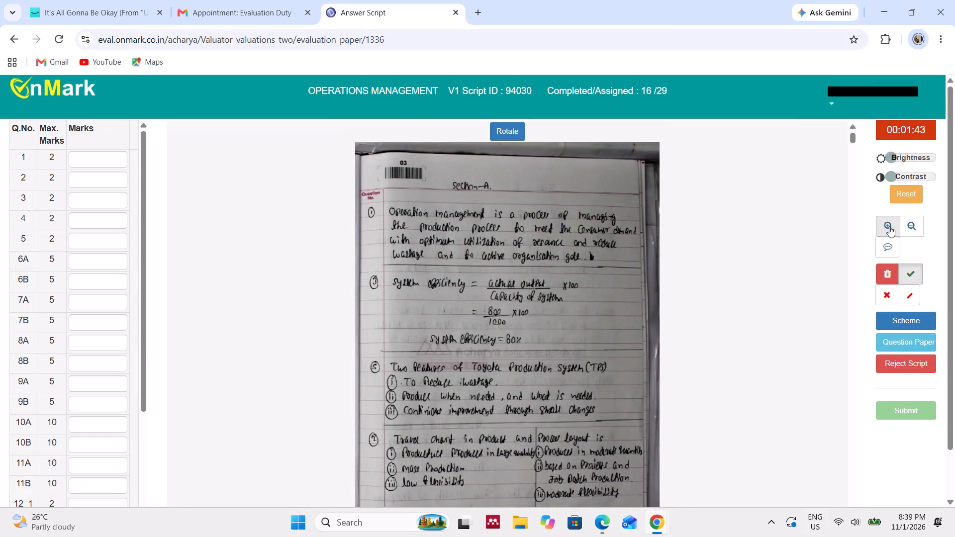
double_click(889, 226)
triple_click(889, 226)
click(889, 226)
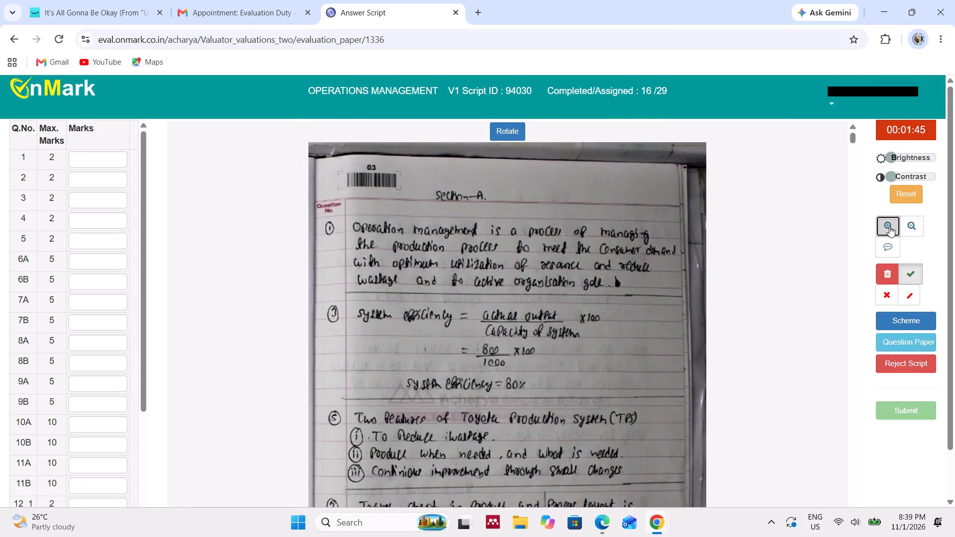
double_click(889, 226)
double_click(889, 226)
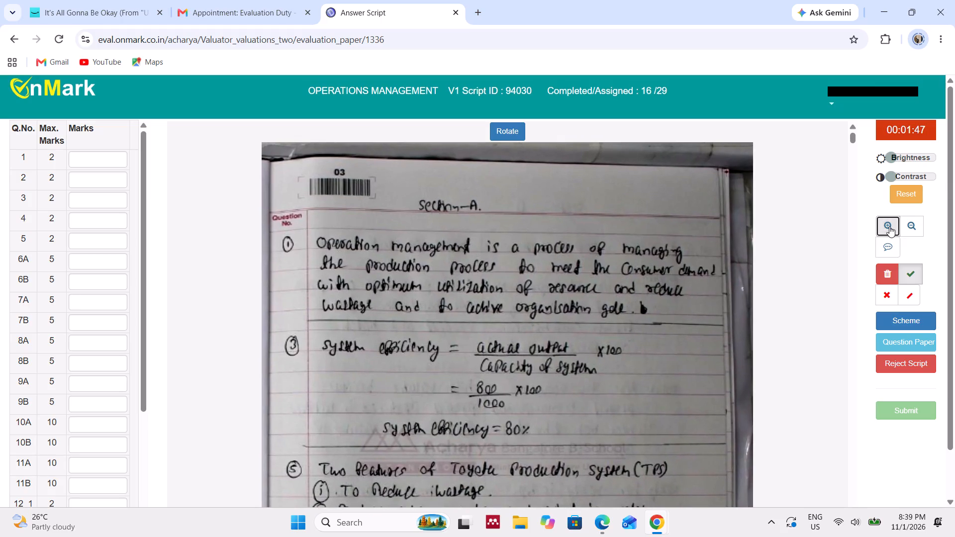
click(911, 272)
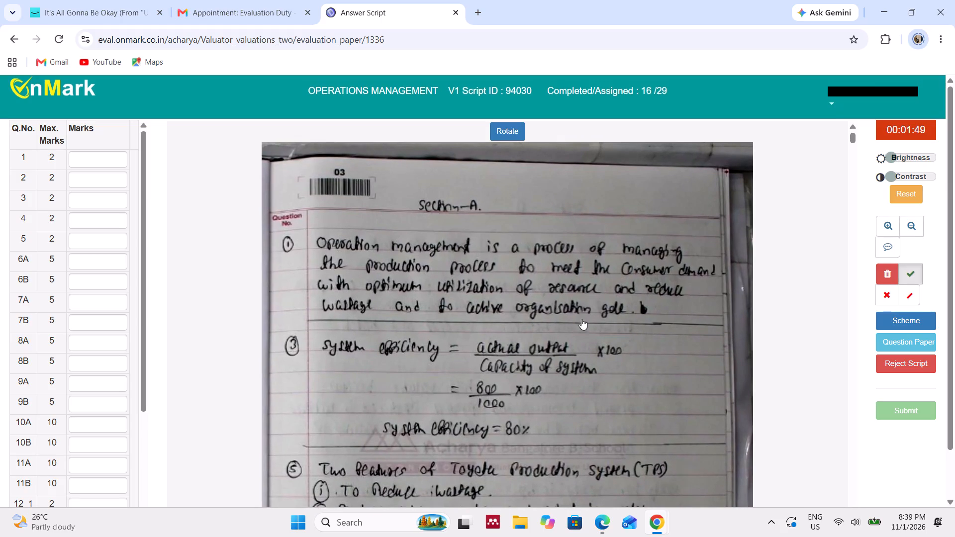
click(400, 286)
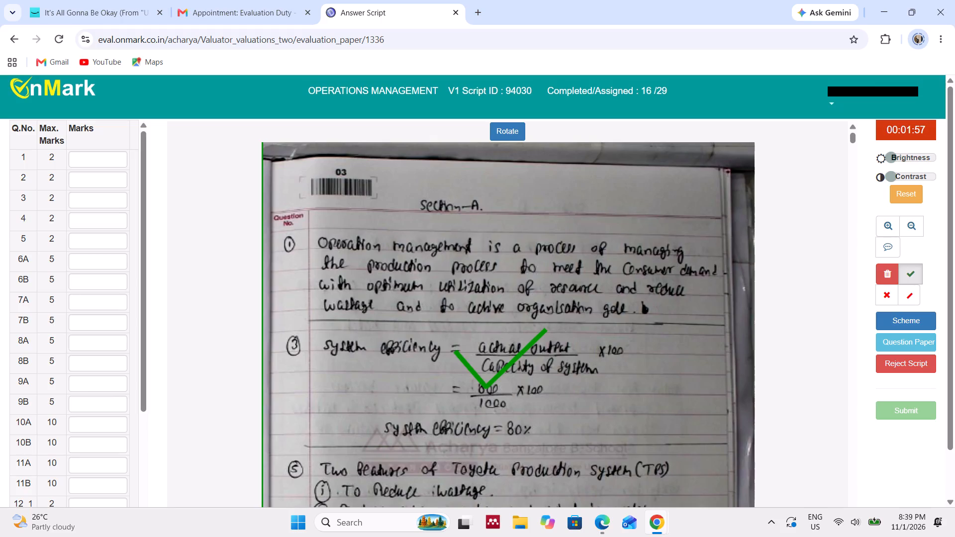
Enter the Section A marks: 1 for question 1, 1 for question 2, 2 for question 3 and 0 for question 5.
click(81, 162)
key(1)
click(86, 172)
key(2)
scroll(230, 235, down, 4)
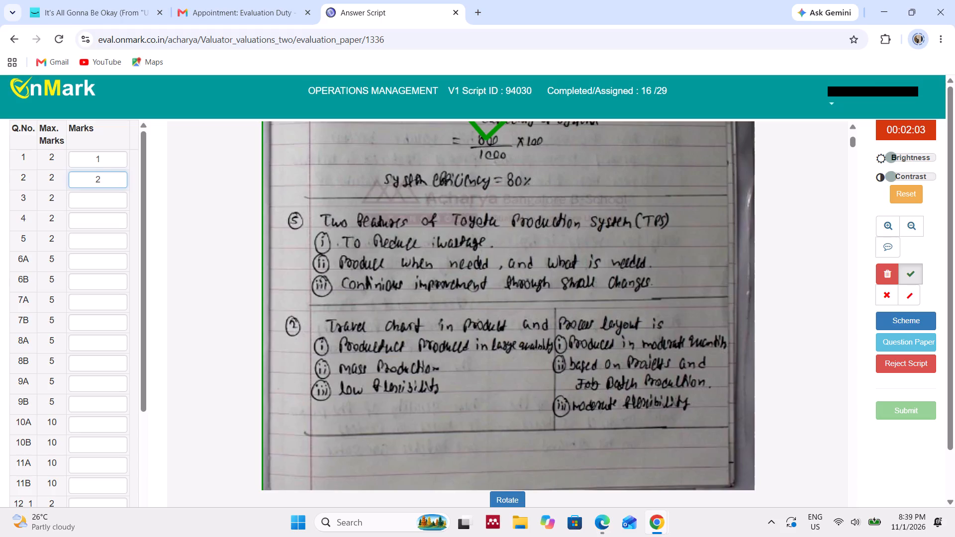
click(79, 239)
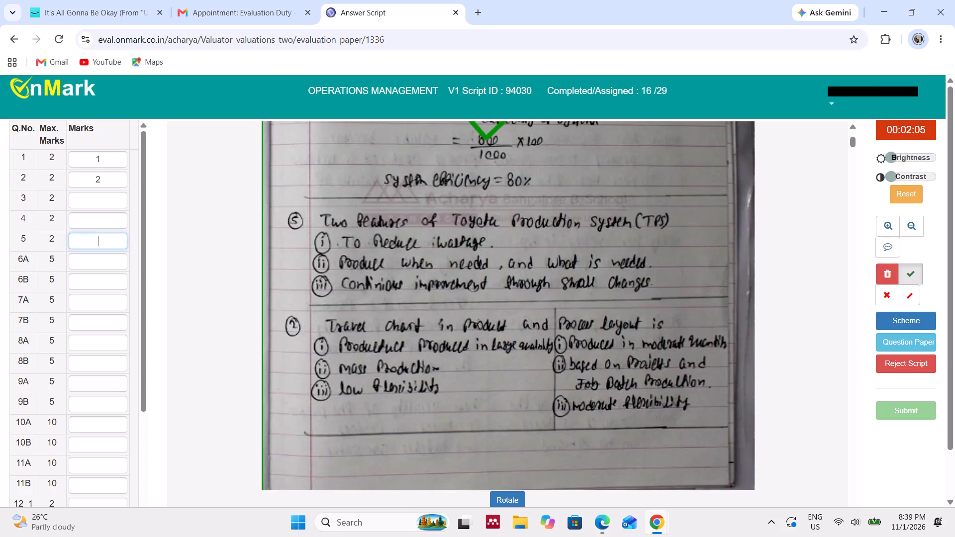
key(0)
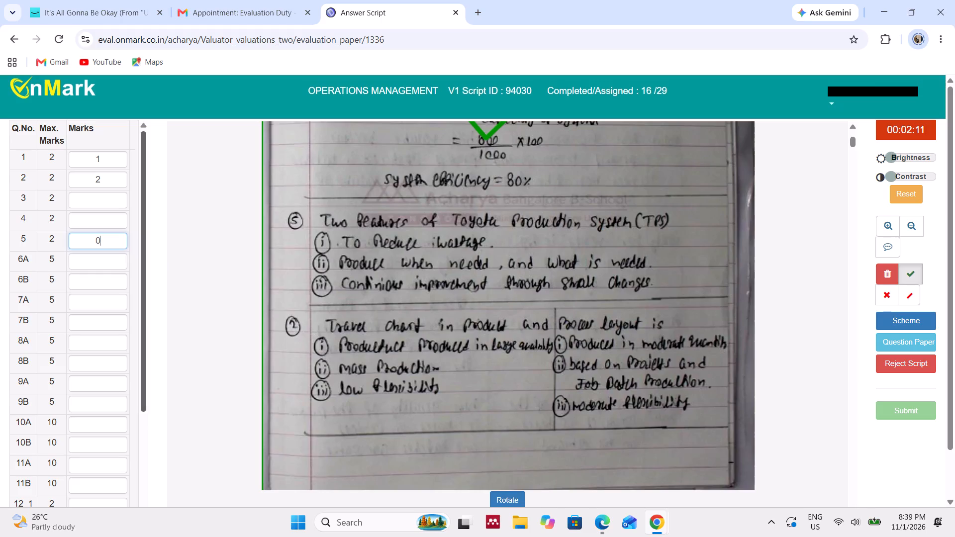
click(107, 197)
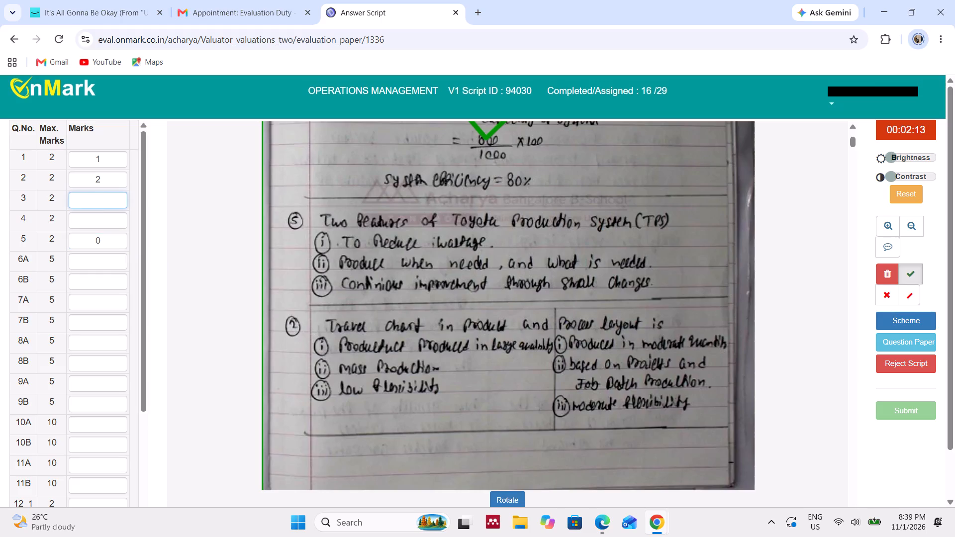
key(2)
click(112, 179)
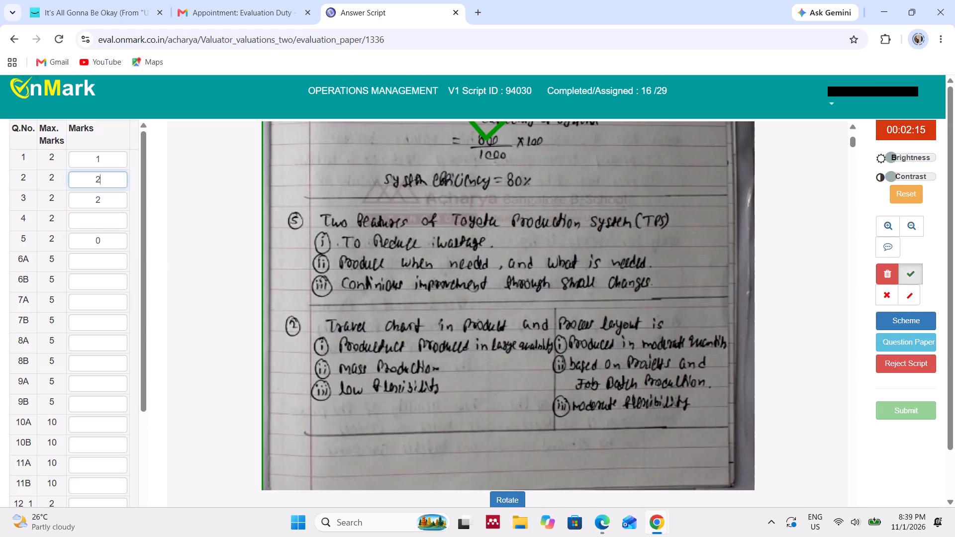
key(BackSpace)
key(1)
Mark page 4 with a green tick and enter 3 marks for question 6B.
scroll(252, 217, down, 5)
scroll(368, 274, down, 1)
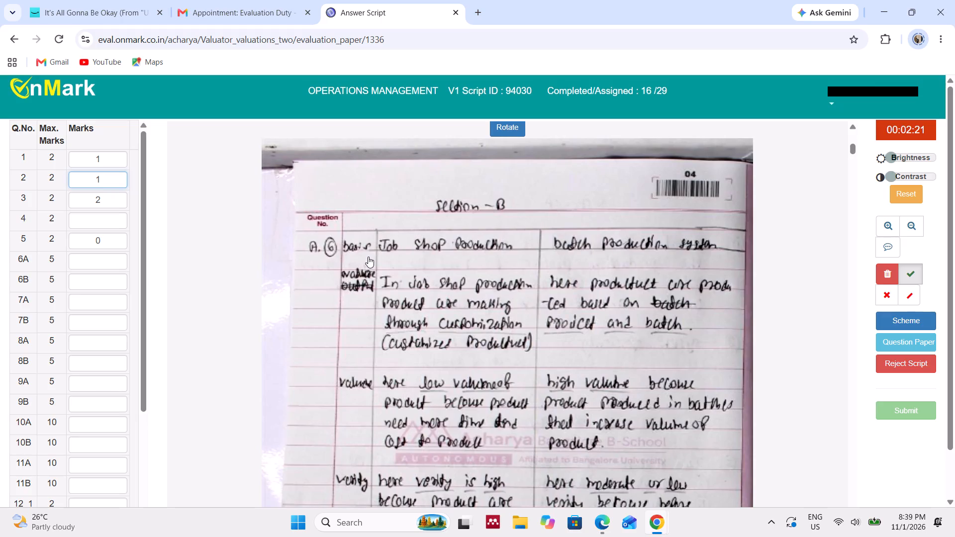
click(368, 256)
scroll(368, 256, down, 5)
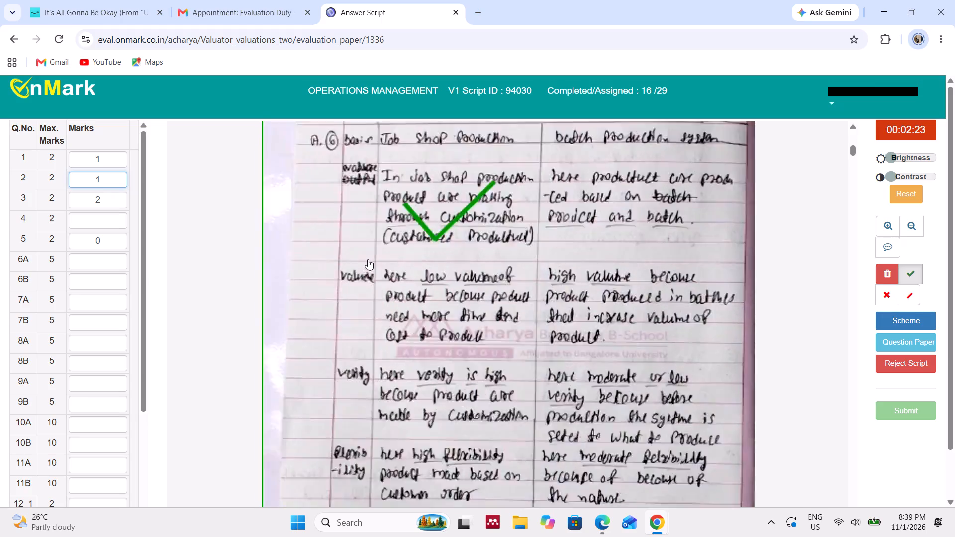
scroll(368, 259, down, 5)
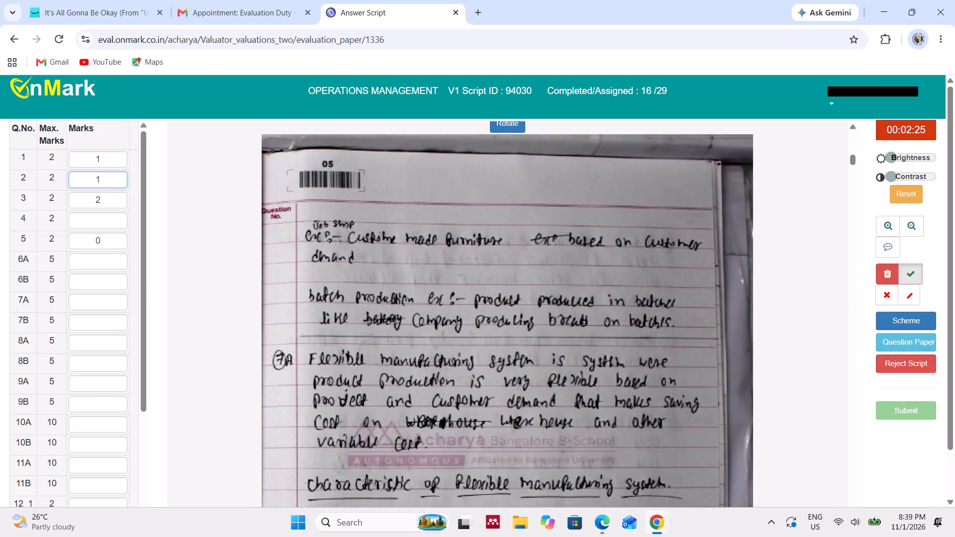
click(110, 277)
key(3)
Mark page 5 with a green tick and enter 2 marks for question 7A.
scroll(324, 271, down, 2)
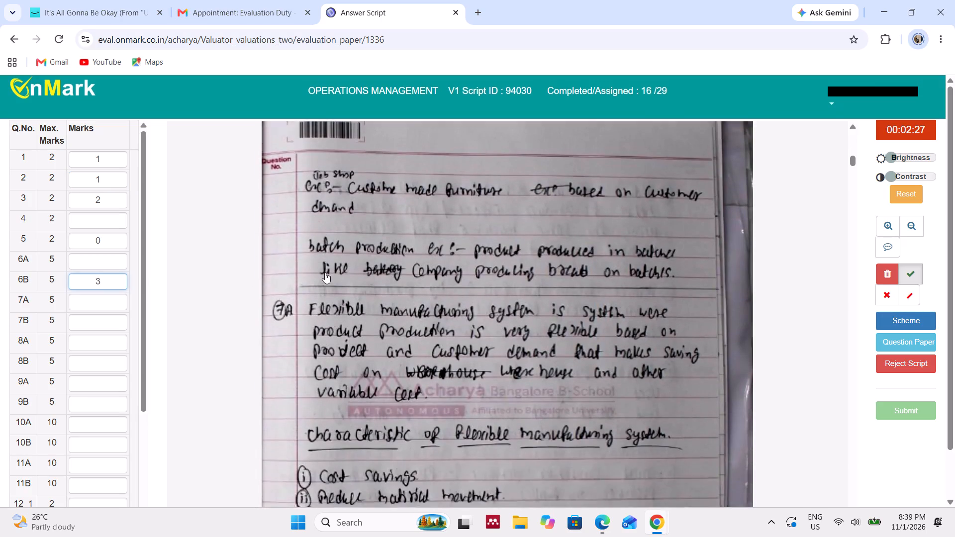
click(325, 272)
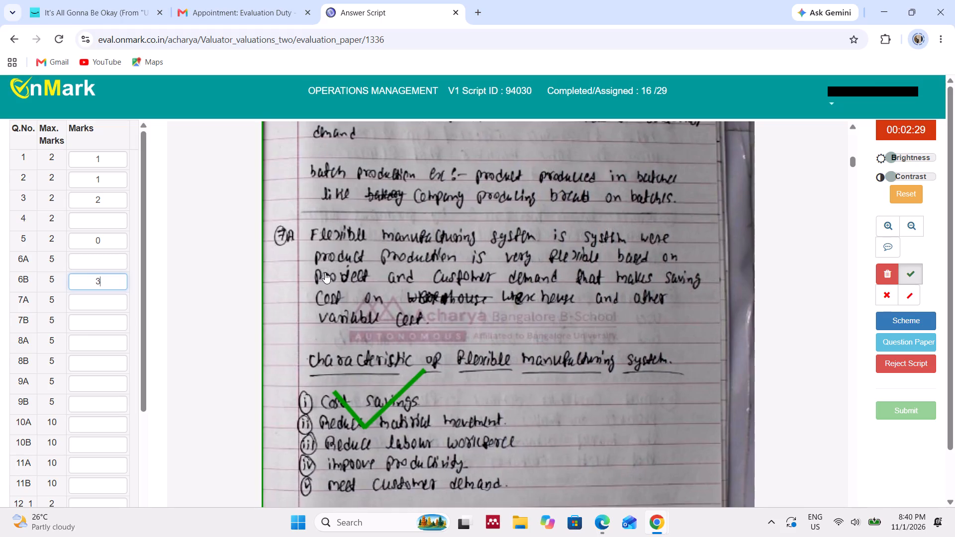
scroll(325, 272, down, 2)
click(96, 303)
key(2)
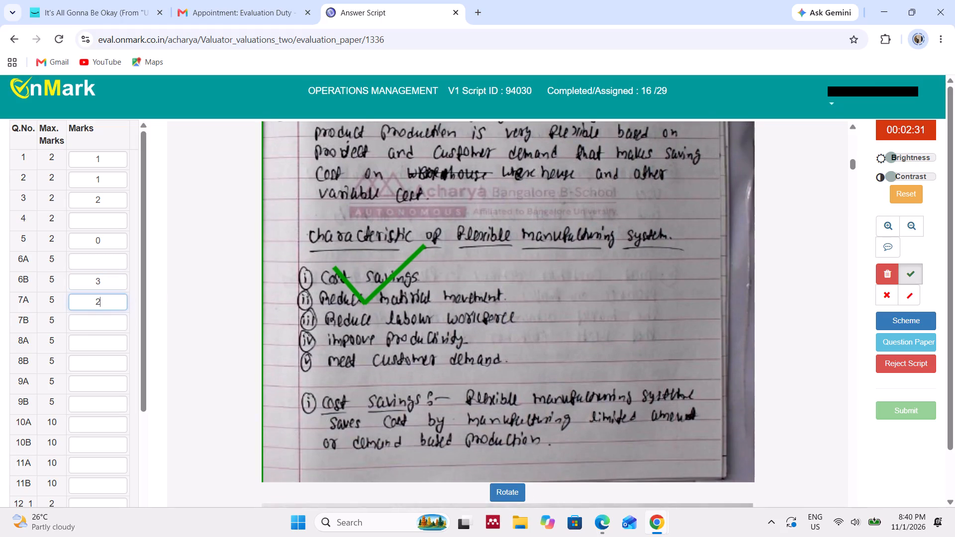
Mark pages 6 and 7 with a green tick each and enter 2 marks for question 8A.
scroll(279, 304, down, 9)
click(388, 224)
scroll(390, 224, down, 7)
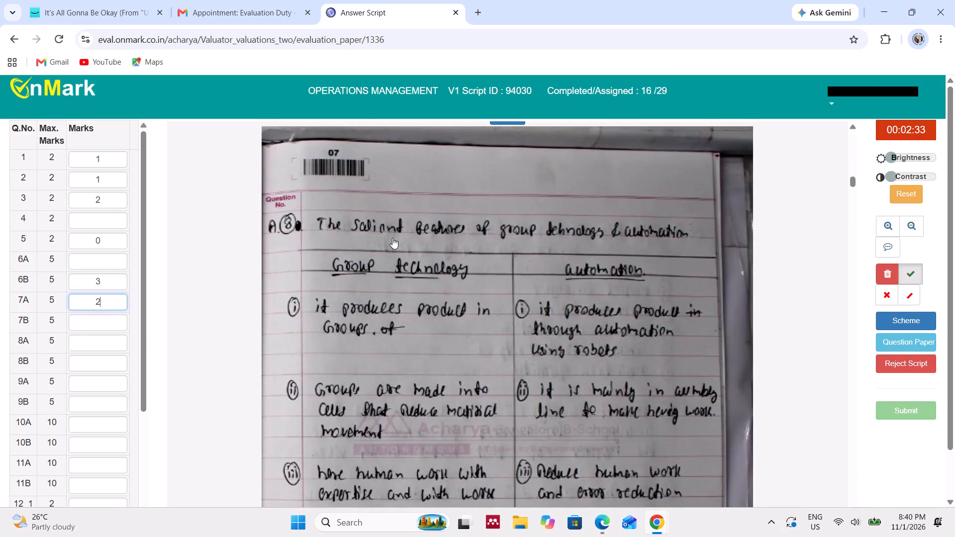
scroll(387, 248, down, 1)
click(387, 248)
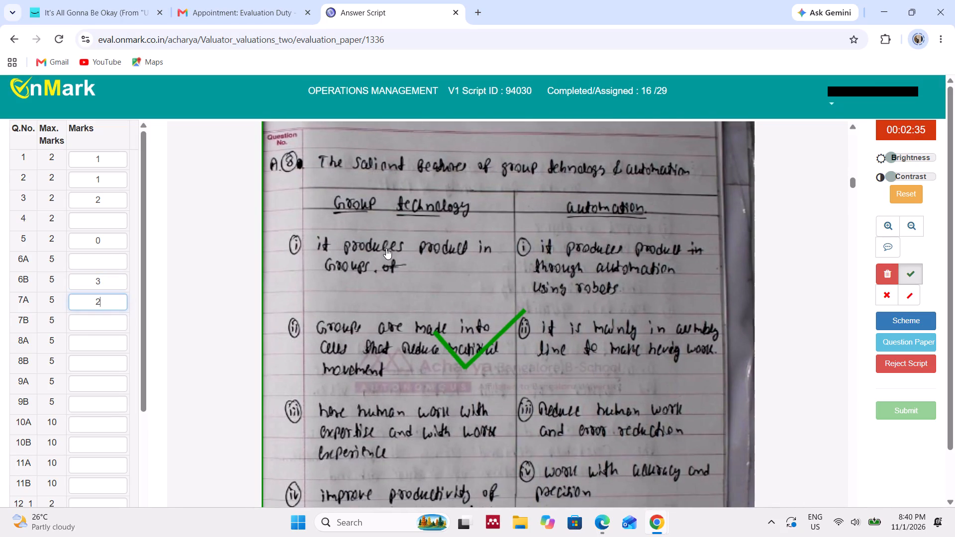
scroll(386, 248, down, 1)
scroll(386, 248, up, 4)
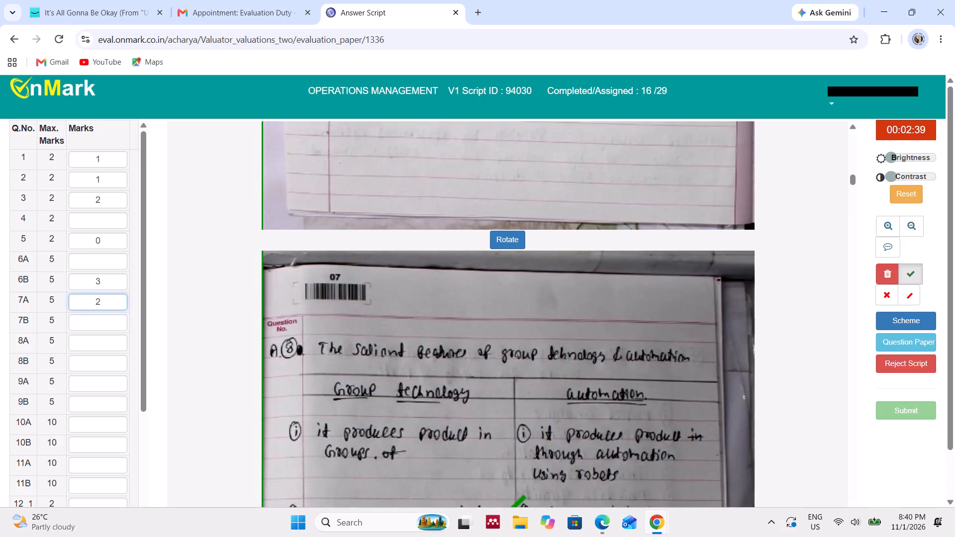
click(105, 345)
key(2)
Mark page 8 with a green tick and enter 2 marks for question 9A.
scroll(527, 321, down, 11)
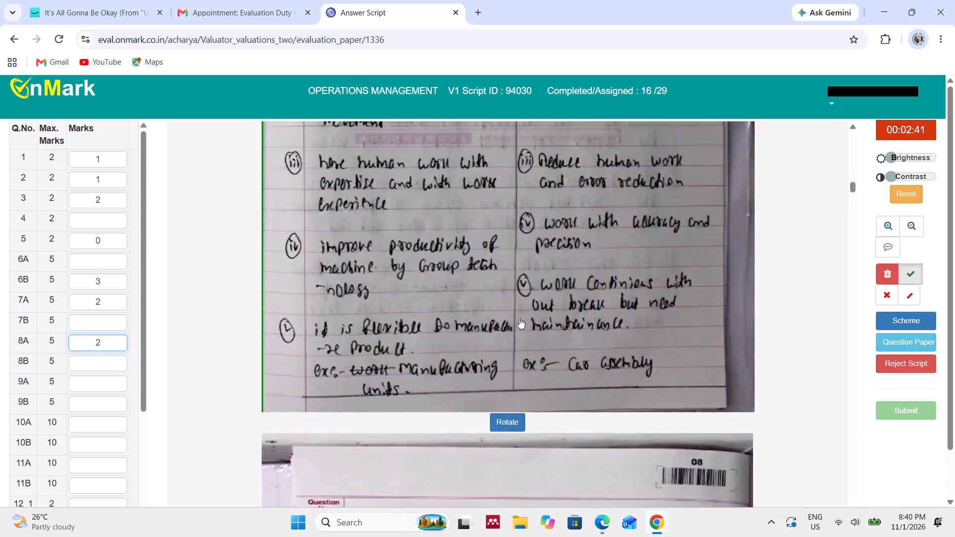
scroll(519, 318, down, 2)
click(428, 256)
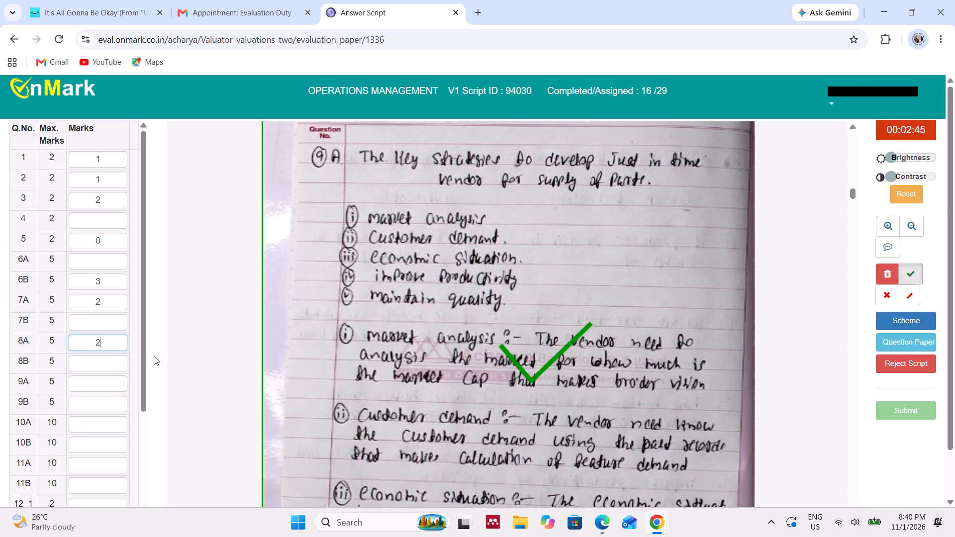
click(89, 382)
key(2)
Mark pages 9, 10 and 11 with a green tick each and enter 10 marks for question 11A.
scroll(410, 359, down, 7)
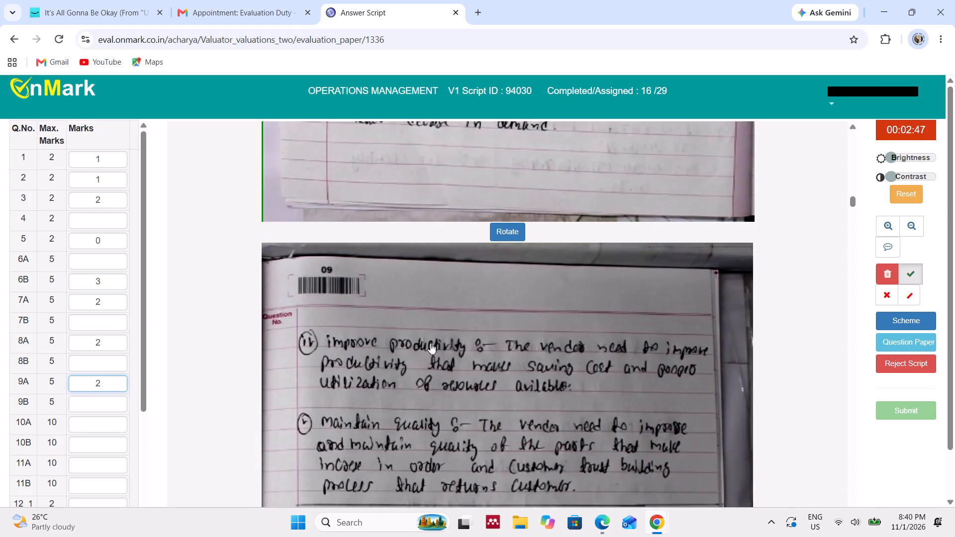
scroll(430, 341, down, 3)
click(427, 241)
scroll(429, 240, down, 6)
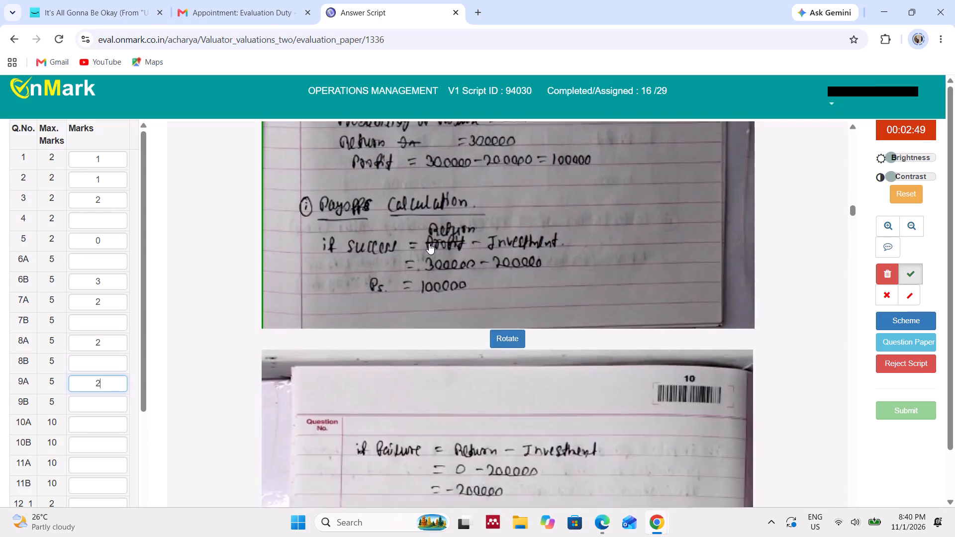
scroll(428, 244, down, 4)
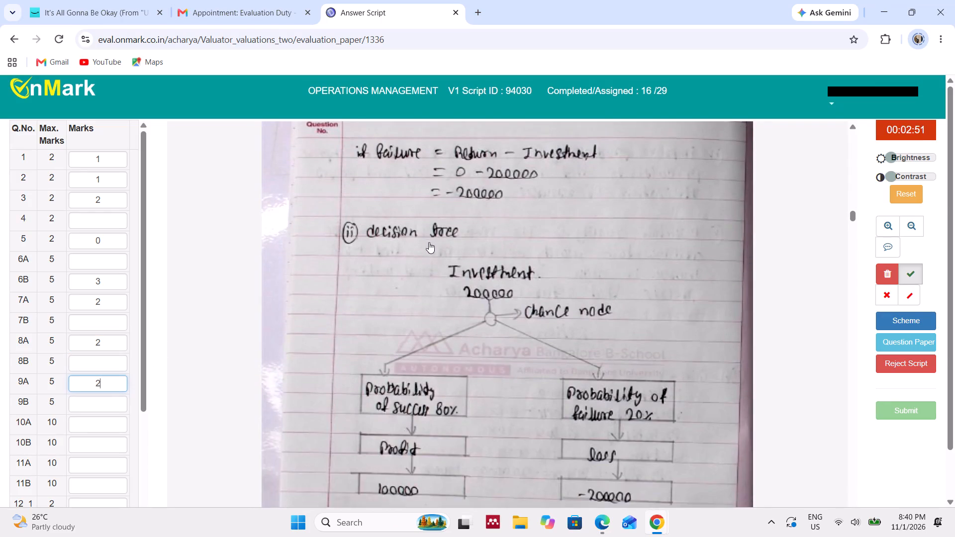
click(423, 204)
scroll(423, 204, down, 7)
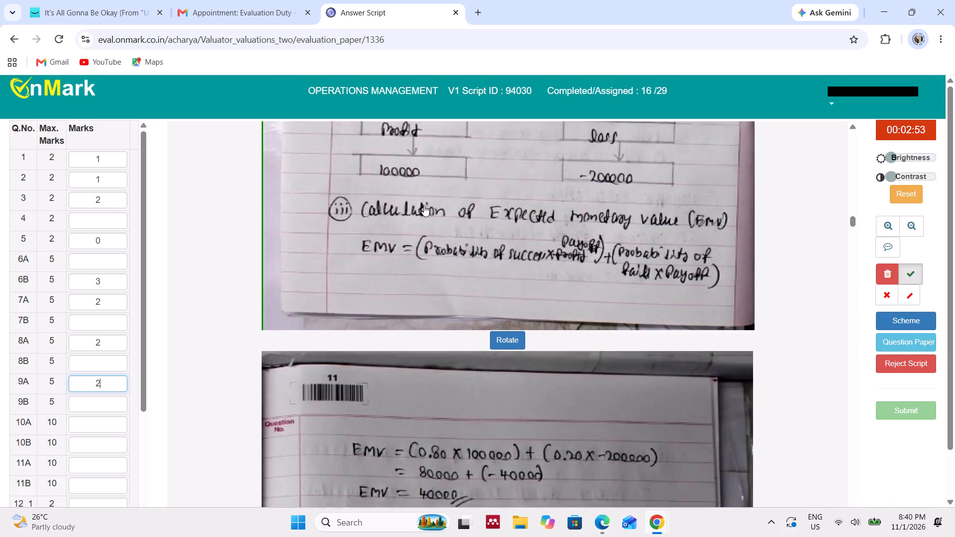
scroll(422, 296, down, 3)
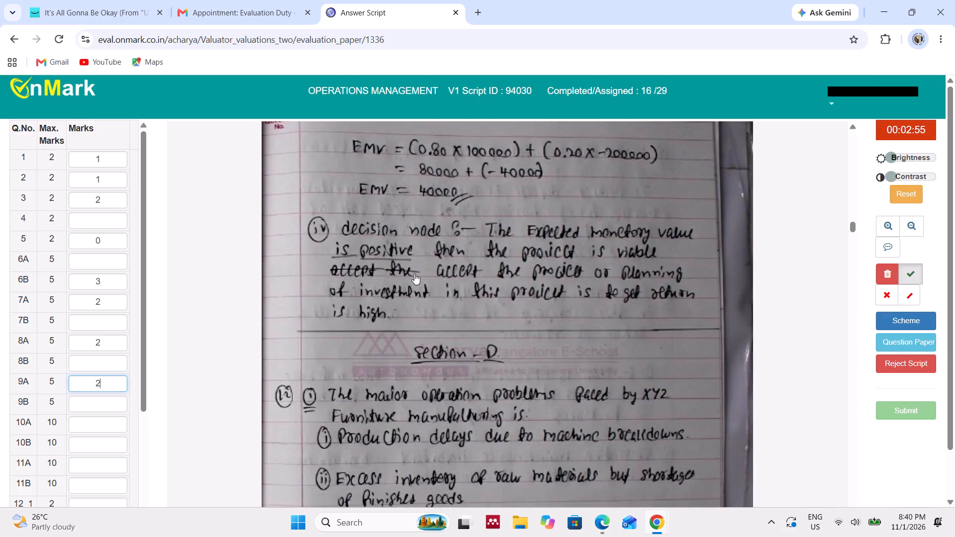
click(412, 242)
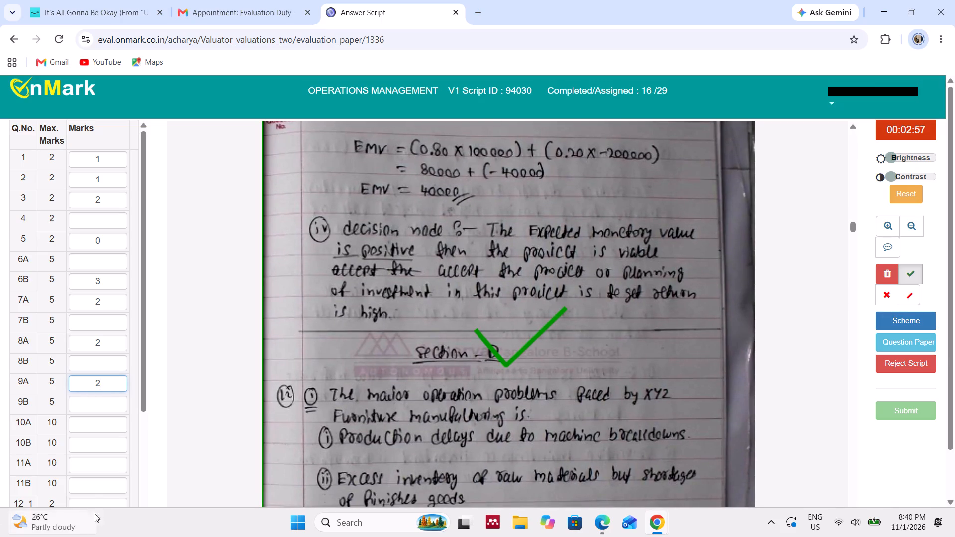
click(104, 472)
key(1)
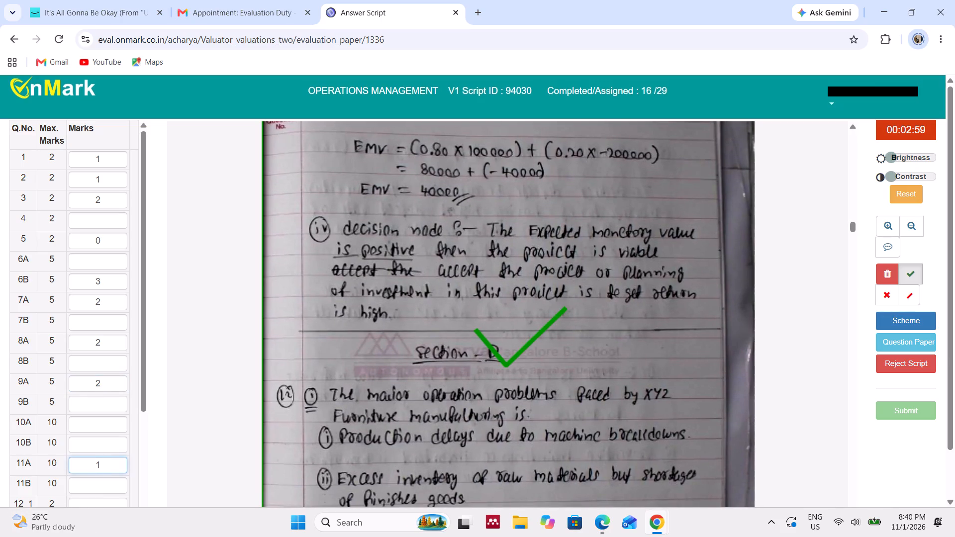
key(0)
Read the rest of page 11 and enter 2 marks for question 11B.
scroll(408, 411, down, 3)
scroll(413, 323, down, 2)
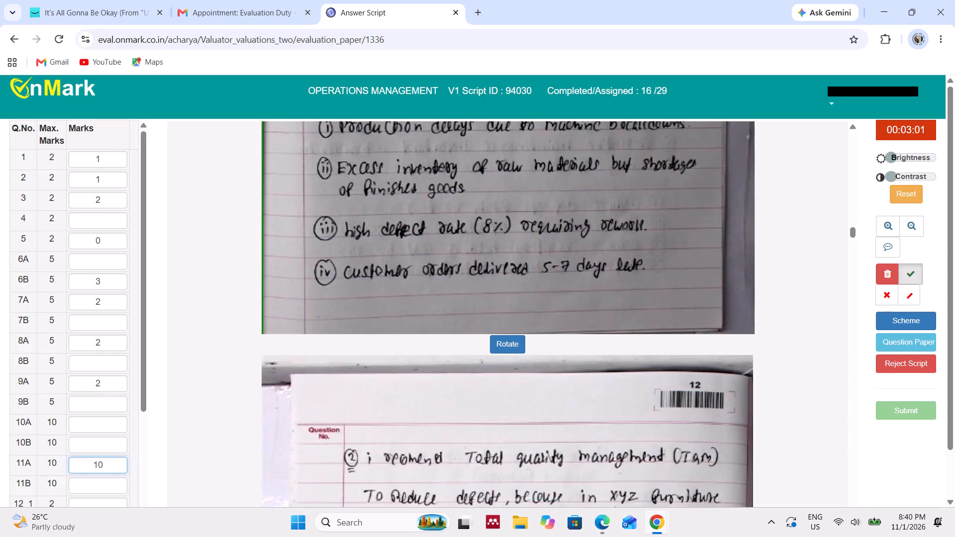
scroll(143, 462, down, 3)
click(112, 355)
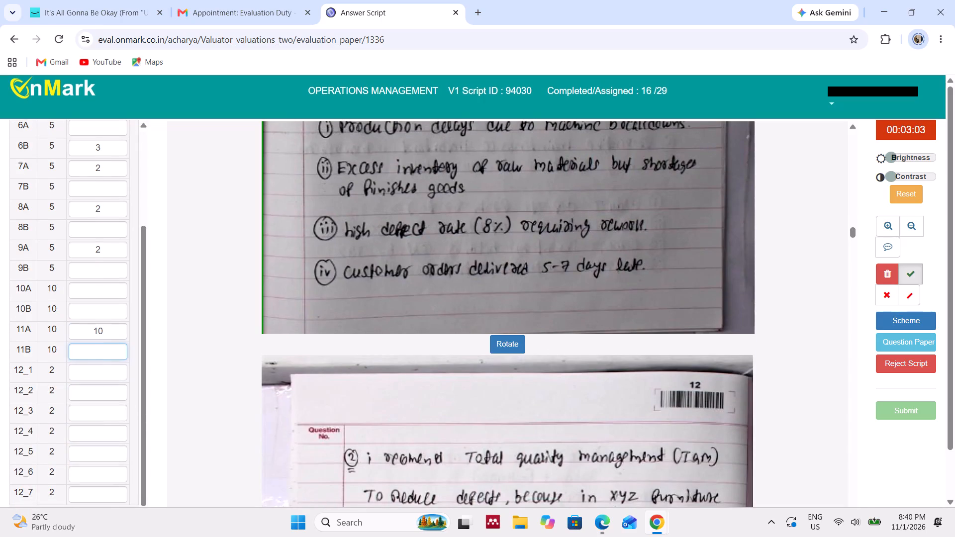
key(2)
Mark page 12 with a green tick and enter 1 mark each for questions 12_1 and 12_2.
click(110, 369)
scroll(556, 377, down, 4)
click(462, 266)
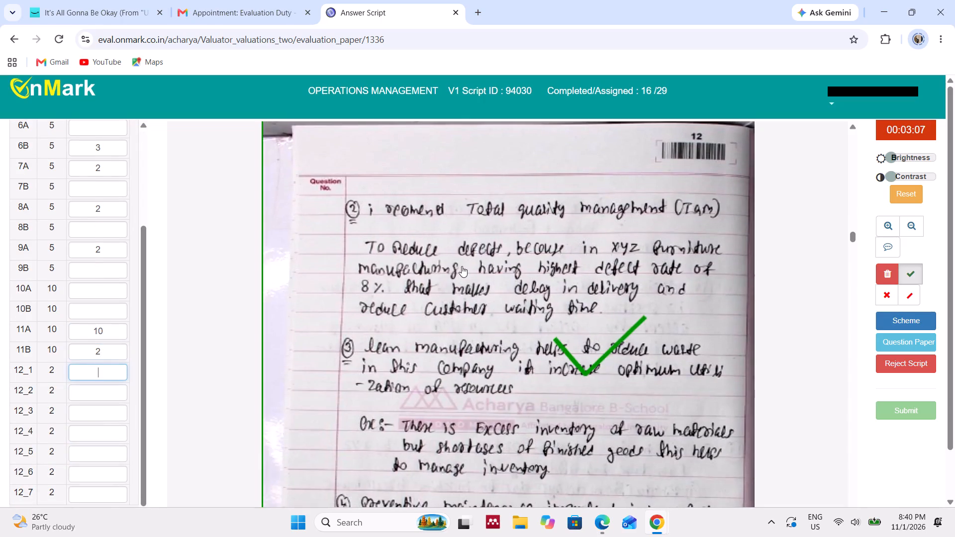
scroll(473, 276, down, 5)
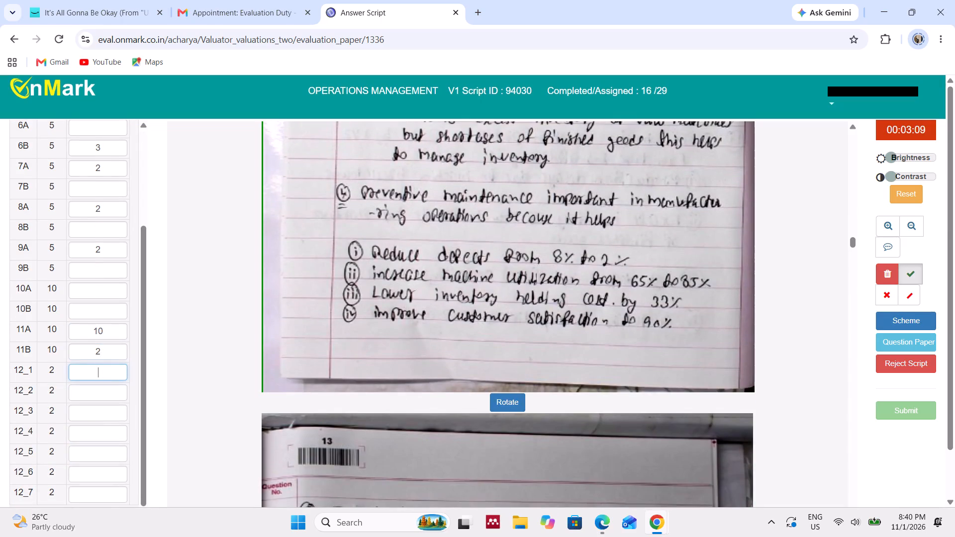
key(1)
click(95, 397)
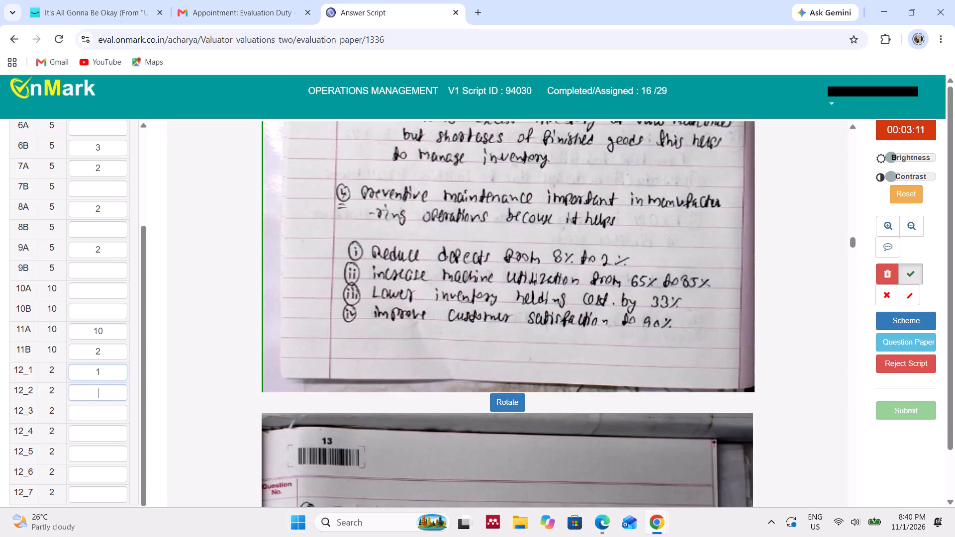
key(1)
Mark page 13 with a green tick and enter 1 mark each for questions 12_3, 12_4 and 12_5.
scroll(226, 396, down, 5)
click(409, 256)
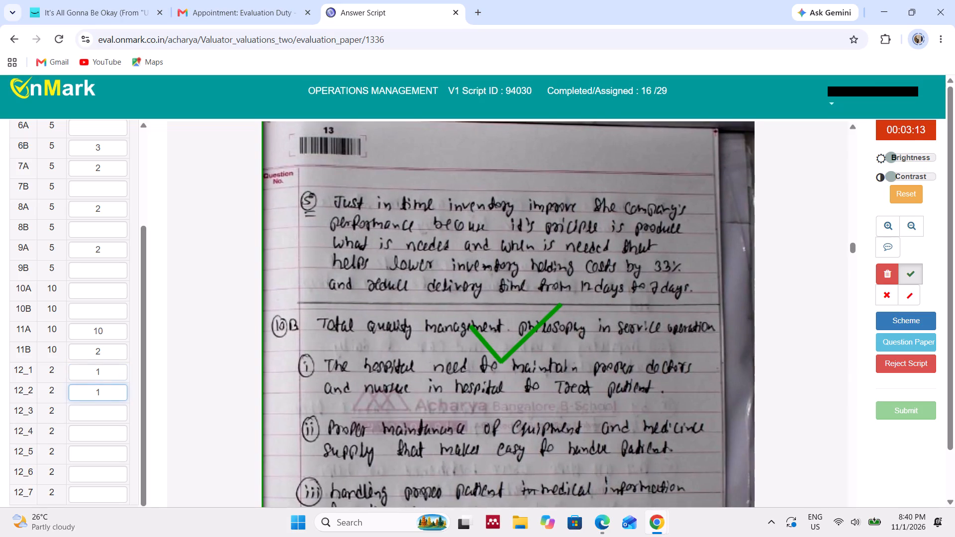
click(88, 409)
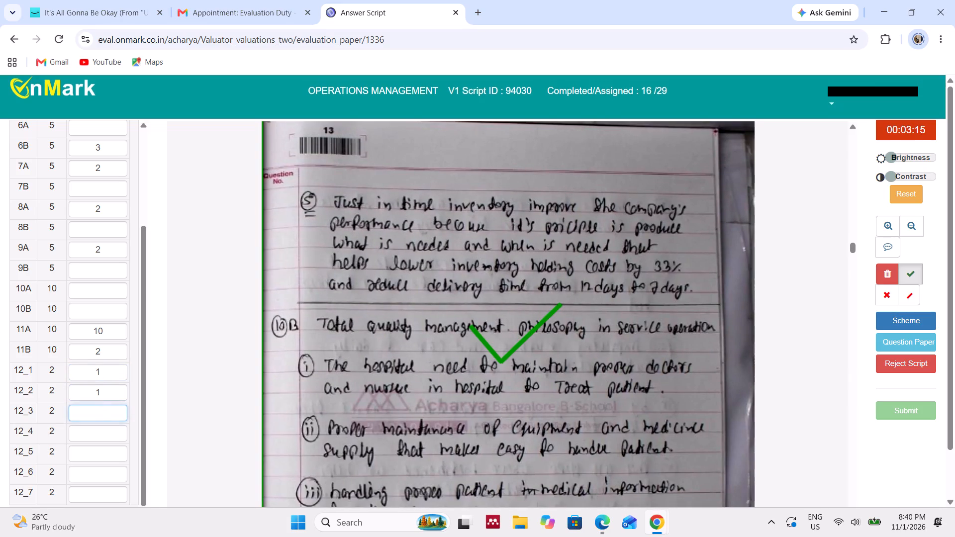
key(1)
click(94, 431)
key(1)
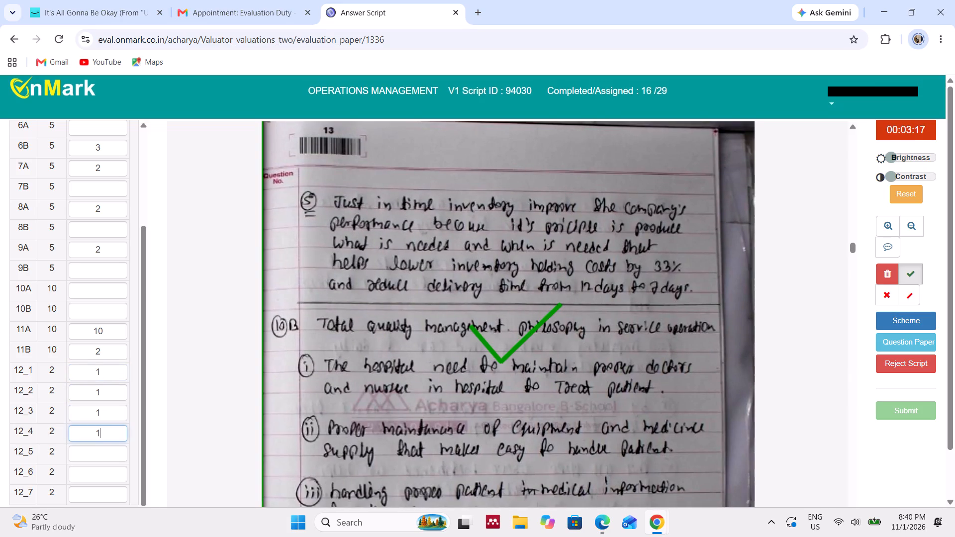
click(94, 454)
key(1)
Mark page 14 with a green tick and enter 4 marks for question 10B.
scroll(303, 404, down, 2)
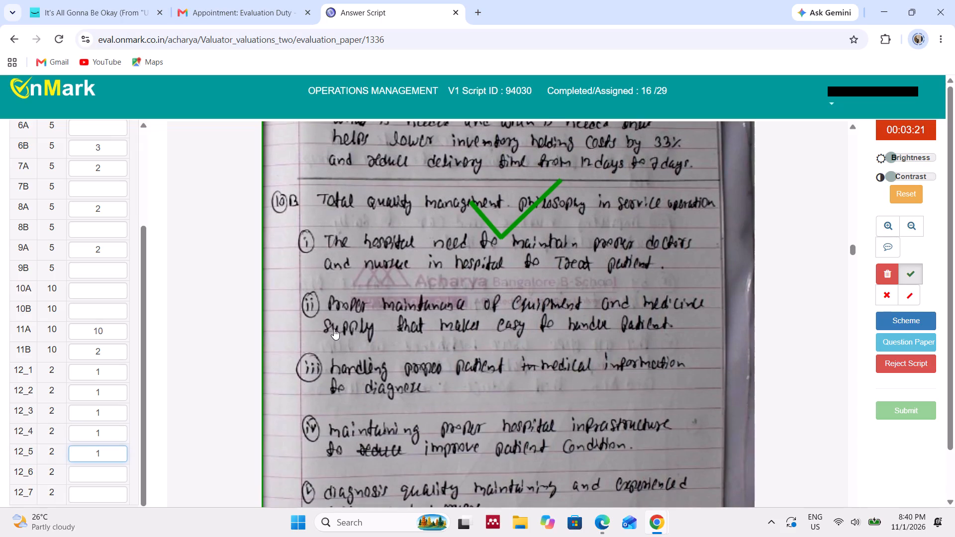
scroll(334, 329, down, 8)
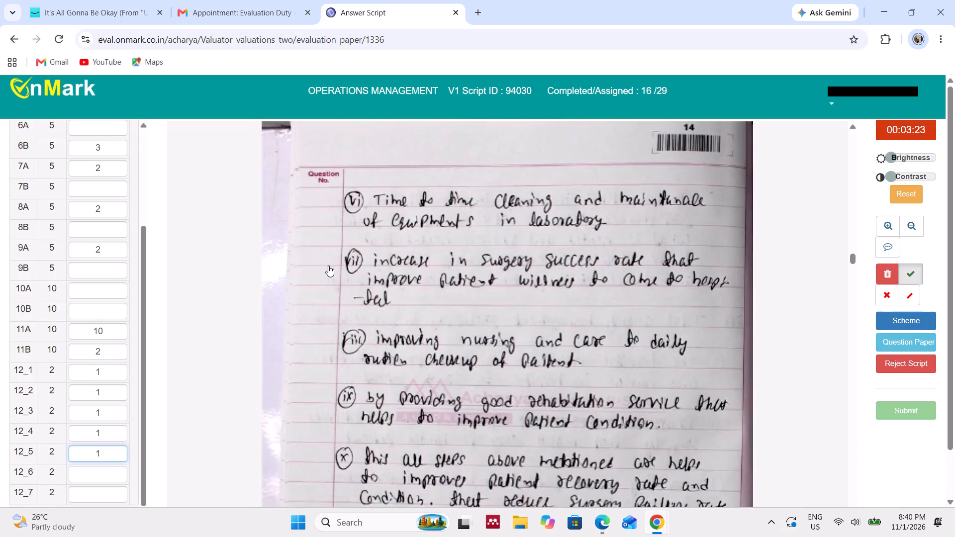
click(328, 265)
scroll(328, 264, down, 9)
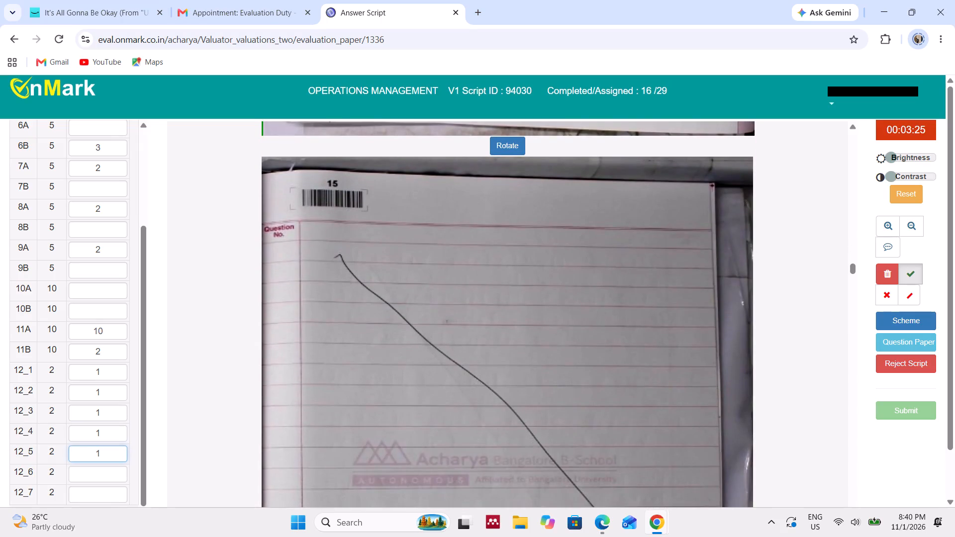
click(88, 311)
key(4)
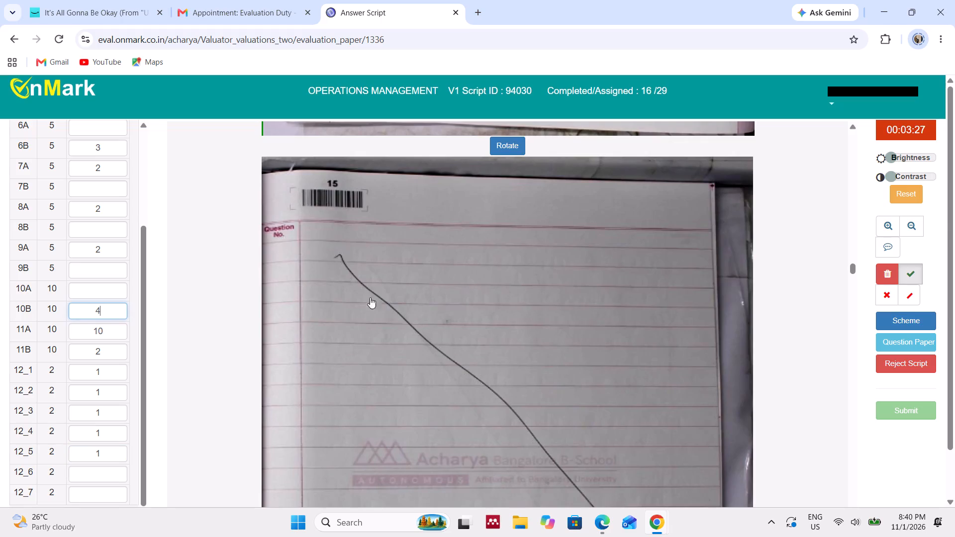
Switch to the red cross mark and place one on each unanswered page from 15 to 20.
click(884, 297)
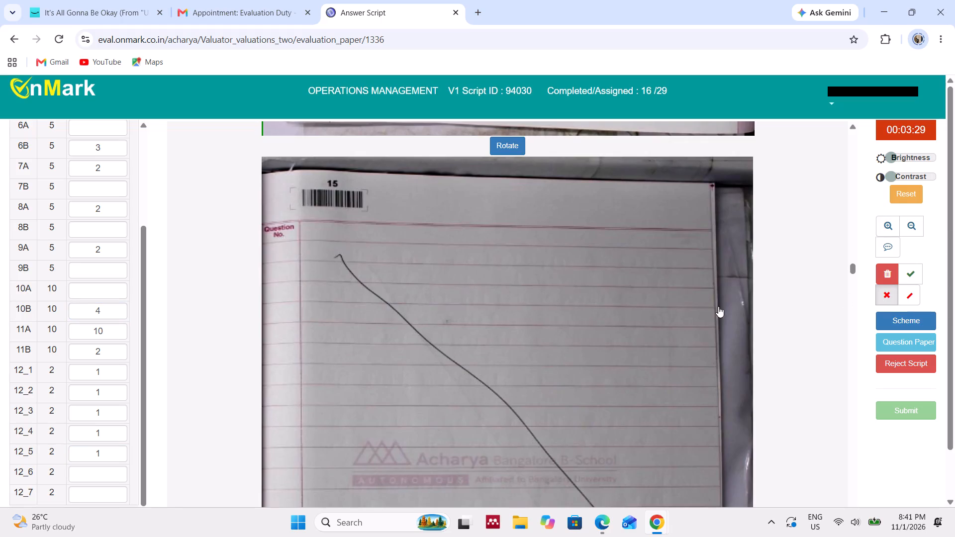
click(517, 271)
scroll(517, 270, down, 12)
click(508, 257)
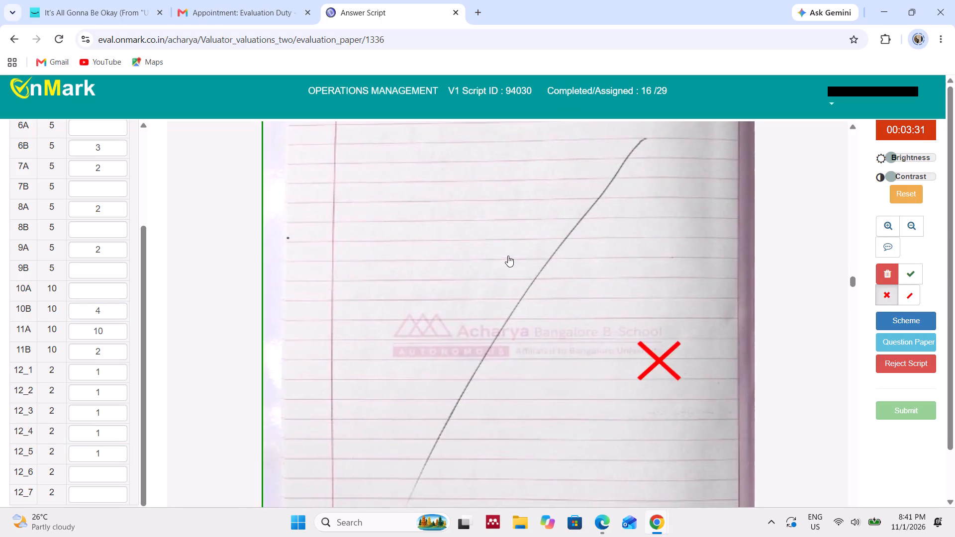
scroll(508, 256, down, 13)
click(501, 225)
scroll(501, 224, down, 6)
click(501, 224)
scroll(501, 224, down, 12)
click(499, 210)
scroll(499, 210, down, 11)
click(500, 210)
scroll(500, 210, down, 3)
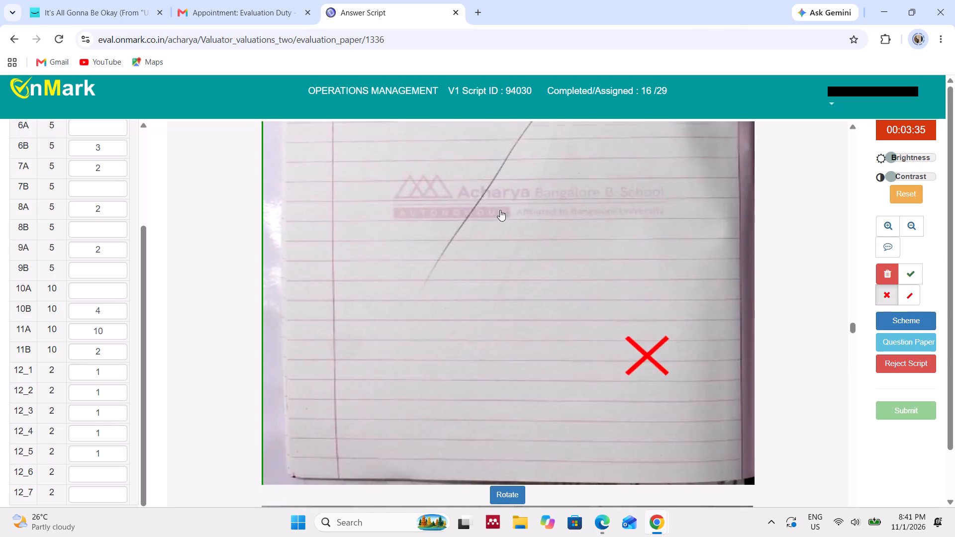
Mark each unanswered page from 21 to 25 with a red cross.
scroll(500, 210, down, 4)
click(501, 211)
scroll(501, 211, down, 11)
click(502, 211)
scroll(502, 211, down, 4)
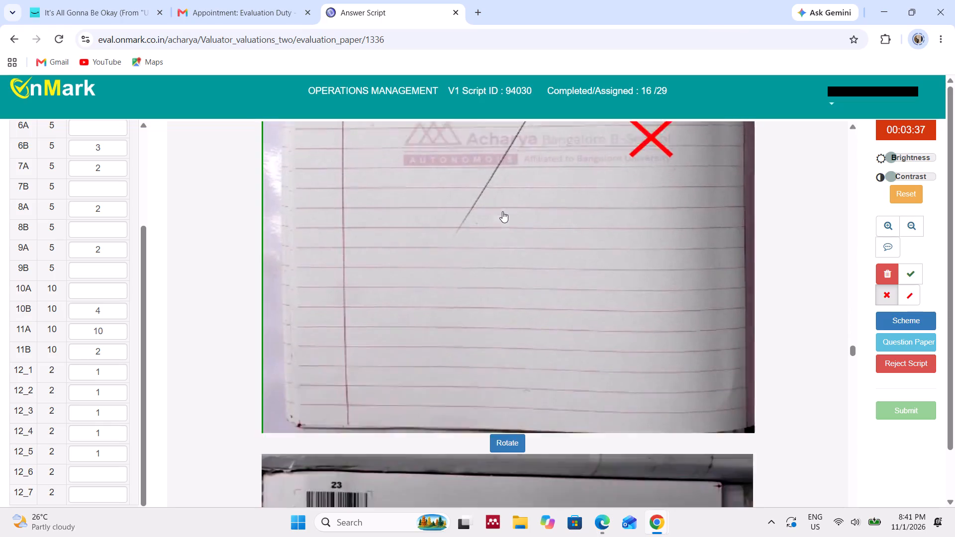
scroll(502, 211, down, 9)
click(501, 208)
scroll(501, 208, down, 7)
click(498, 208)
scroll(498, 208, down, 7)
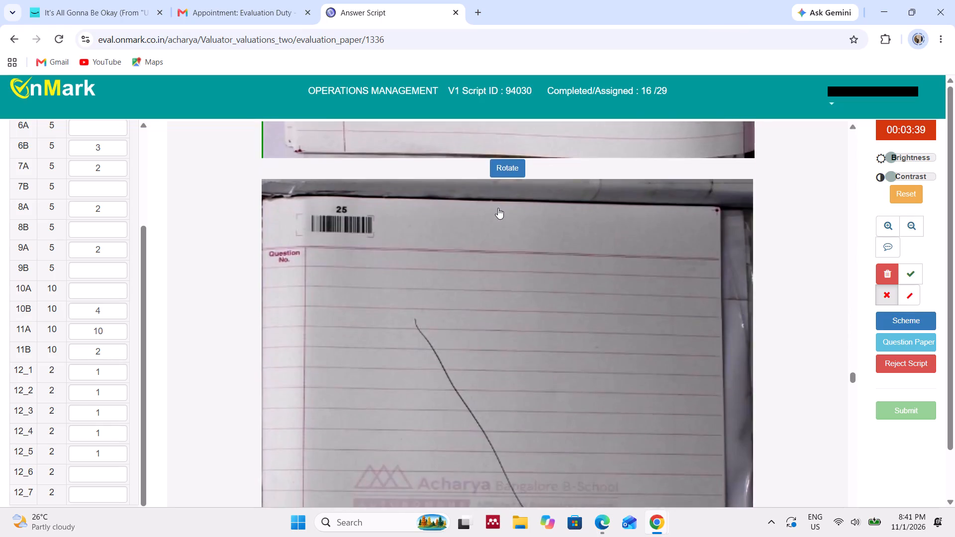
scroll(498, 208, down, 2)
click(498, 208)
Mark each unanswered page from 26 to 30 with a red cross.
scroll(498, 208, down, 12)
click(498, 208)
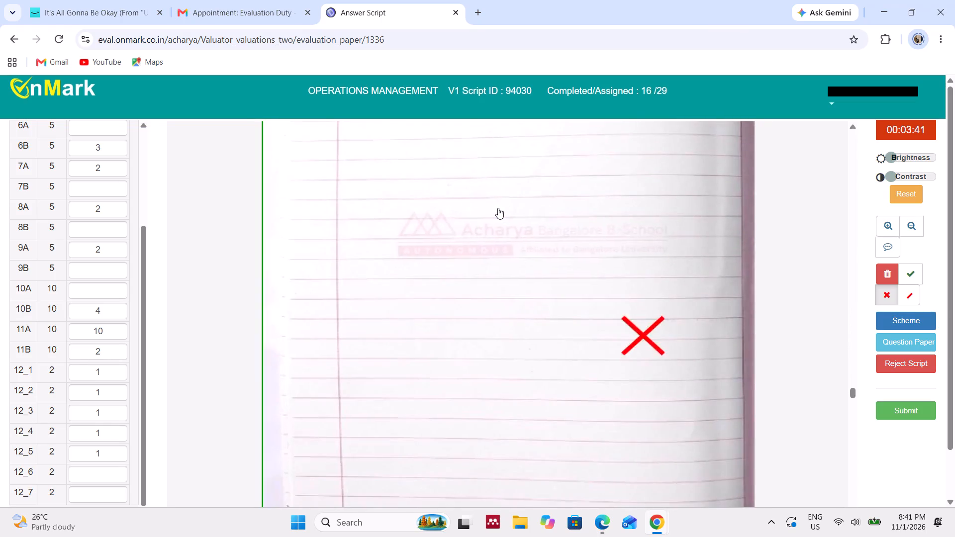
scroll(498, 208, down, 11)
click(498, 208)
scroll(498, 208, down, 8)
click(498, 208)
scroll(498, 208, down, 8)
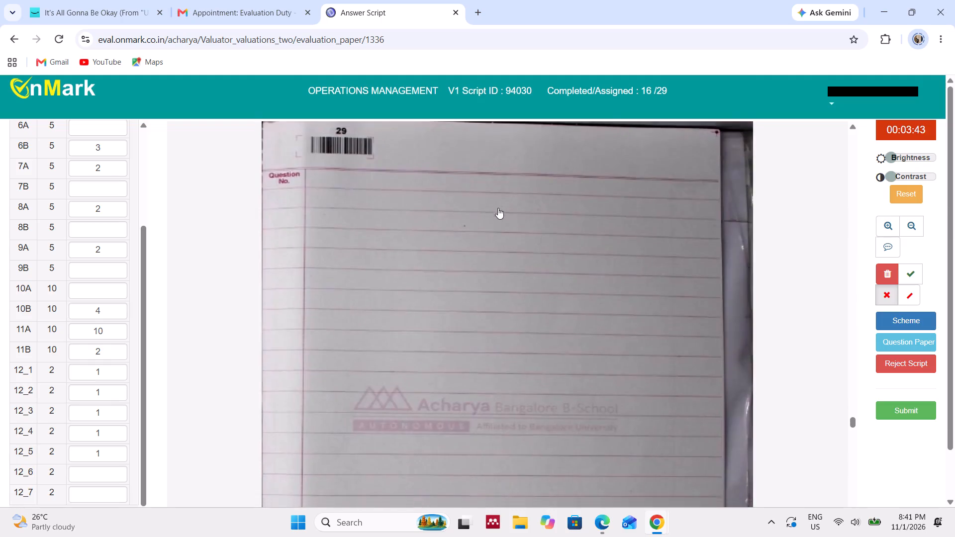
click(498, 208)
scroll(498, 208, down, 11)
click(498, 208)
scroll(498, 208, down, 8)
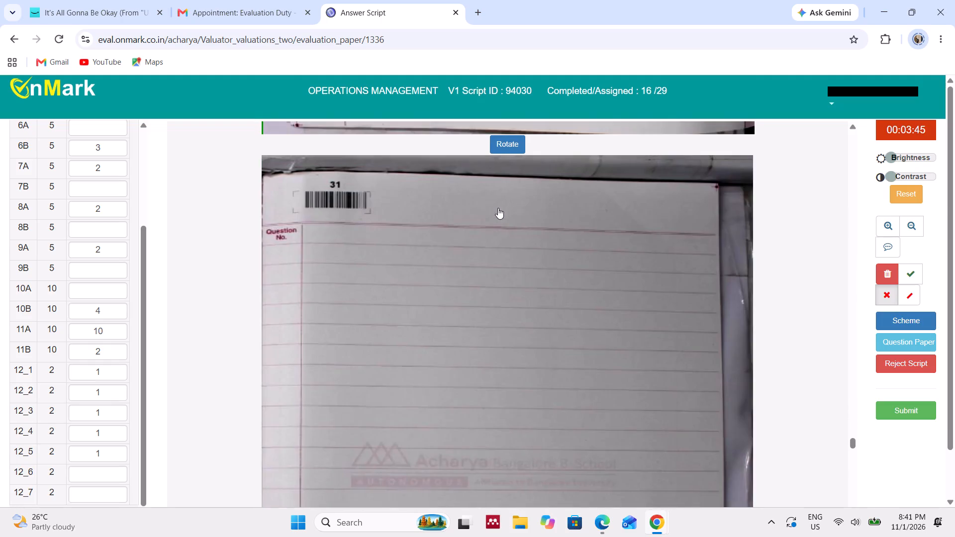
Mark the remaining unanswered pages 31 to 35, including the graph sheet, with a red cross each.
click(498, 208)
scroll(498, 208, down, 13)
click(498, 208)
scroll(498, 208, down, 11)
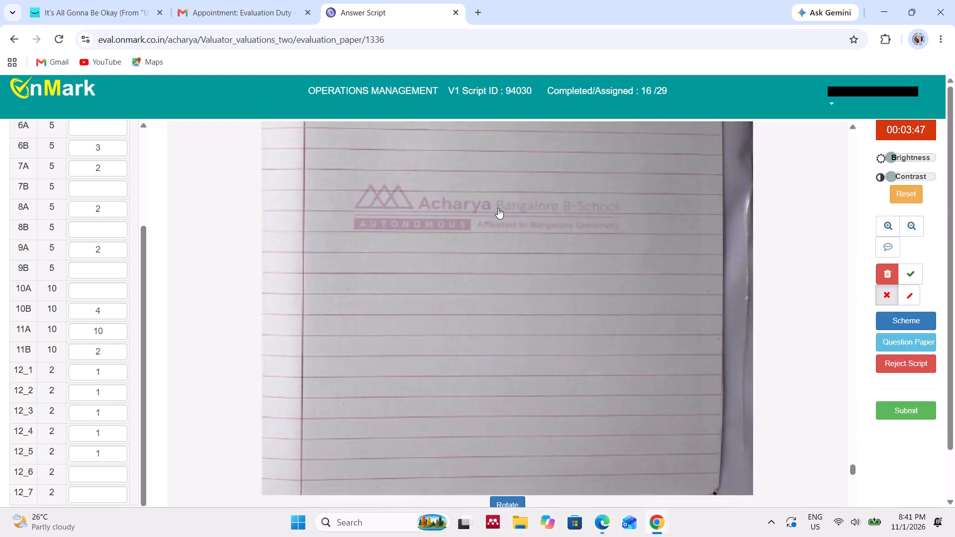
click(498, 208)
scroll(498, 208, down, 7)
click(498, 208)
scroll(498, 208, down, 10)
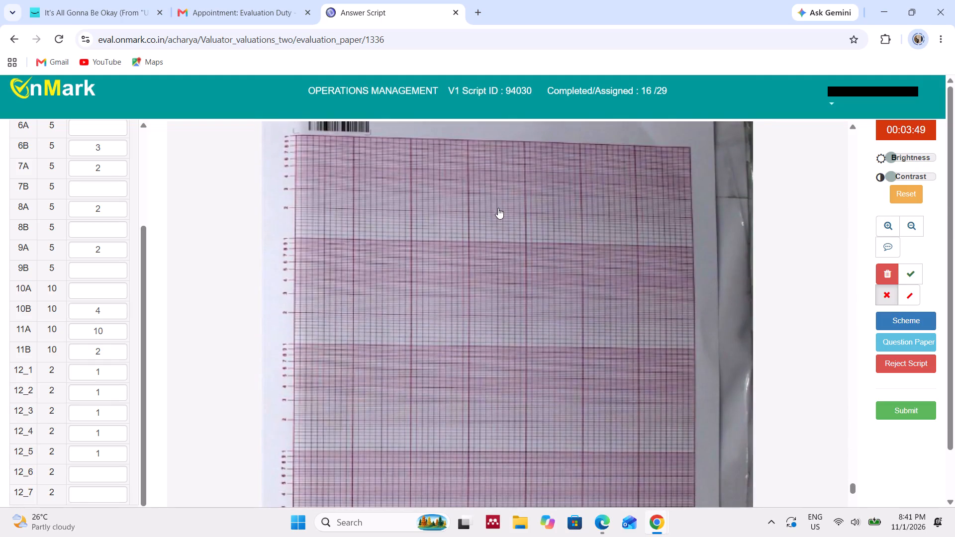
click(498, 208)
scroll(498, 208, down, 13)
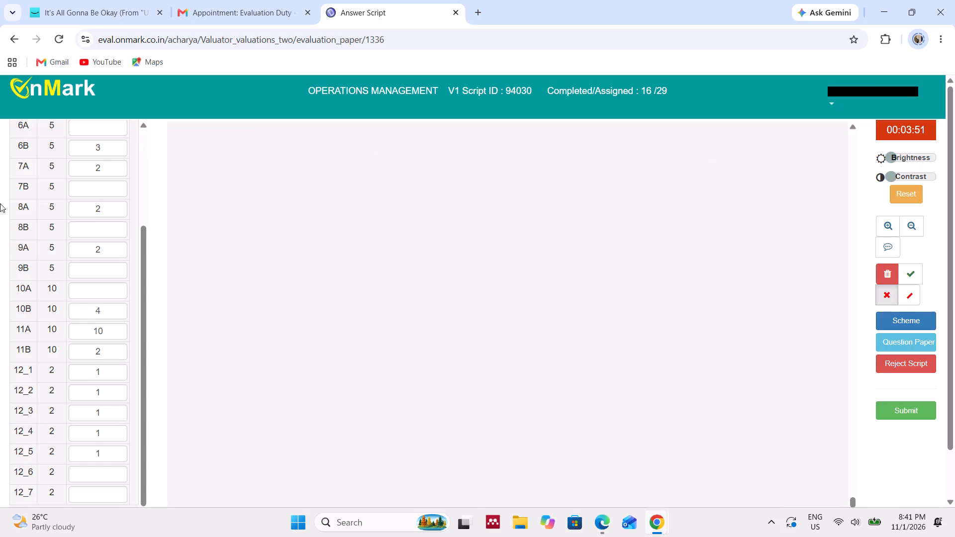
Enter 0 marks for the unmarked questions 4, 6A, 7B, 8B, 9B and 10A.
scroll(0, 271, up, 6)
scroll(19, 232, up, 14)
click(81, 226)
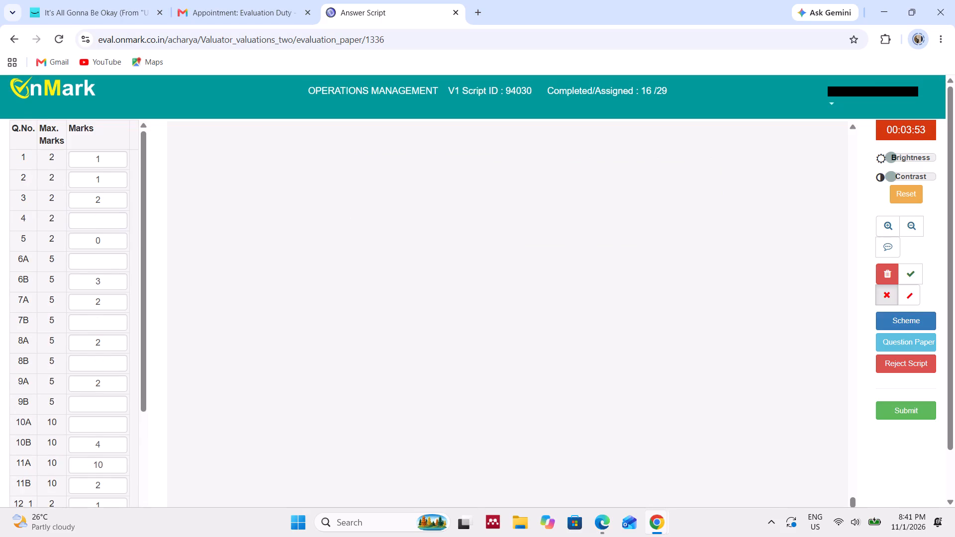
key(0)
click(81, 255)
key(0)
click(80, 310)
click(79, 325)
key(0)
click(76, 358)
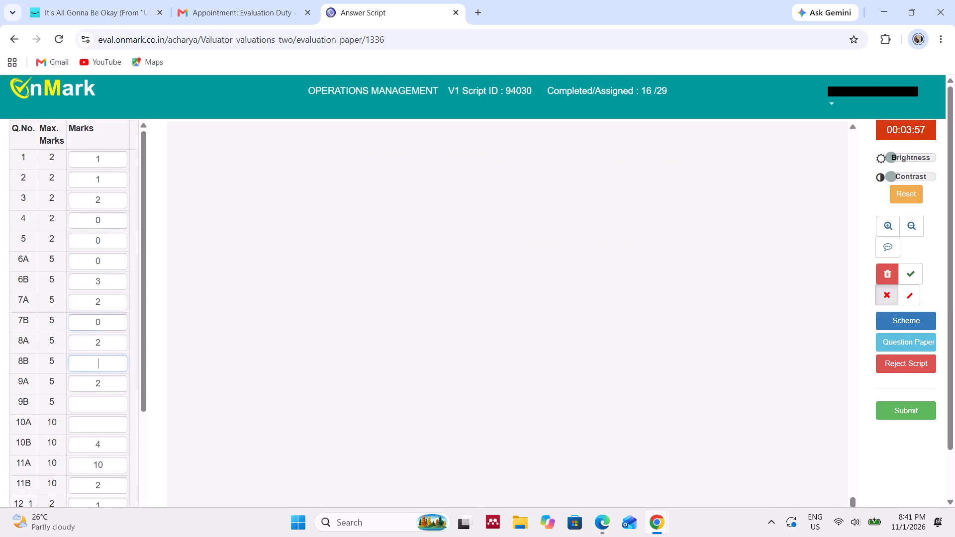
key(0)
click(79, 407)
key(0)
click(80, 414)
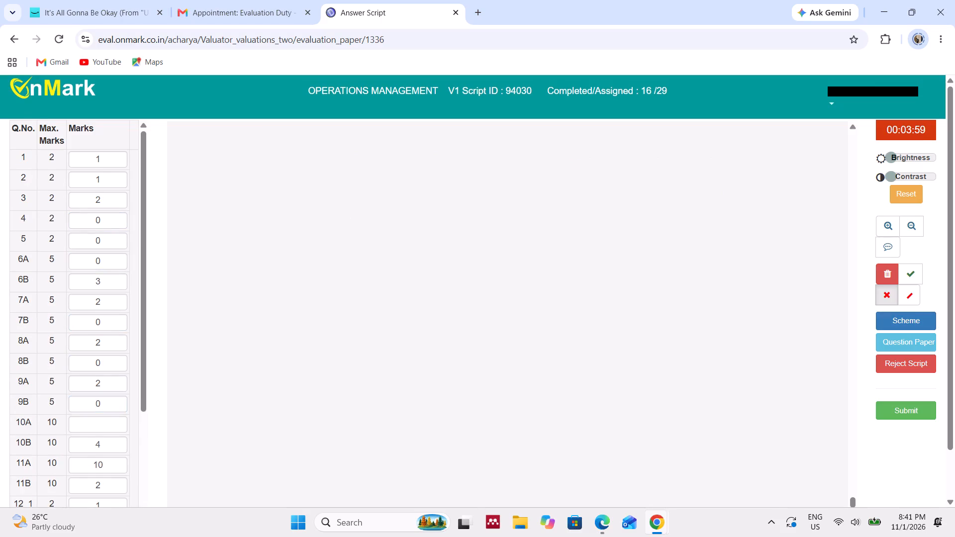
click(82, 430)
key(0)
Enter 0 marks for questions 12_6 and 12_7.
scroll(85, 443, down, 5)
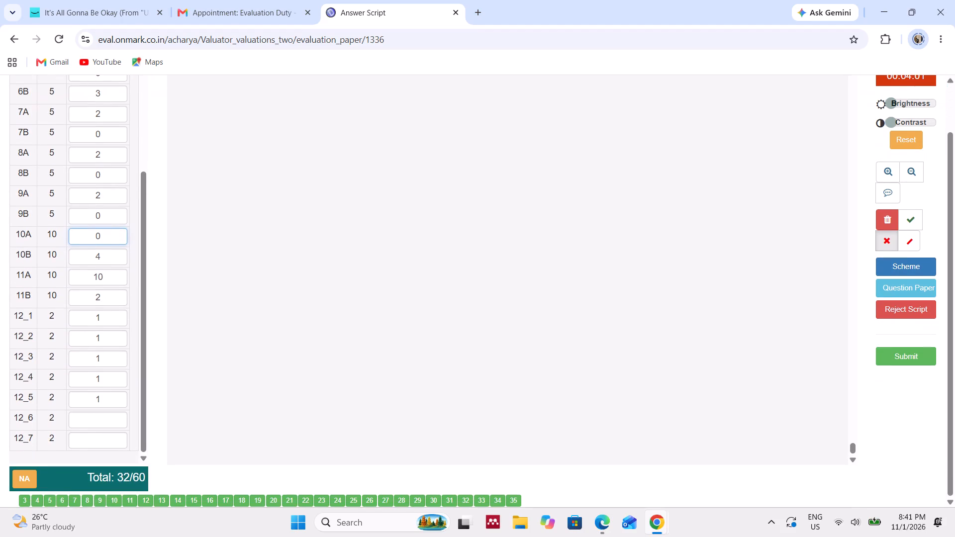
click(82, 425)
key(0)
click(83, 436)
key(0)
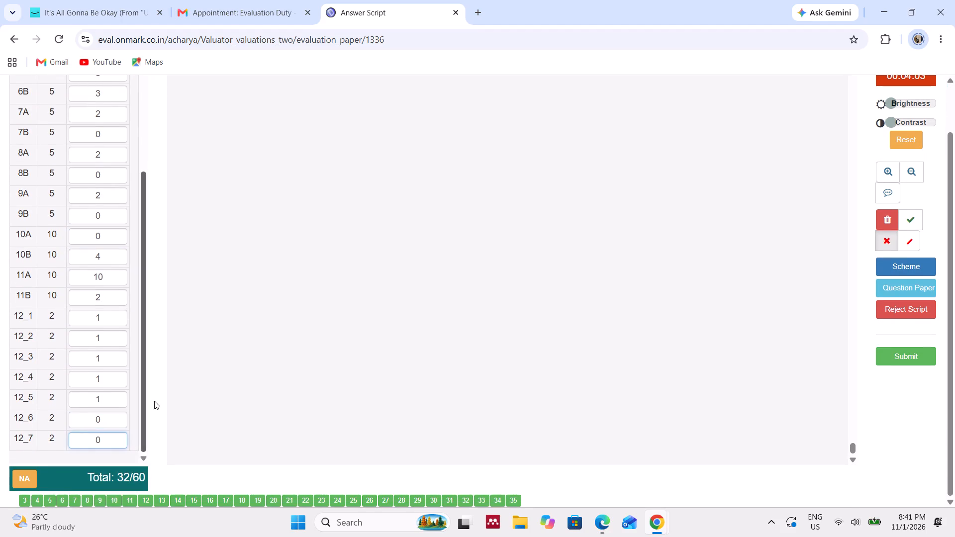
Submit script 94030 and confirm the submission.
click(907, 359)
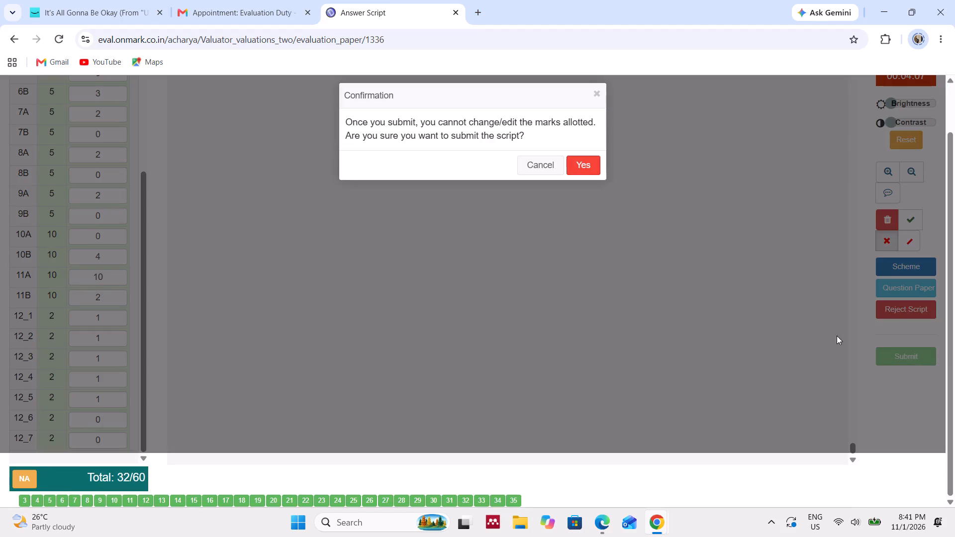
click(574, 168)
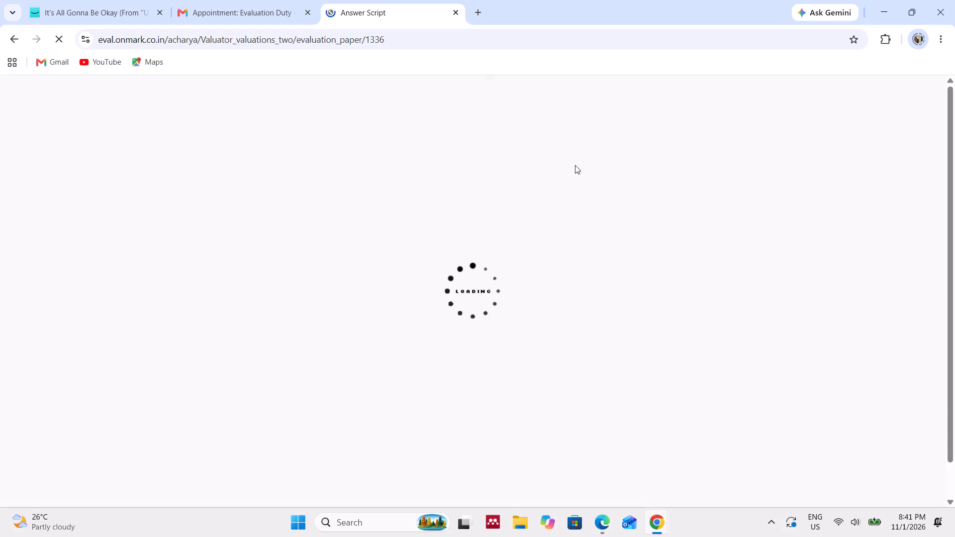
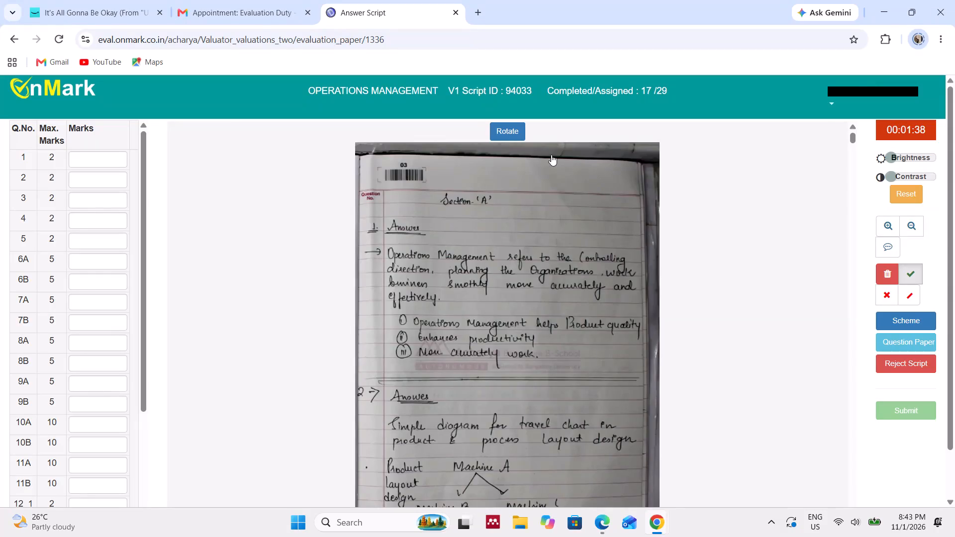
triple_click(893, 221)
triple_click(893, 221)
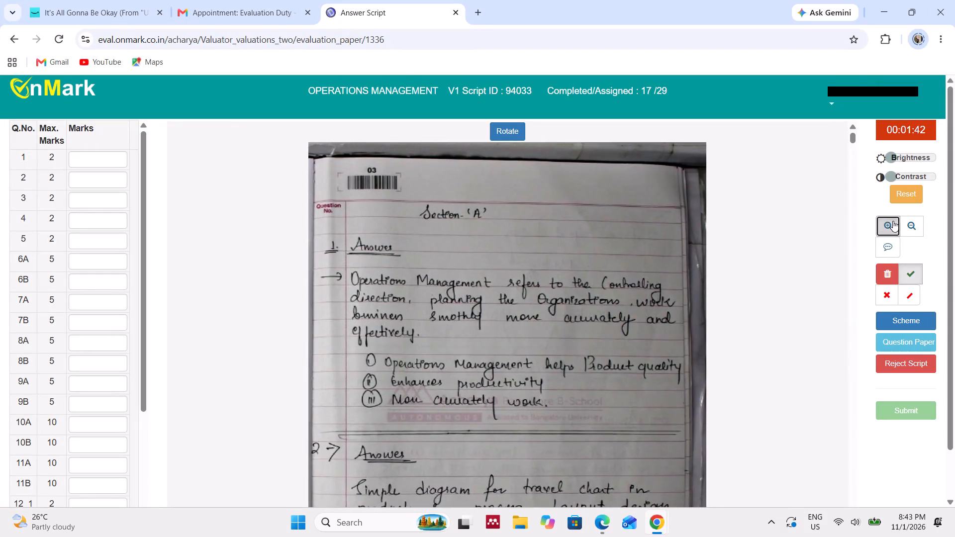
click(893, 221)
click(893, 221)
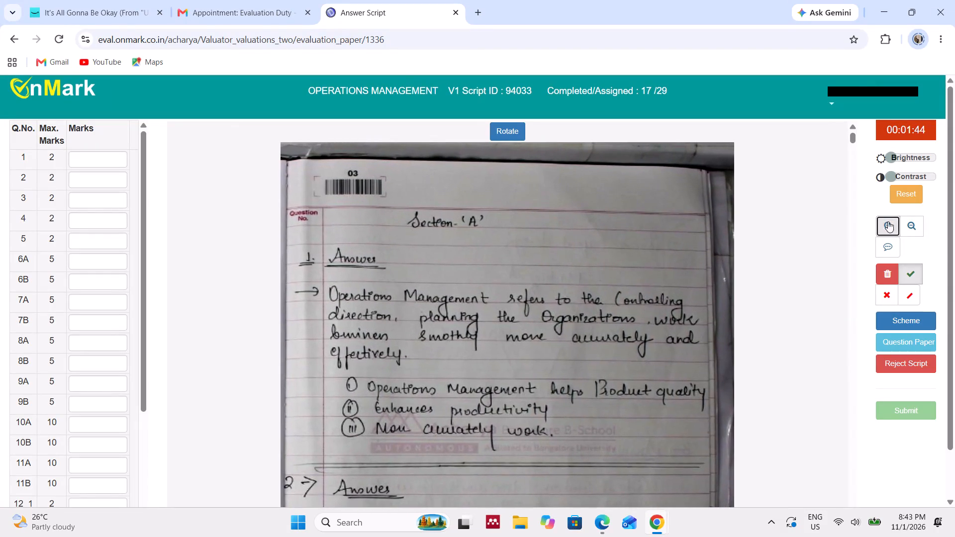
click(915, 272)
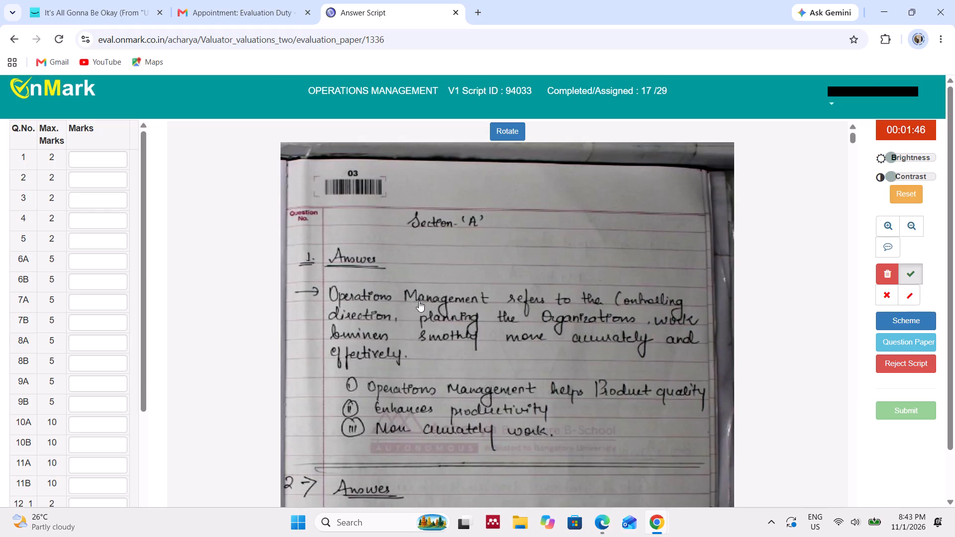
click(404, 274)
scroll(400, 279, down, 4)
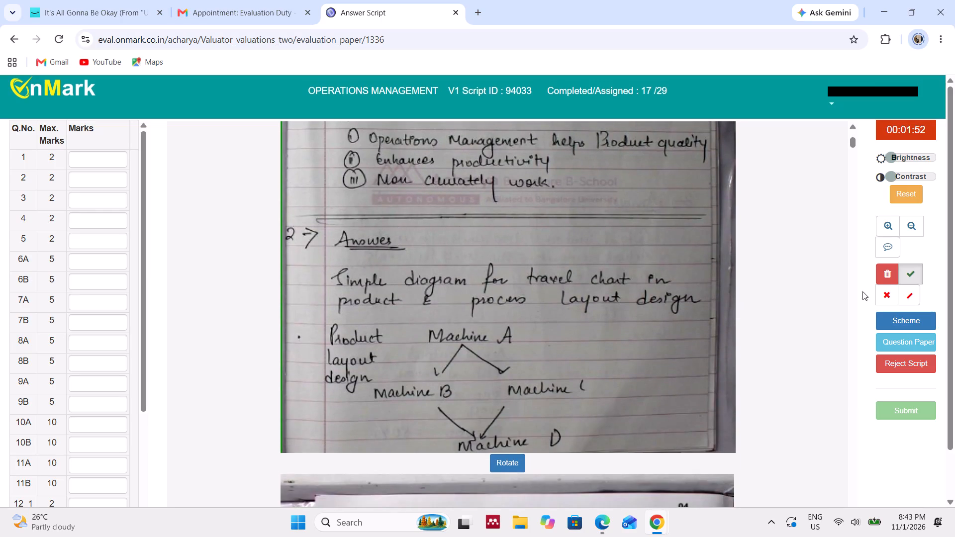
click(889, 297)
click(460, 275)
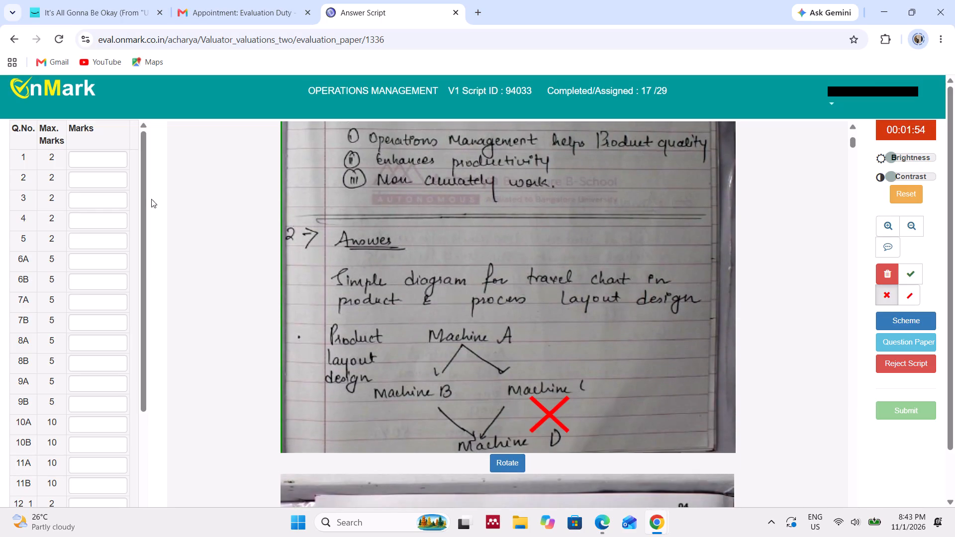
Enter 1 mark for question 1 and 0 marks for question 2.
click(111, 157)
key(1)
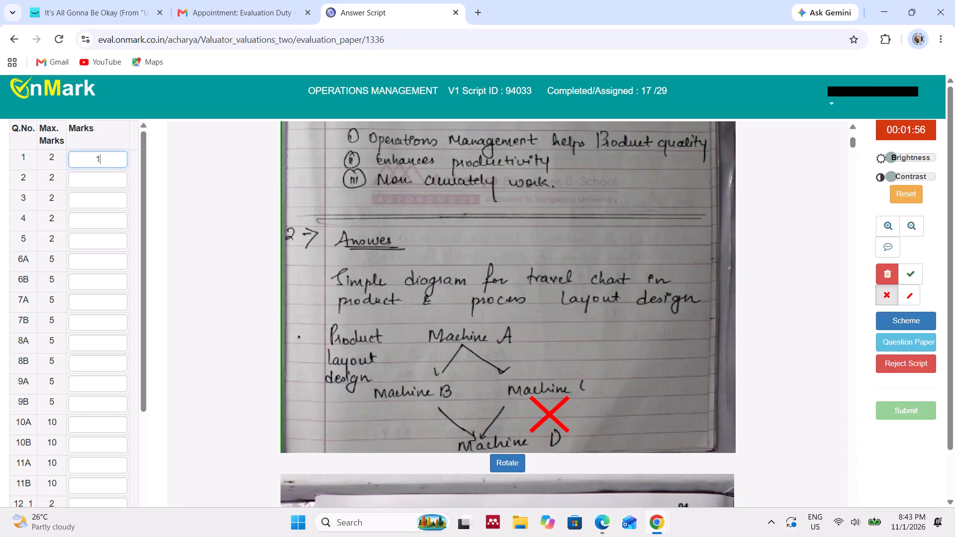
click(113, 182)
key(0)
Annotate pages 4 and 5 with a red cross for the process layout diagram and green ticks for answers 3 and 4.
scroll(183, 245, down, 5)
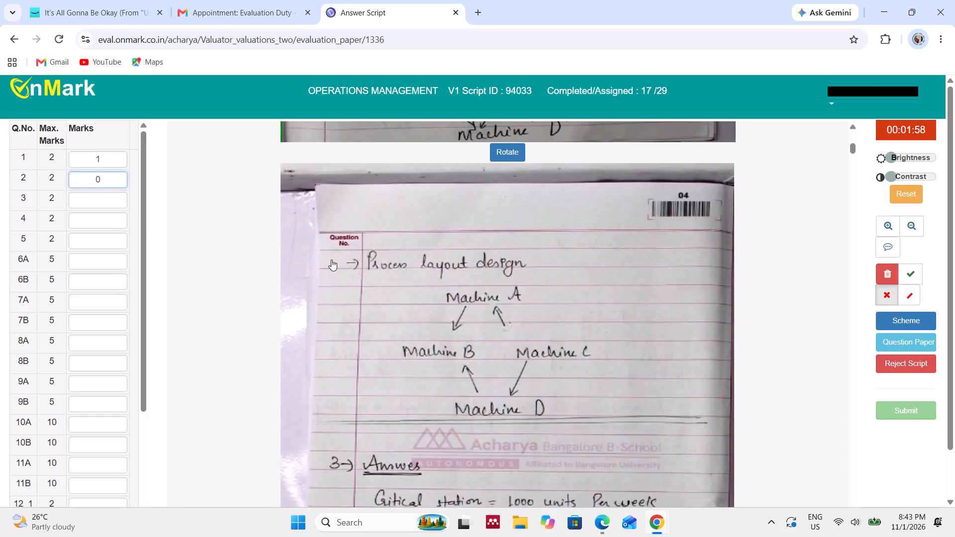
click(361, 261)
scroll(342, 276, down, 5)
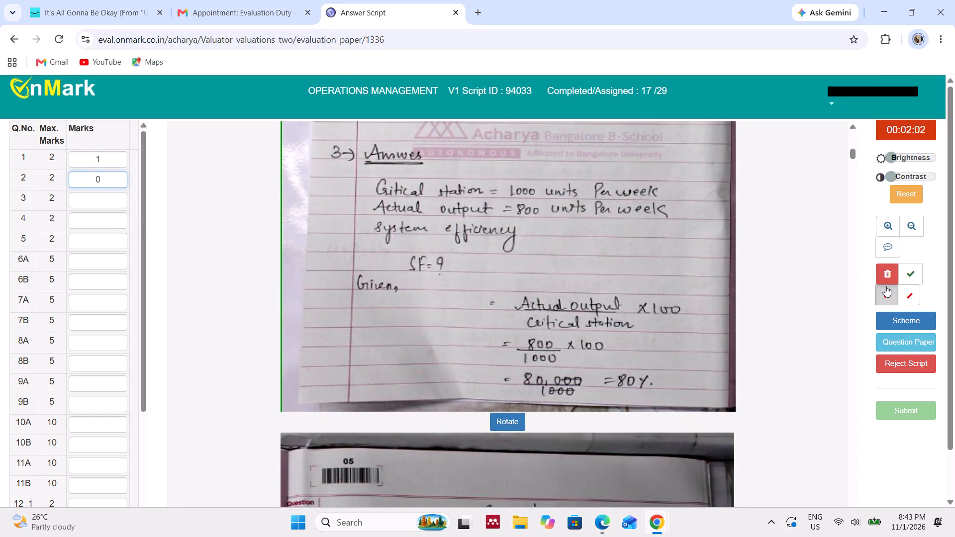
click(908, 277)
click(454, 214)
scroll(450, 223, down, 6)
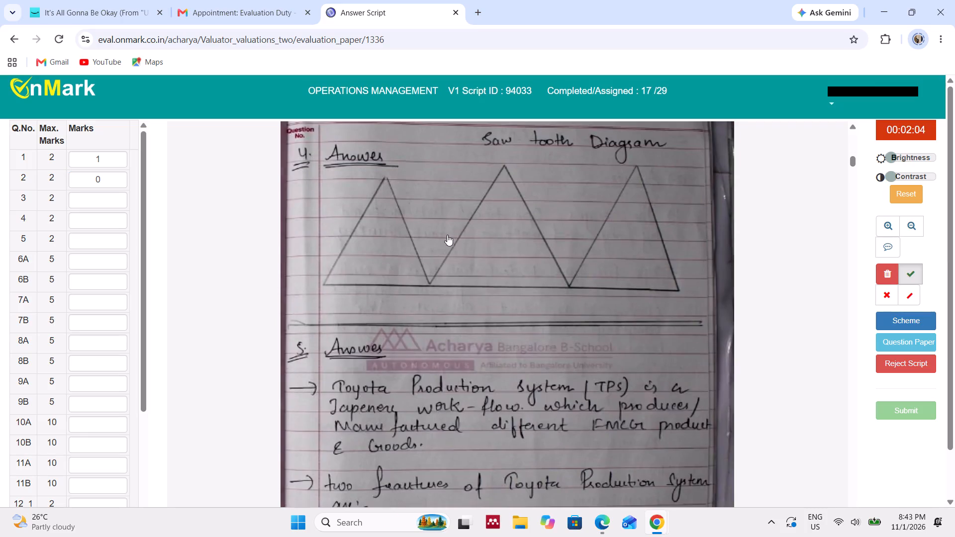
click(413, 219)
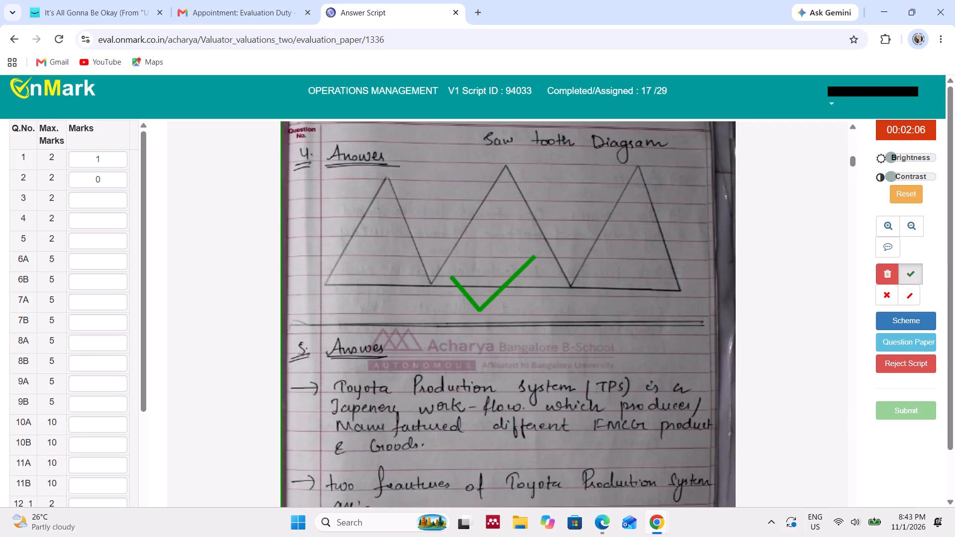
Enter 2 marks for question 3 and 1 mark each for questions 4 and 5.
click(84, 202)
key(2)
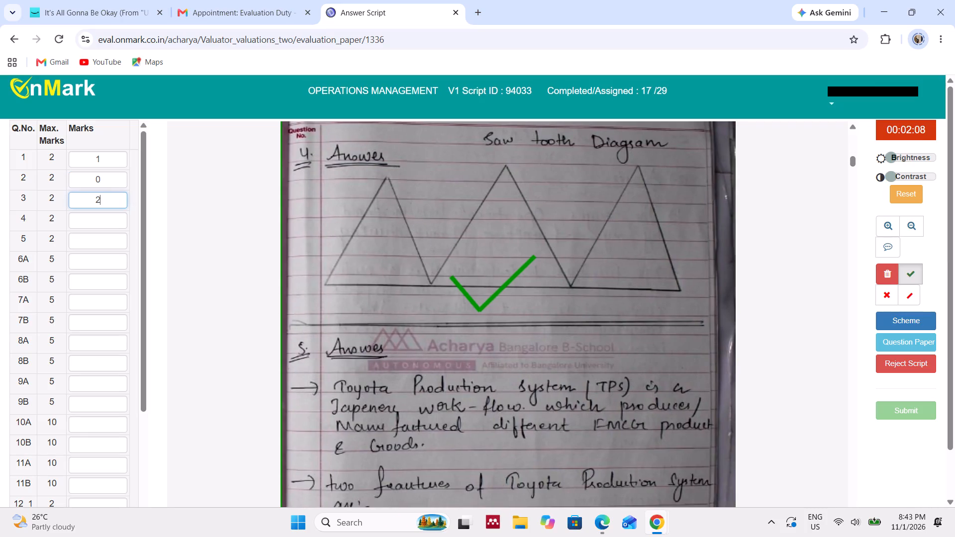
click(83, 211)
click(84, 216)
key(1)
scroll(281, 273, down, 3)
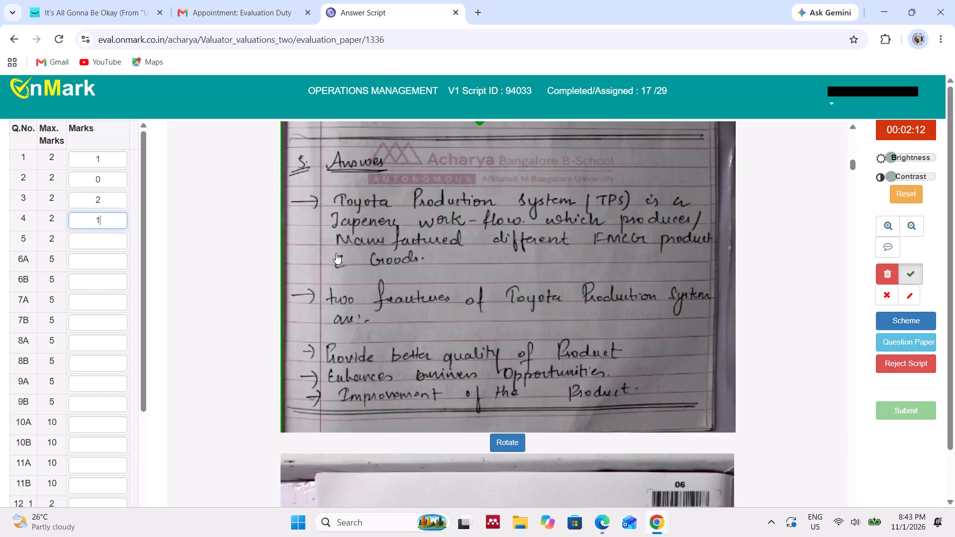
click(118, 243)
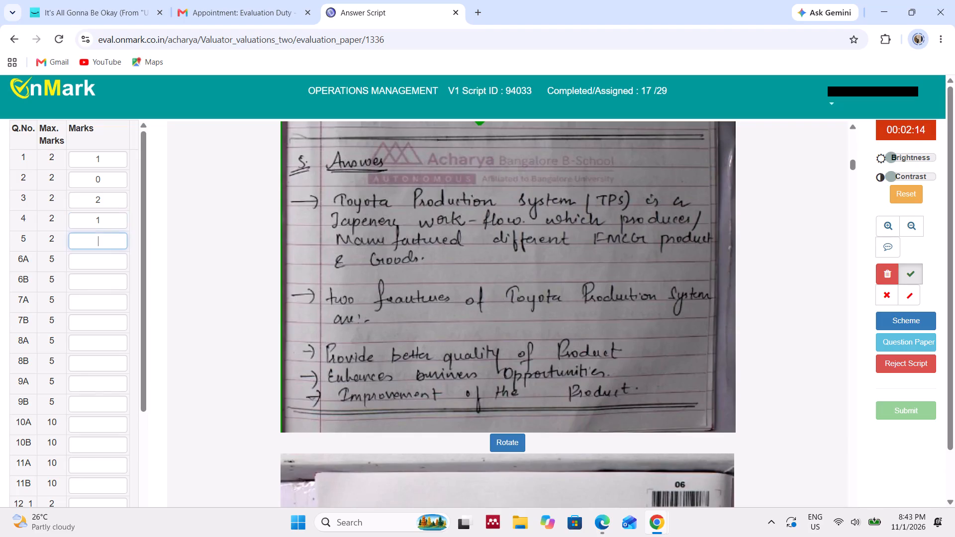
key(1)
Mark the question 12 answer pages 6, 7 and 8 with a green tick each.
scroll(351, 252, down, 5)
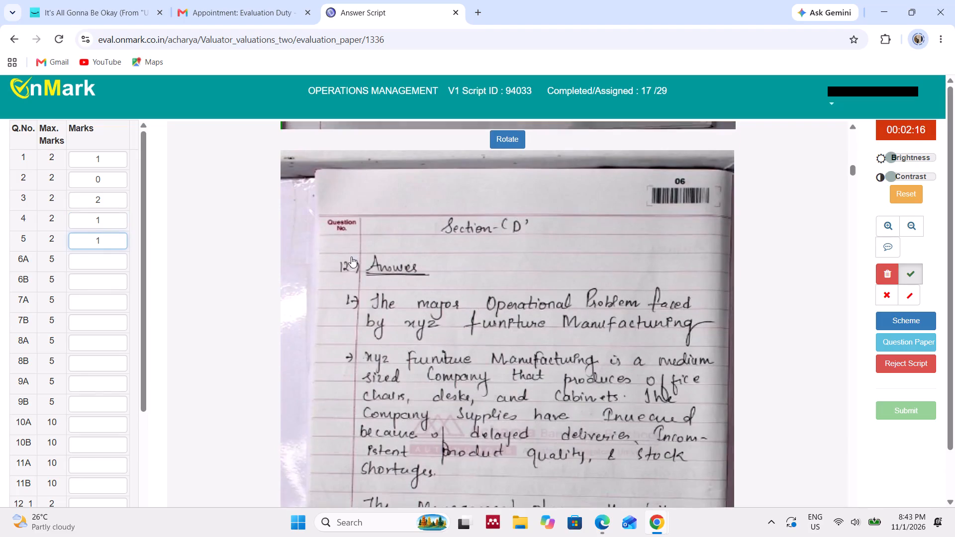
scroll(350, 311, down, 3)
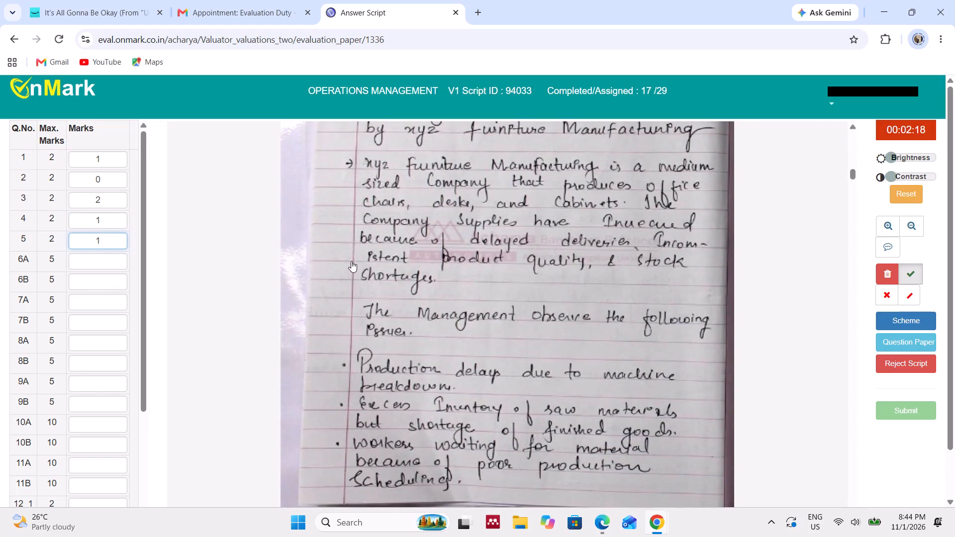
scroll(351, 260, up, 3)
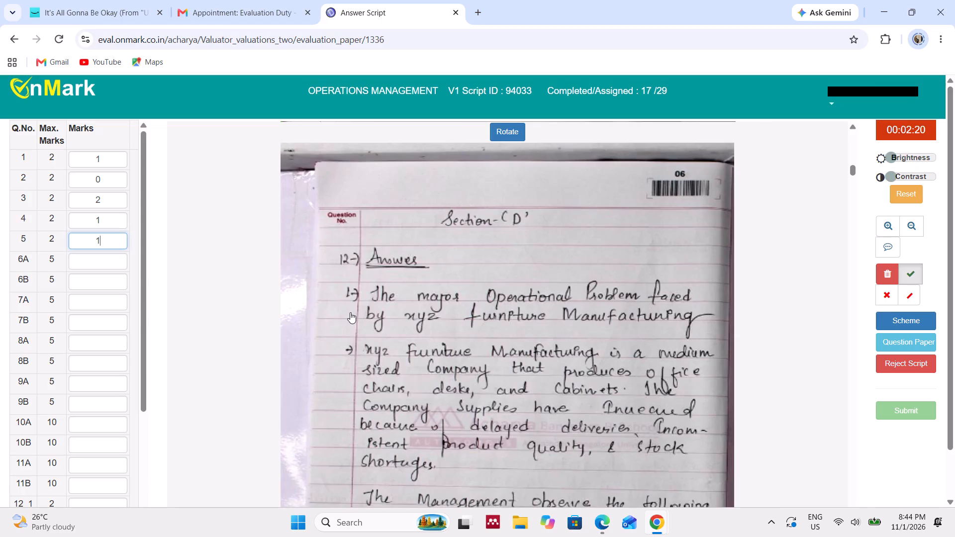
click(350, 312)
scroll(348, 312, down, 11)
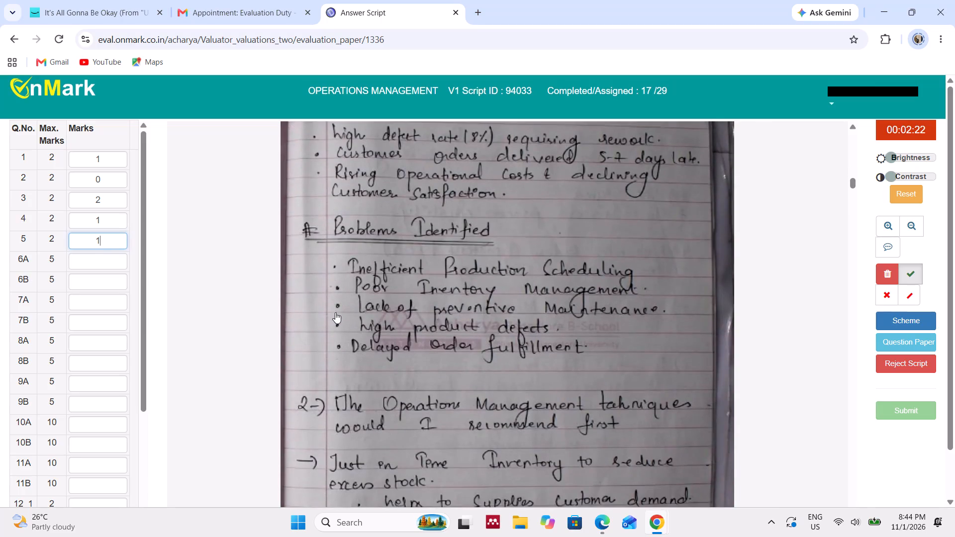
scroll(335, 312, down, 4)
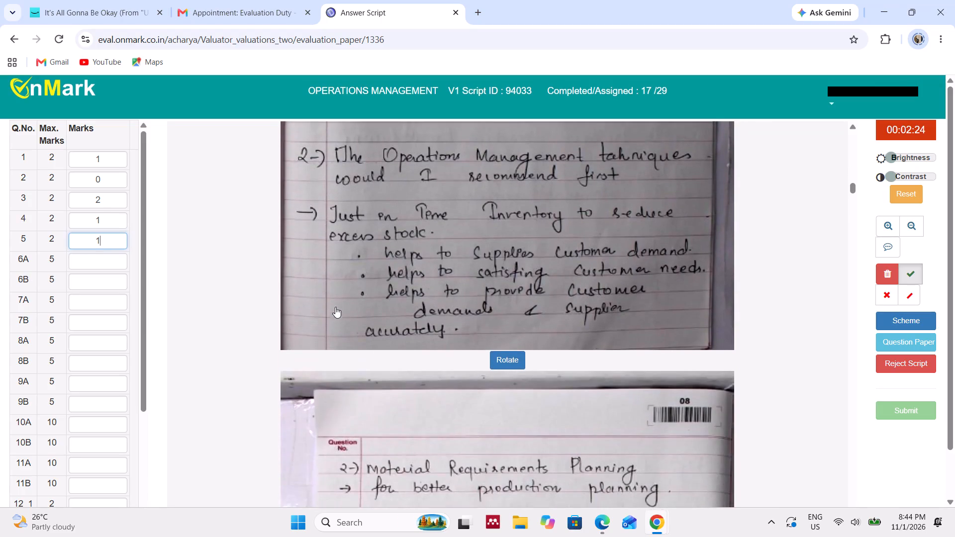
click(345, 231)
scroll(344, 242, down, 6)
click(342, 256)
Mark the remaining question 12 answer pages 9, 10 and 11 with a green tick each.
scroll(342, 258, down, 6)
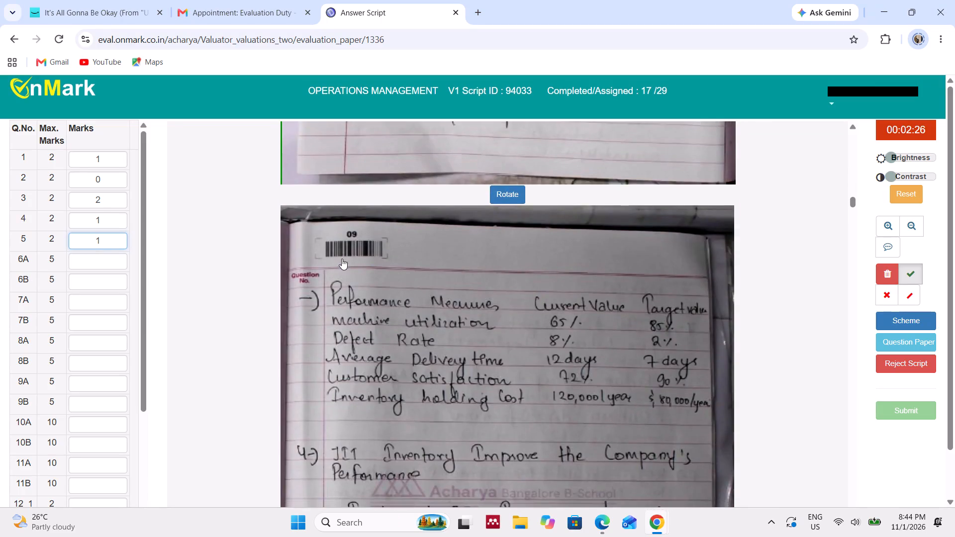
scroll(342, 259, down, 5)
scroll(342, 259, up, 3)
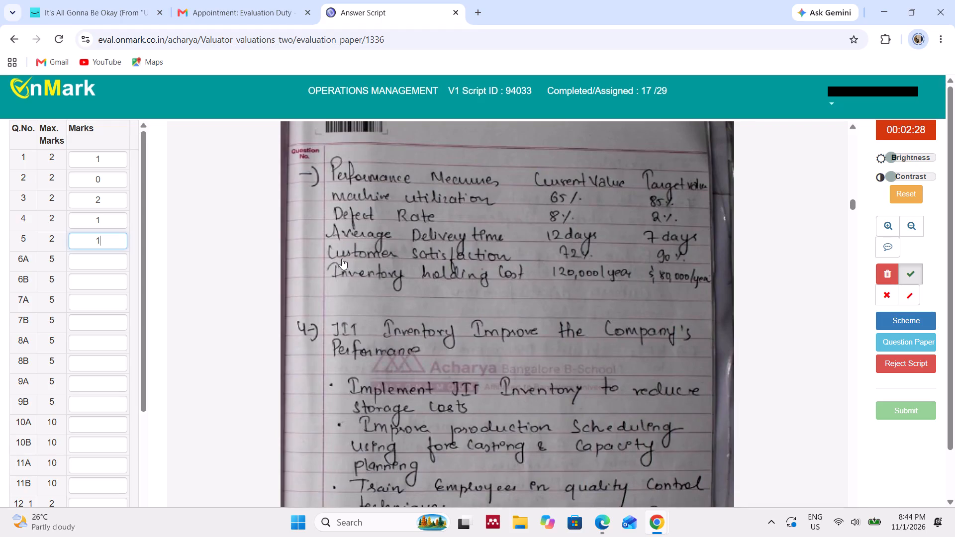
scroll(342, 259, down, 2)
click(342, 259)
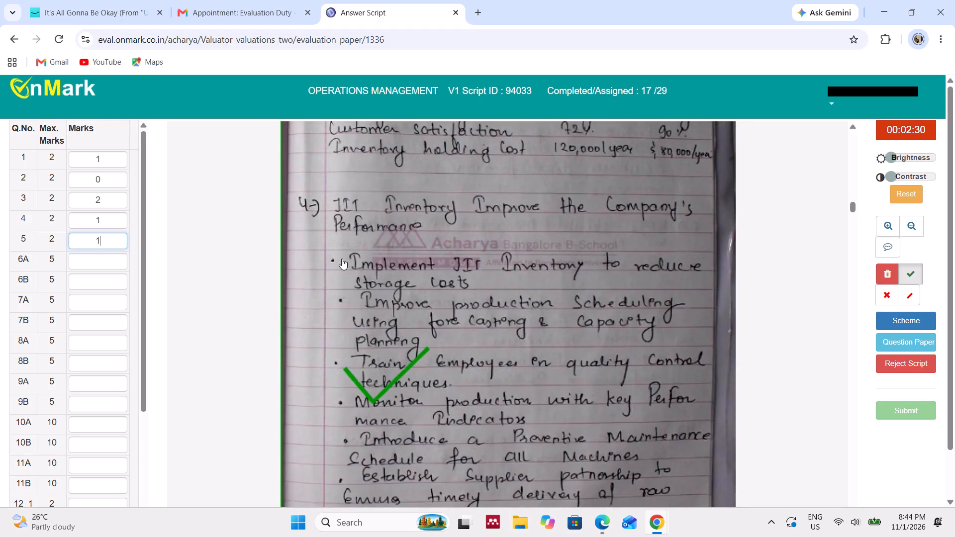
scroll(342, 259, down, 9)
click(342, 259)
scroll(342, 259, down, 6)
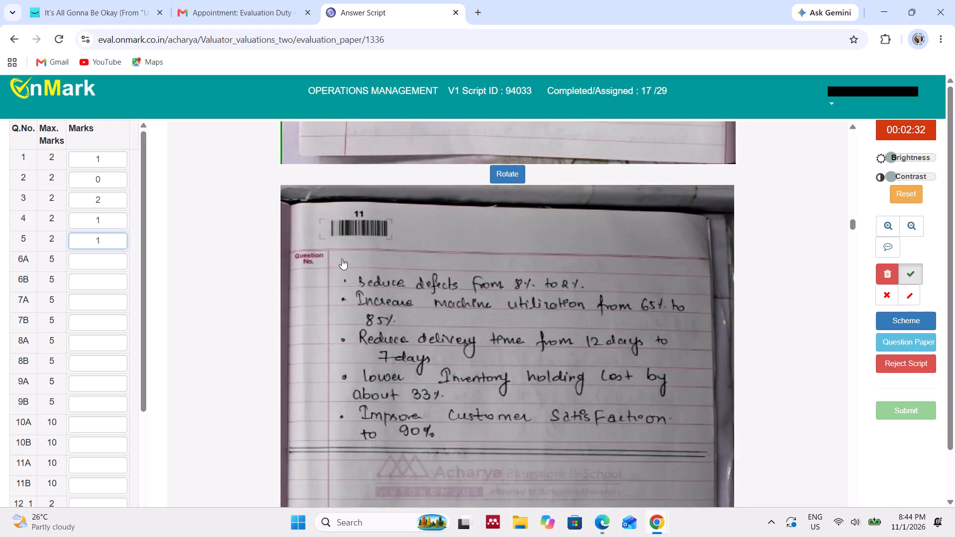
click(342, 259)
Enter 2 marks each for questions 12_1 to 12_4, 1 mark for 12_5 and 2 marks for 12_6.
scroll(342, 260, down, 5)
scroll(139, 447, down, 4)
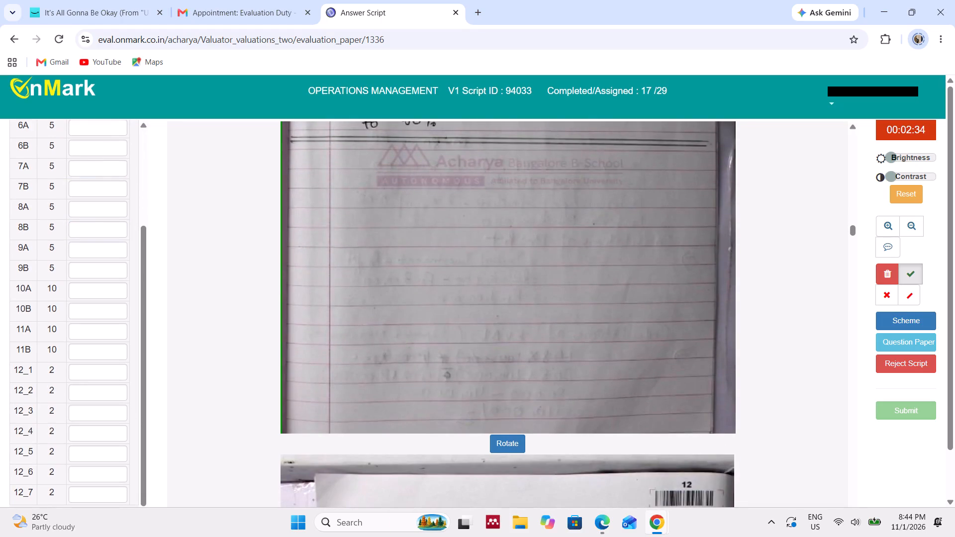
click(92, 364)
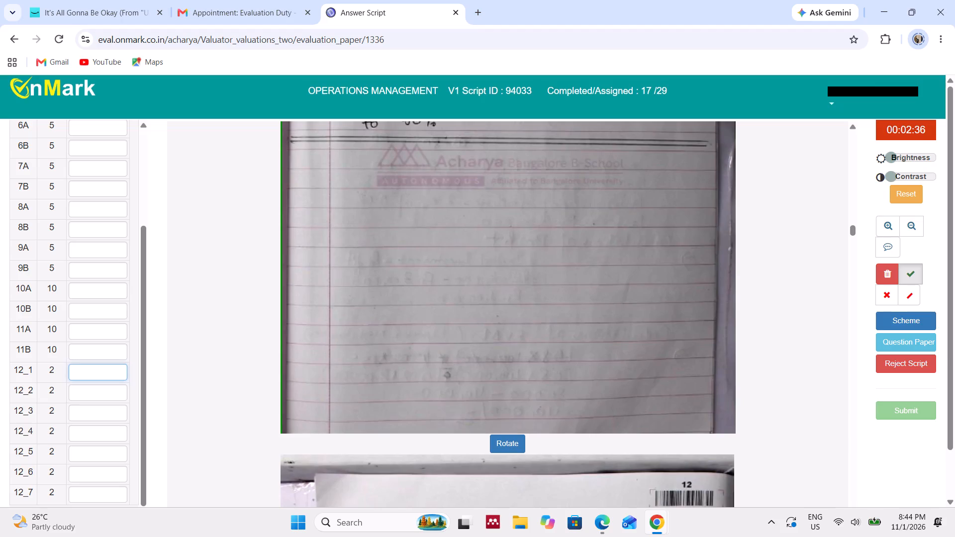
key(2)
click(90, 394)
key(2)
click(88, 406)
key(2)
click(86, 434)
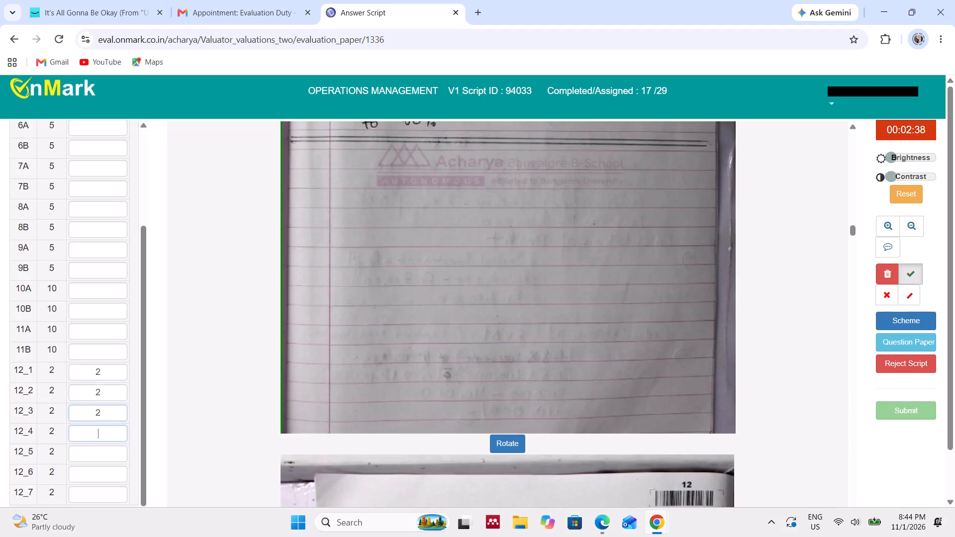
key(2)
click(89, 456)
key(1)
click(84, 474)
key(2)
Recheck the case study answer on page 10 and enter 1 mark for question 12_7.
click(83, 492)
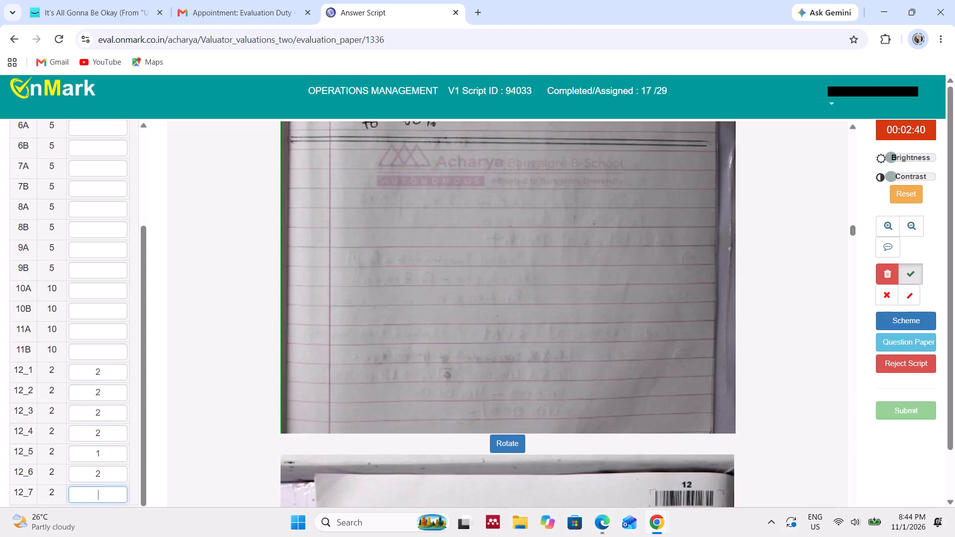
scroll(360, 383, down, 4)
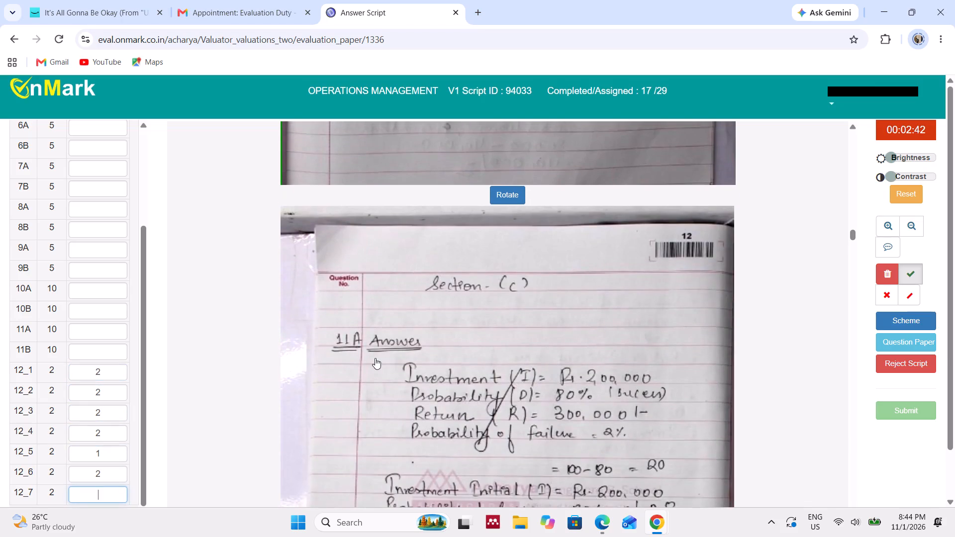
scroll(376, 355, up, 13)
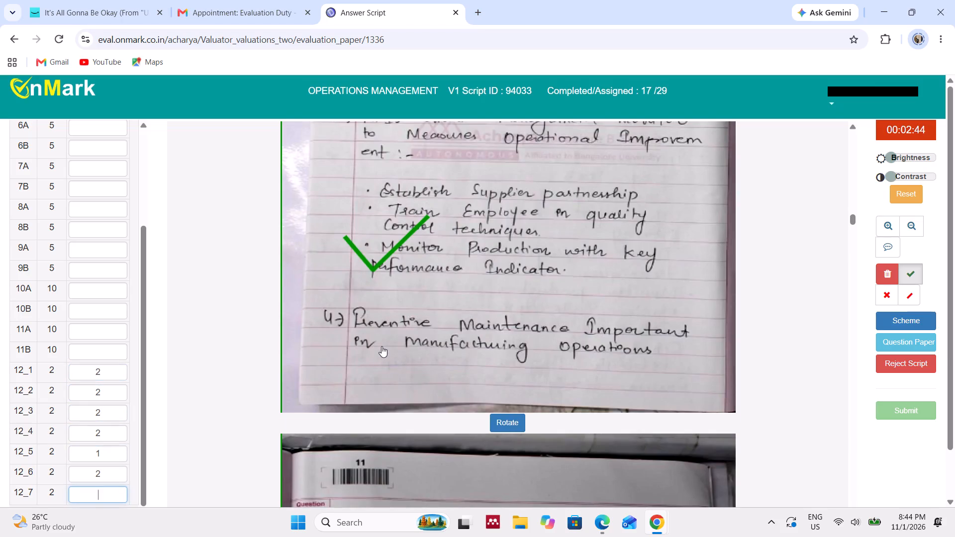
scroll(382, 346, up, 6)
scroll(358, 364, down, 6)
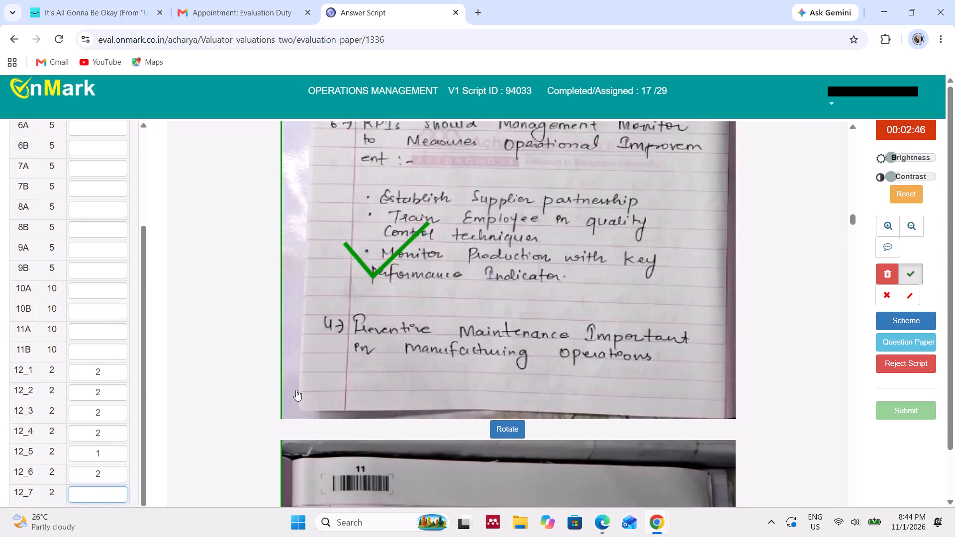
key(1)
Add another green tick on page 11 and tick the 11A answer on page 12.
scroll(314, 390, down, 7)
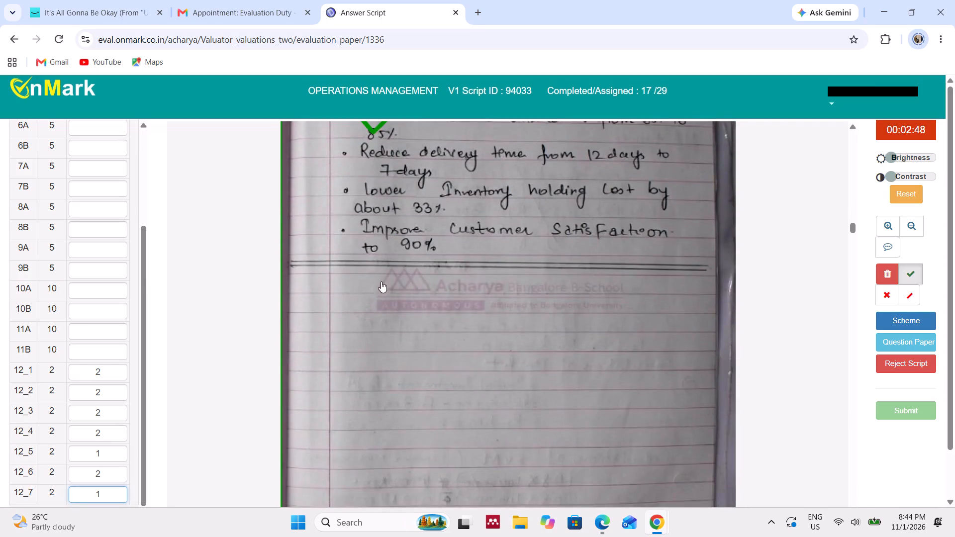
click(382, 247)
scroll(381, 260, down, 11)
scroll(381, 281, up, 3)
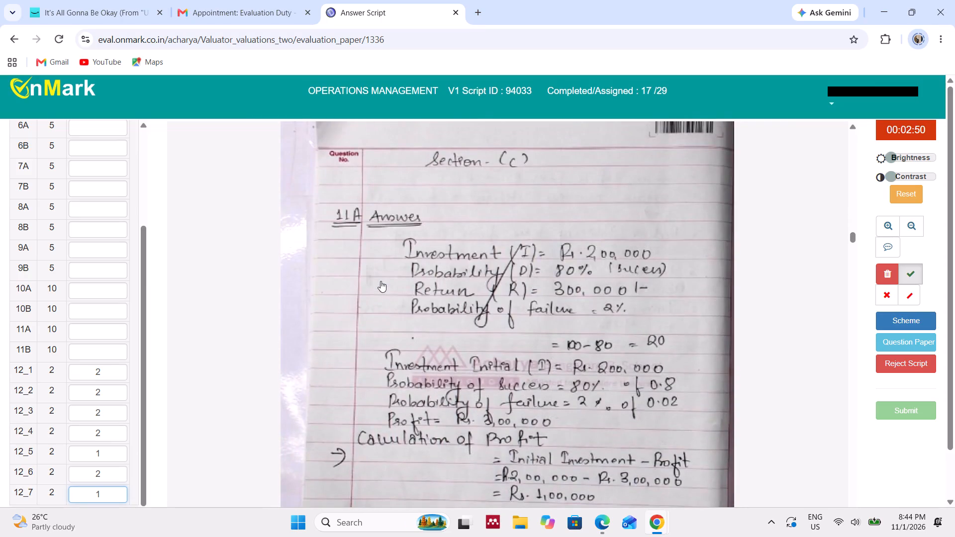
click(377, 270)
Enter 10 marks for question 11B.
scroll(377, 270, down, 6)
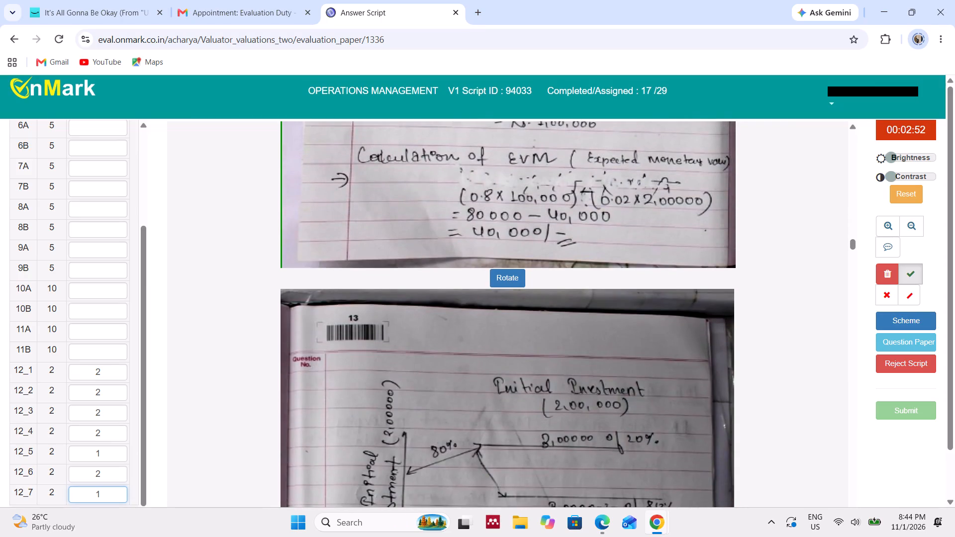
click(90, 352)
key(1)
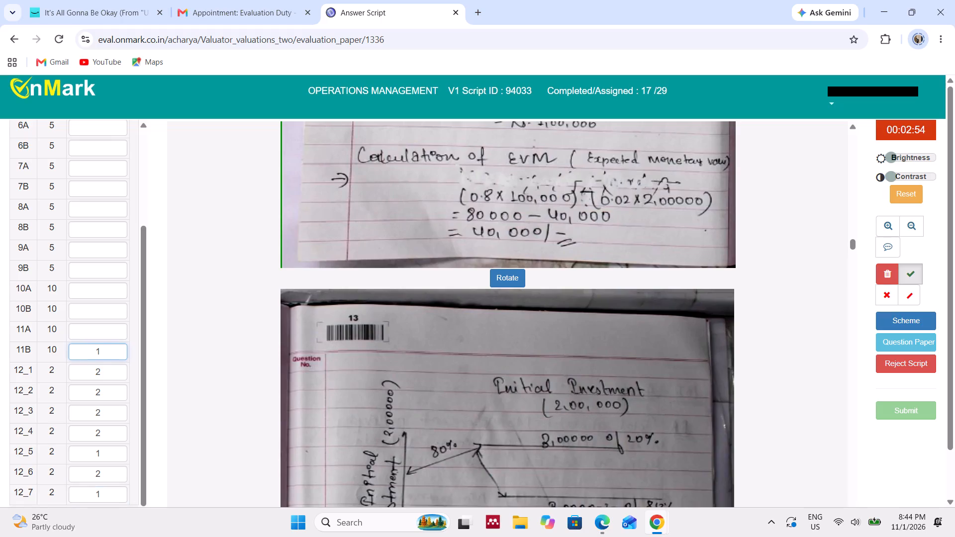
key(0)
Mark page 13 and the 10B answer on page 14 with a green tick each.
scroll(229, 347, down, 4)
click(392, 218)
scroll(391, 247, down, 6)
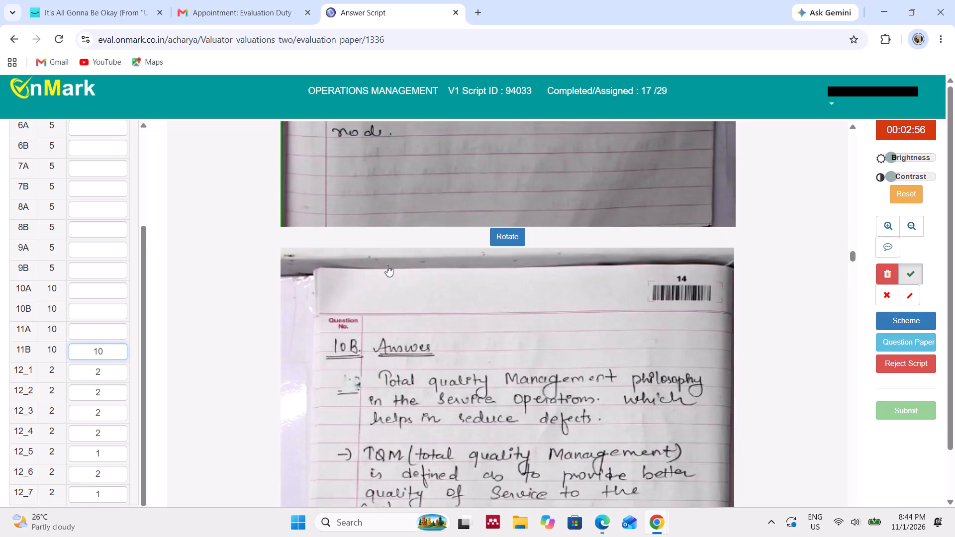
scroll(387, 268, down, 3)
click(383, 269)
scroll(383, 269, down, 1)
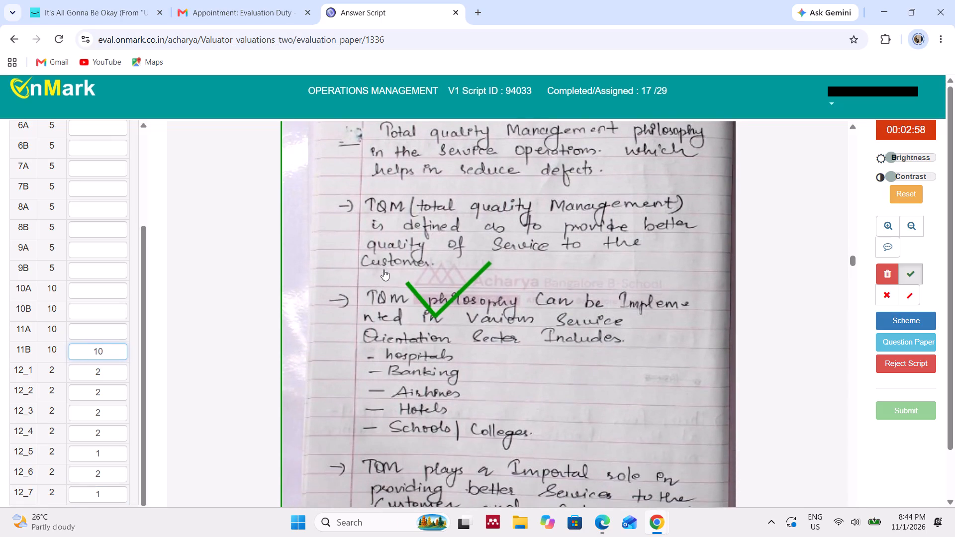
Mark page 15 of the 10B answer with a green tick and enter 6 marks for question 10B.
scroll(383, 269, down, 1)
scroll(383, 269, up, 4)
scroll(383, 269, down, 5)
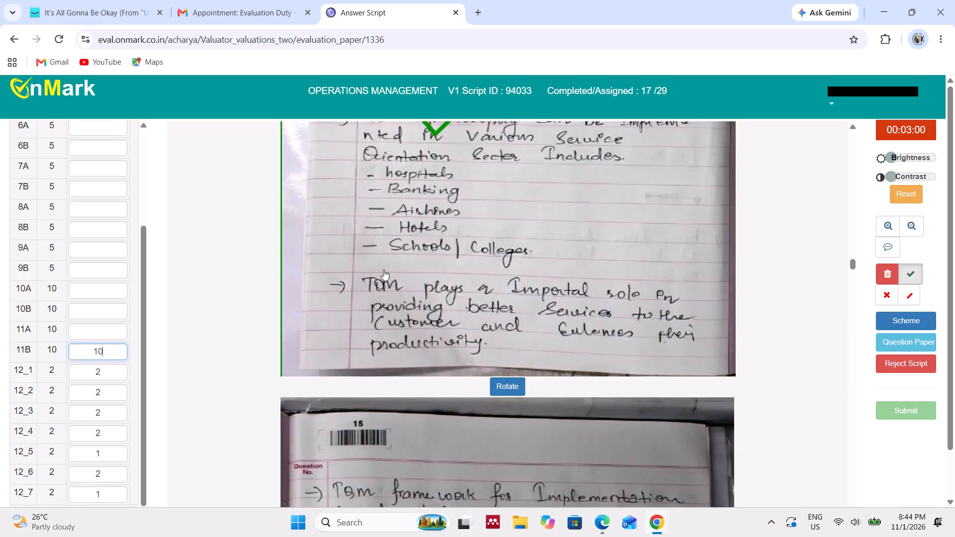
scroll(383, 269, down, 7)
click(383, 269)
scroll(383, 269, down, 6)
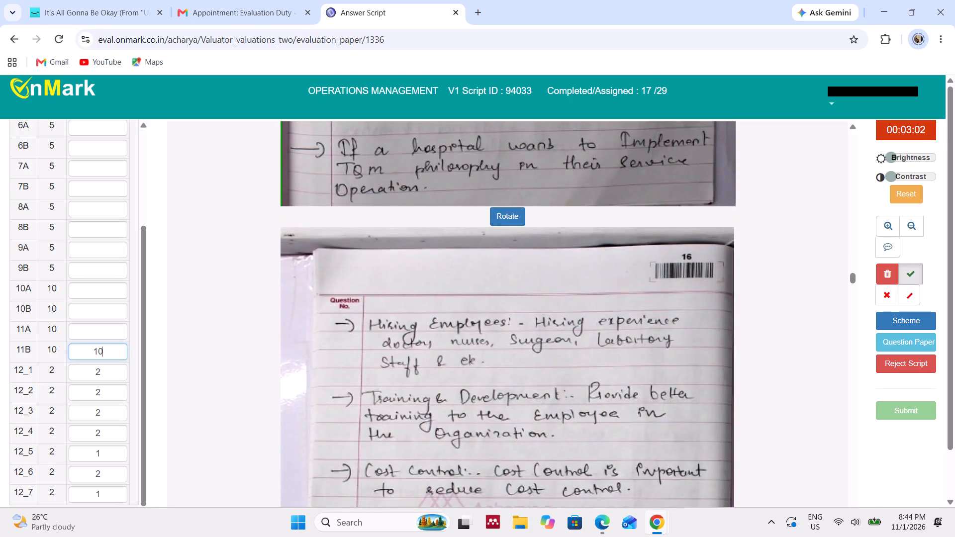
click(69, 310)
key(6)
Mark pages 16 and 17 with a green tick each.
scroll(162, 319, down, 5)
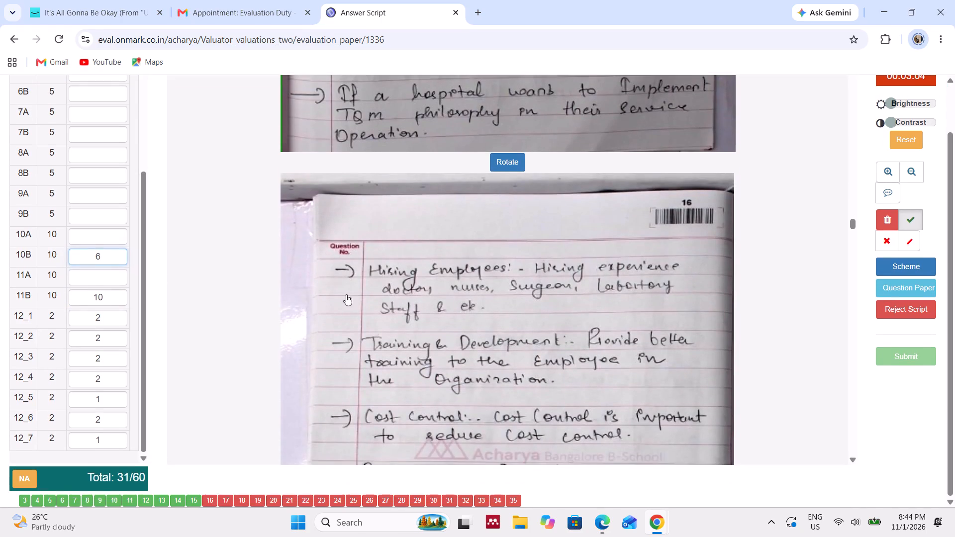
click(349, 293)
scroll(349, 300, down, 11)
click(352, 281)
scroll(350, 282, down, 7)
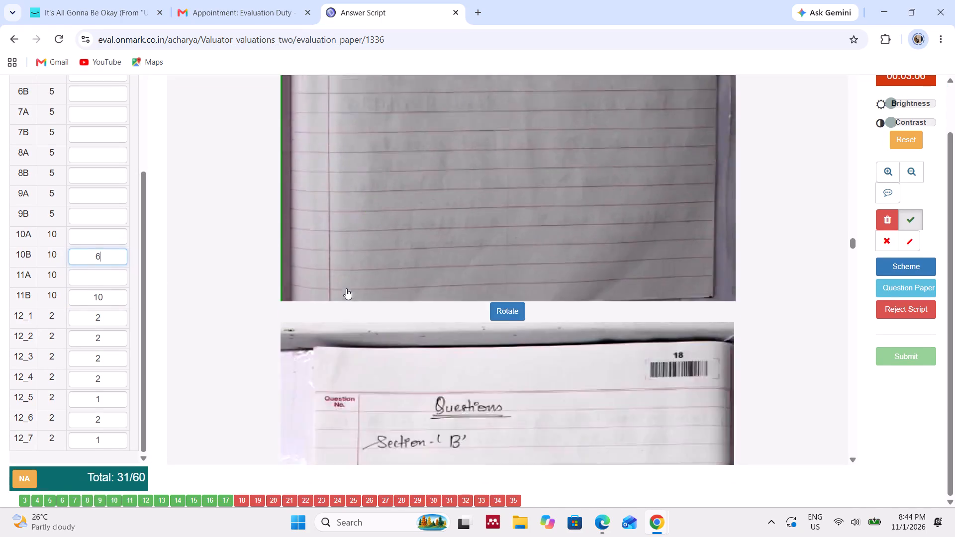
Mark the 6A answer on page 18 with a green tick and enter 4 marks for question 6A.
scroll(346, 288, down, 5)
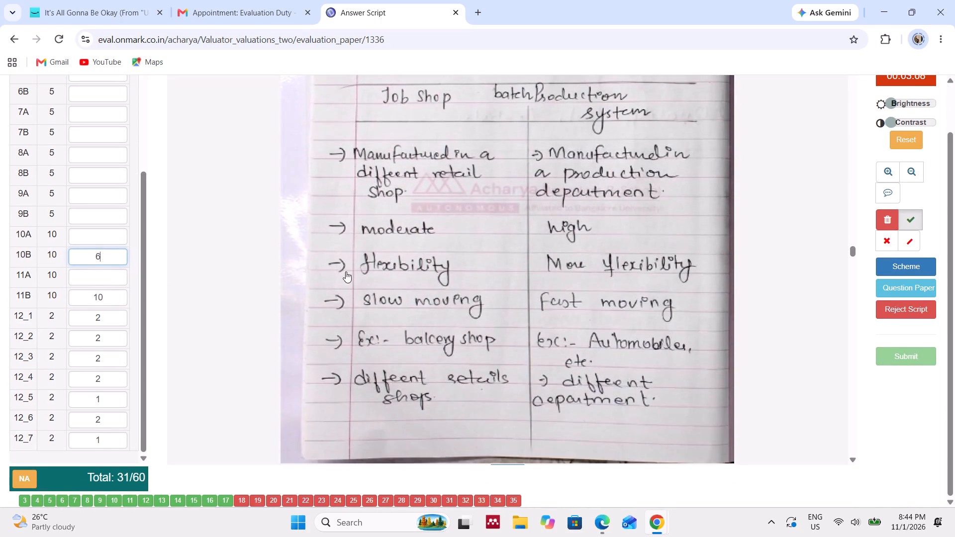
click(345, 257)
scroll(341, 258, up, 3)
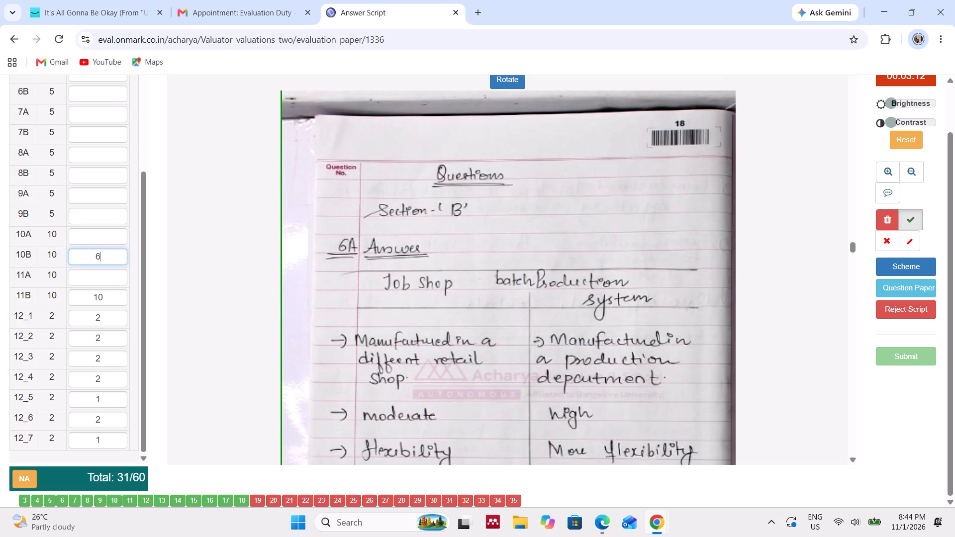
scroll(92, 97, up, 2)
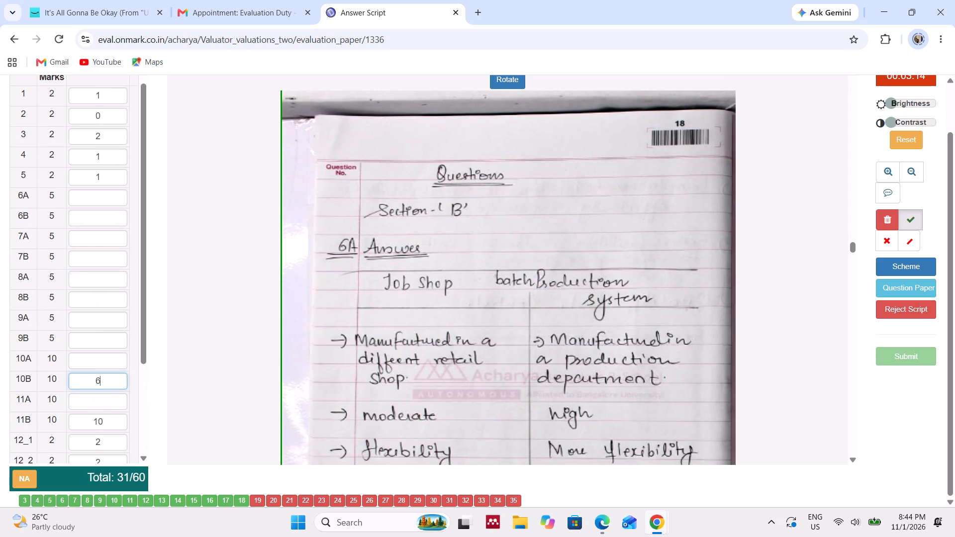
click(93, 203)
key(4)
Mark pages 19 and 20 with a green tick each.
scroll(594, 257, down, 11)
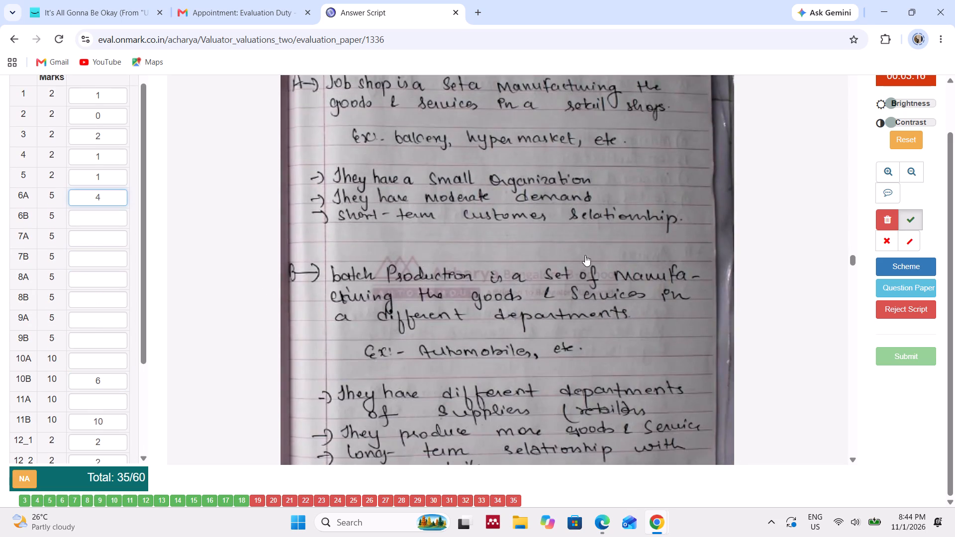
click(444, 186)
scroll(434, 239, up, 3)
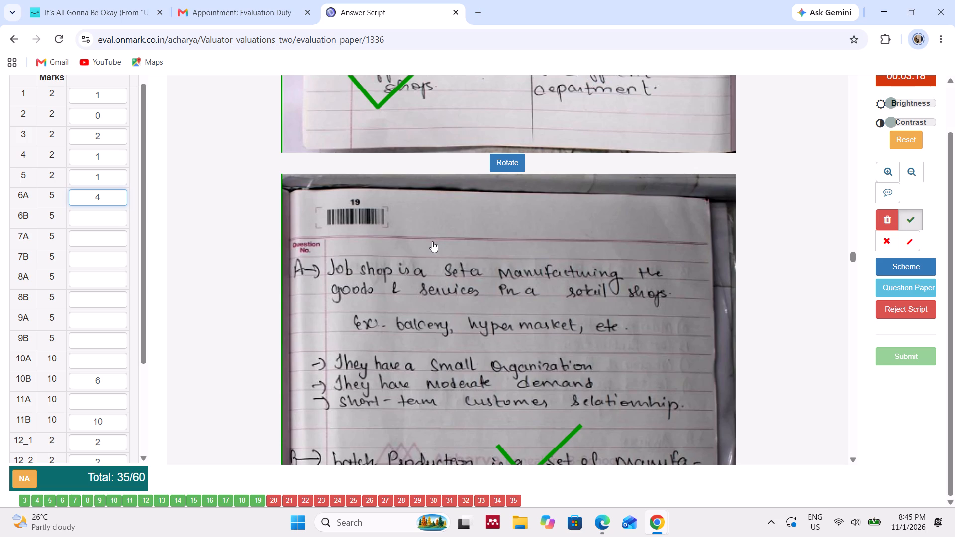
scroll(432, 241, down, 11)
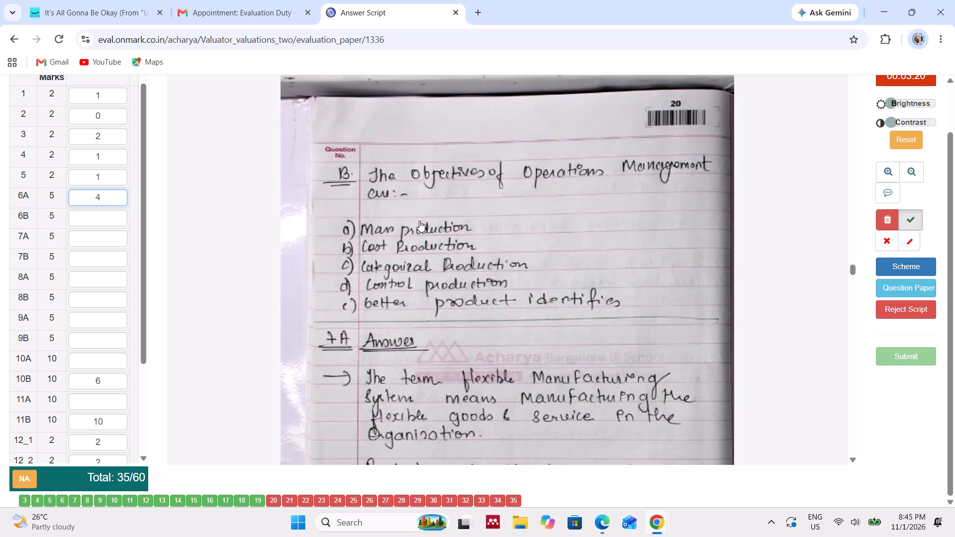
click(416, 213)
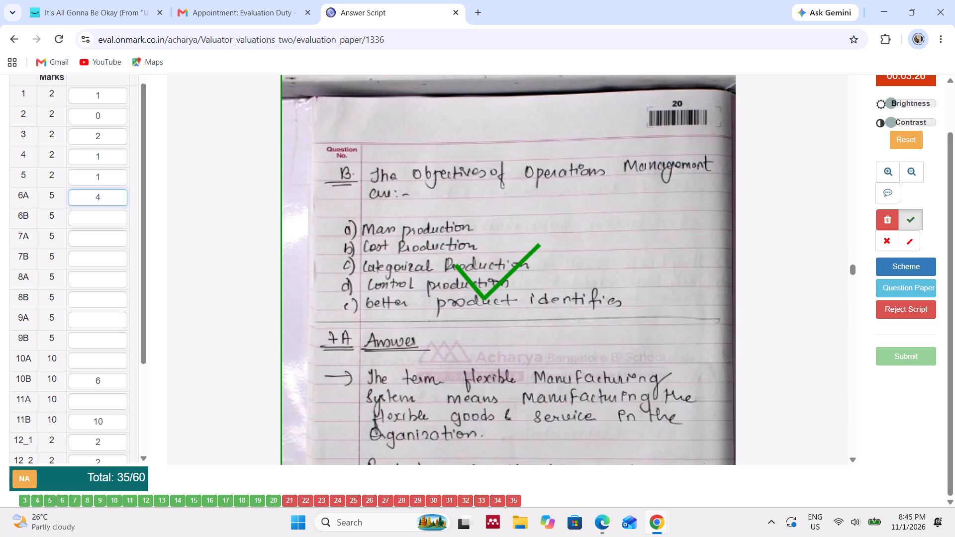
Recheck the answers on pages 18 to 20 and enter 2 marks for question 8A.
scroll(76, 422, down, 1)
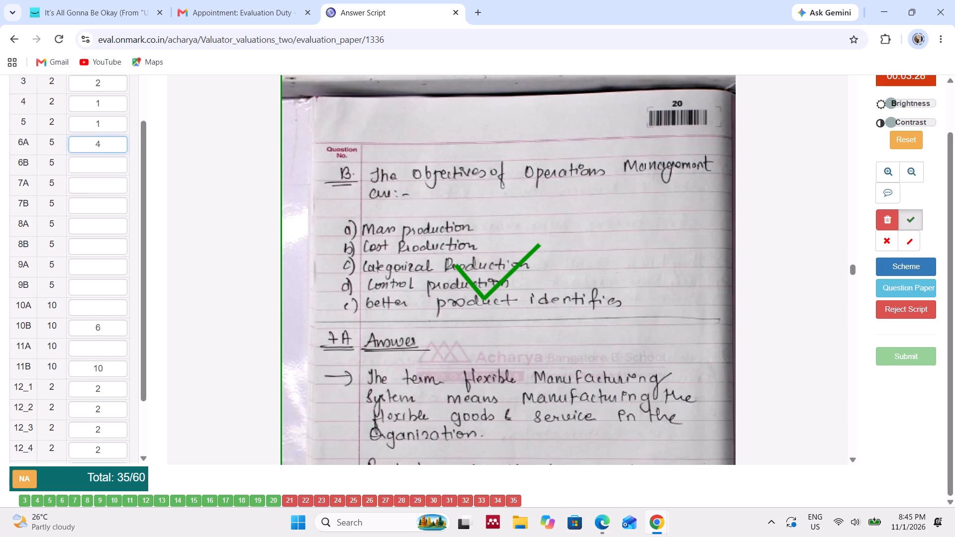
scroll(386, 277, up, 3)
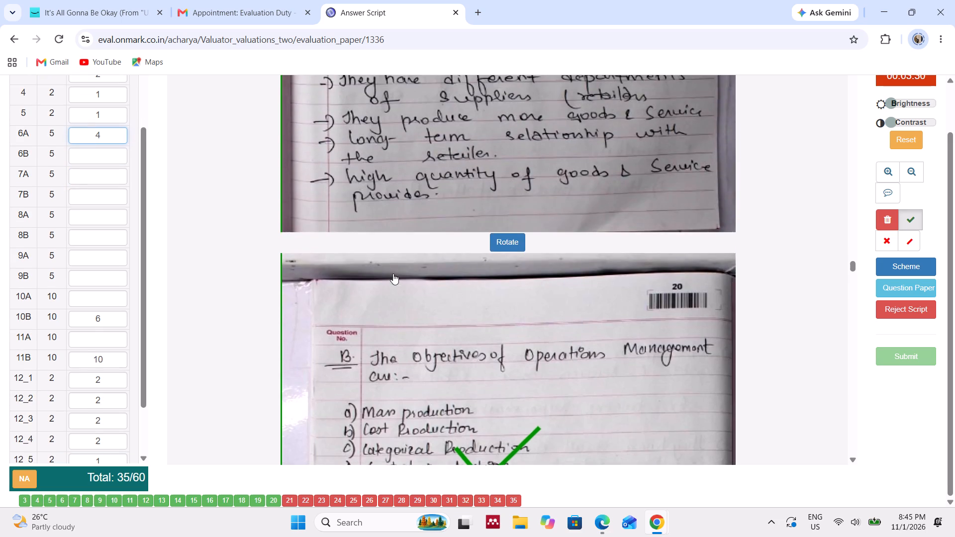
scroll(393, 273, up, 10)
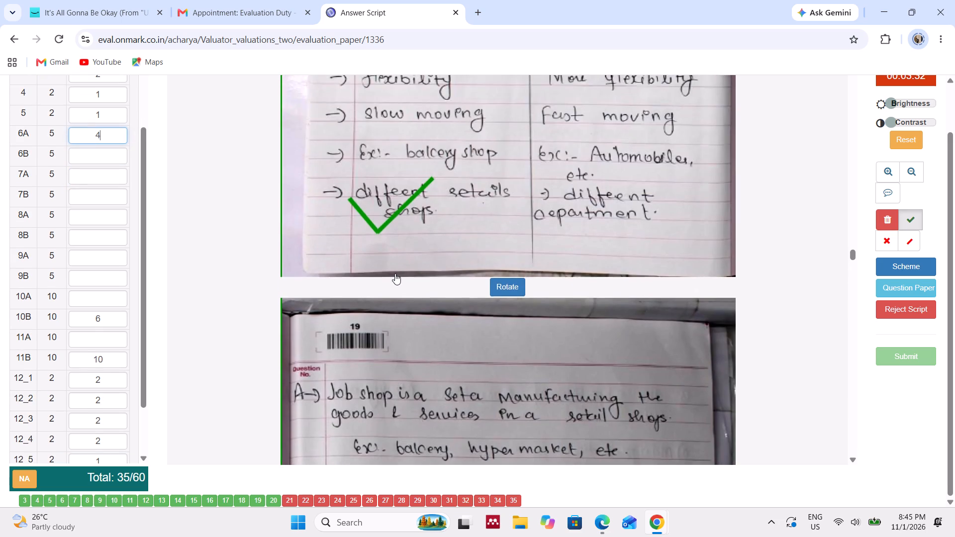
scroll(395, 273, up, 5)
scroll(395, 273, down, 11)
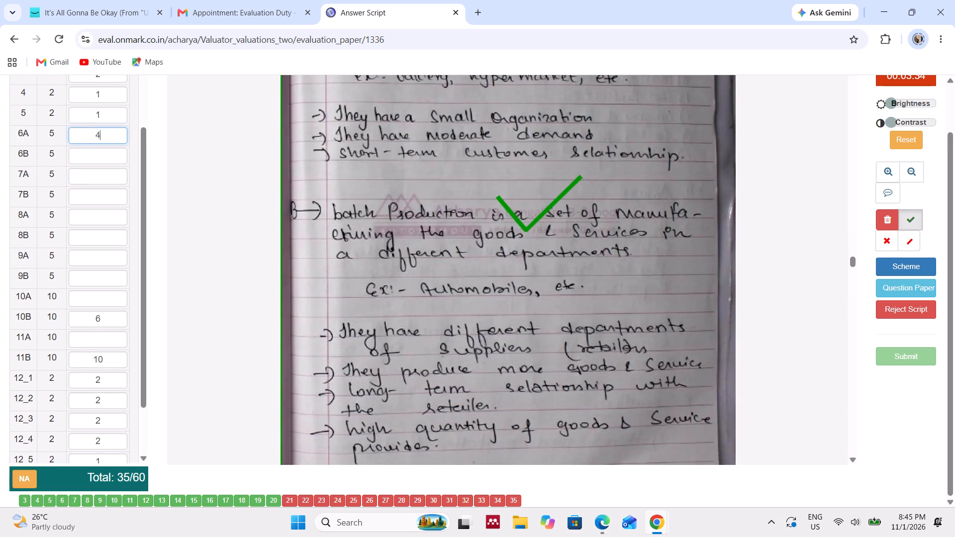
click(78, 222)
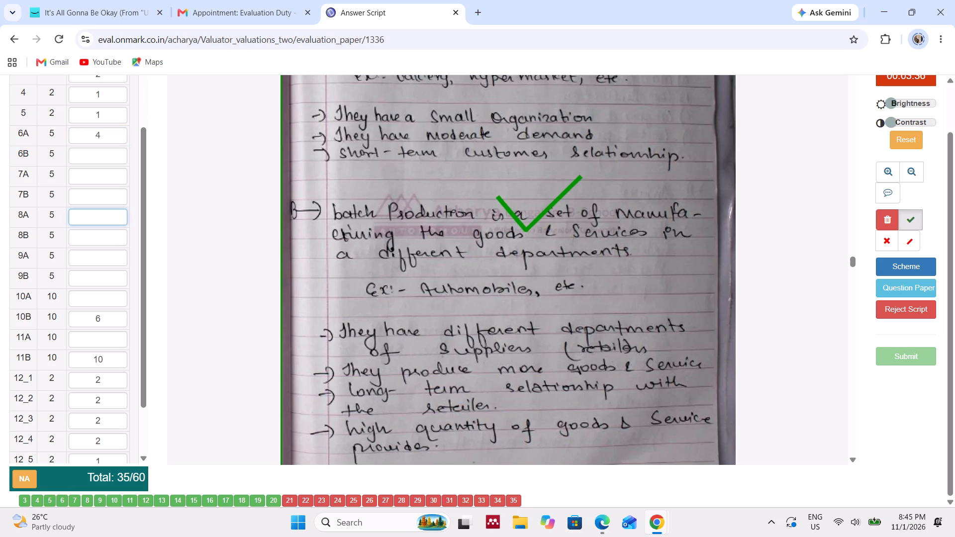
key(2)
Mark the rest of the 7A answer on page 21 with a green tick and enter 2 marks for question 7A.
scroll(534, 239, down, 11)
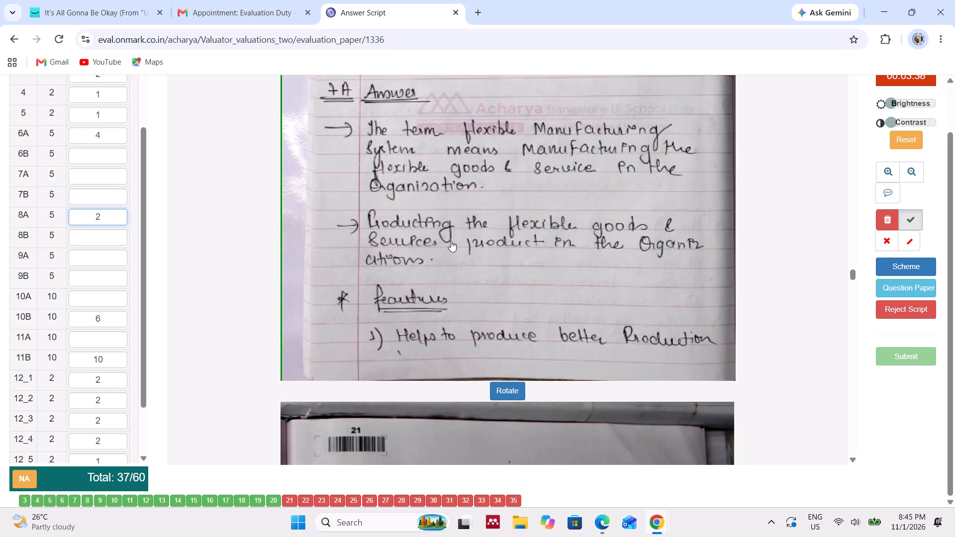
scroll(427, 240, down, 5)
click(411, 214)
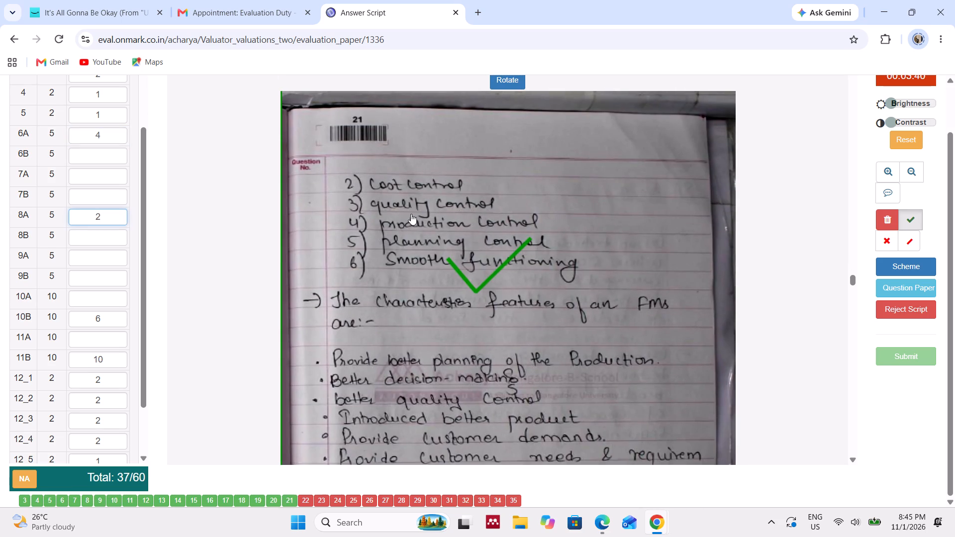
scroll(411, 214, down, 1)
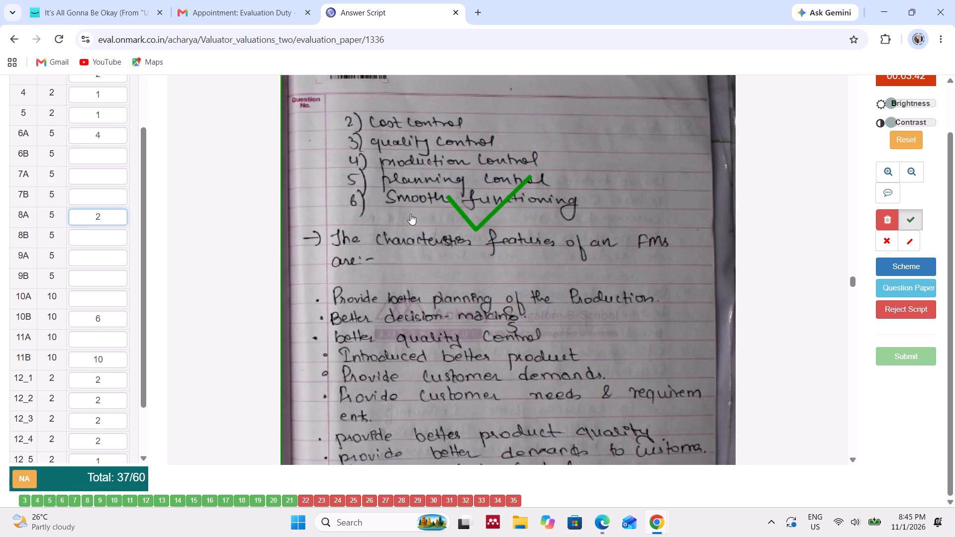
click(100, 169)
key(2)
Mark the 8A answer on page 22 with a green tick and the blank page 24 with a red cross.
scroll(274, 225, down, 6)
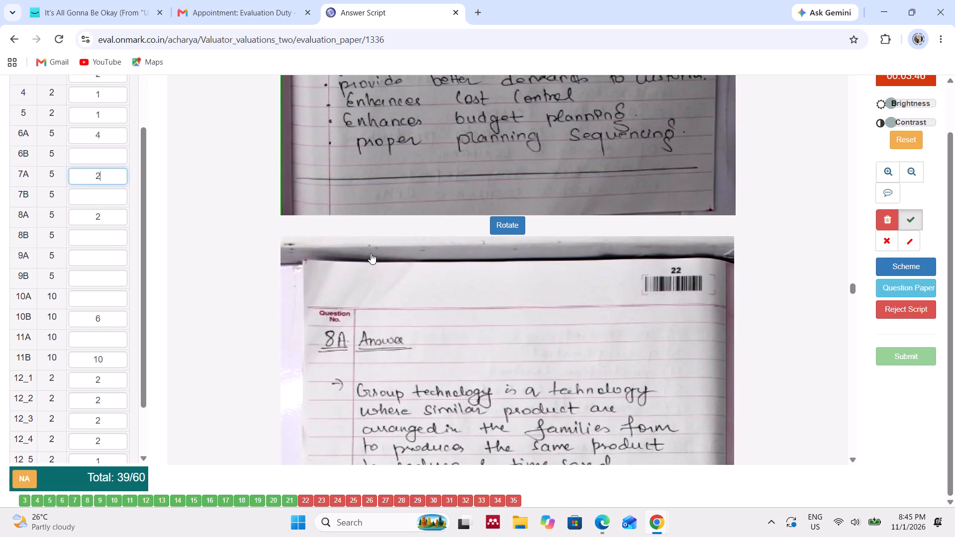
scroll(371, 253, down, 4)
click(375, 208)
scroll(340, 230, down, 6)
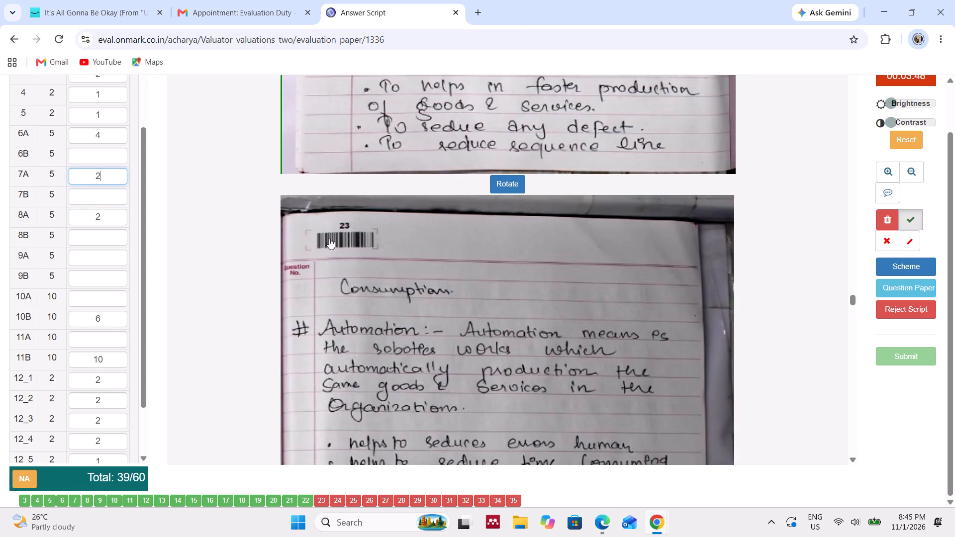
scroll(319, 244, down, 9)
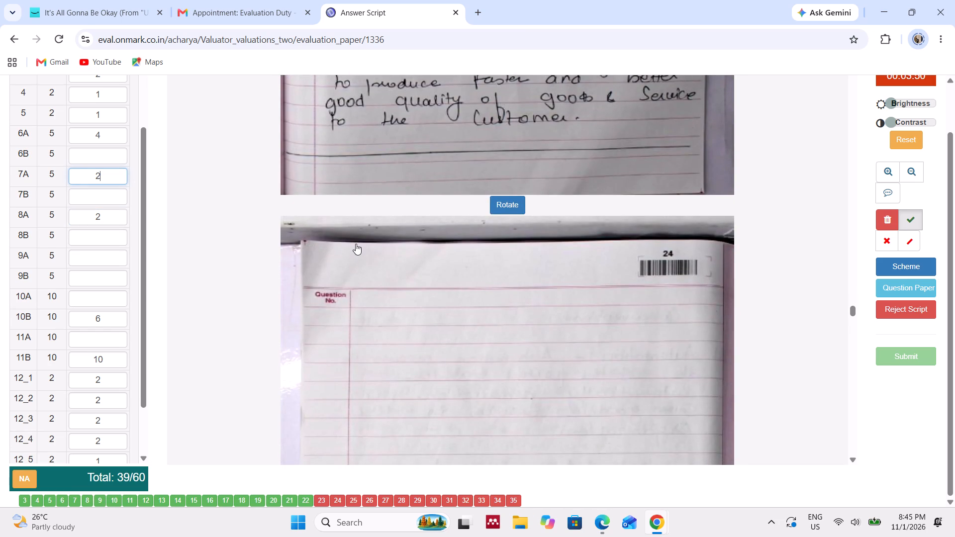
click(888, 237)
click(451, 286)
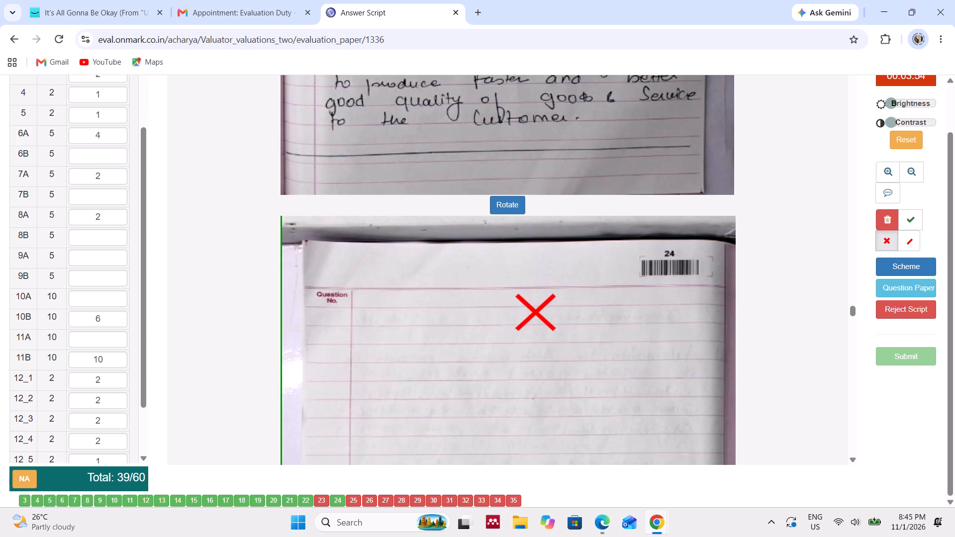
Enter 0 marks for each of the questions 6B, 7B, 8B, 9A and 9B.
click(99, 162)
key(0)
click(102, 194)
key(0)
click(102, 233)
key(0)
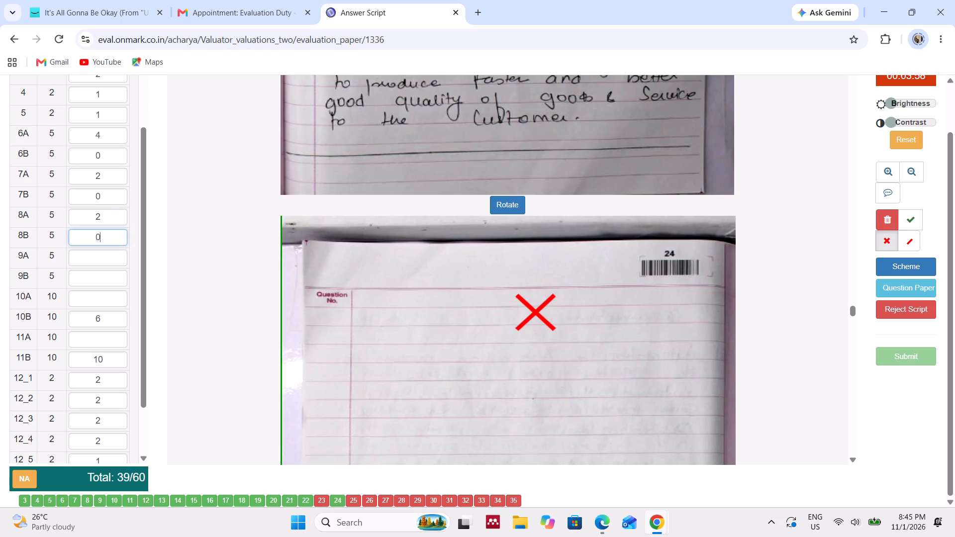
click(103, 256)
key(0)
click(100, 283)
key(0)
Enter 0 marks for questions 10A and 11A.
click(98, 307)
click(98, 302)
key(0)
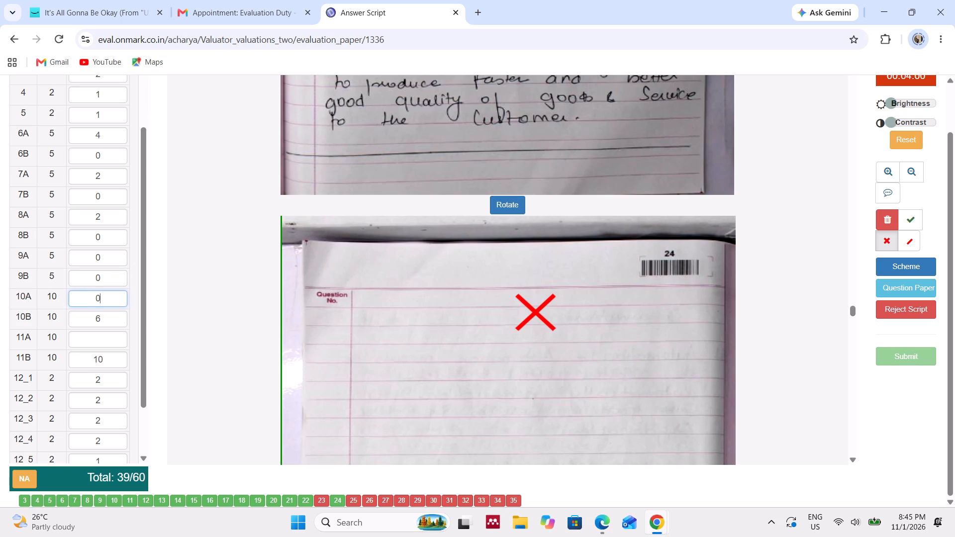
click(96, 348)
click(96, 343)
key(0)
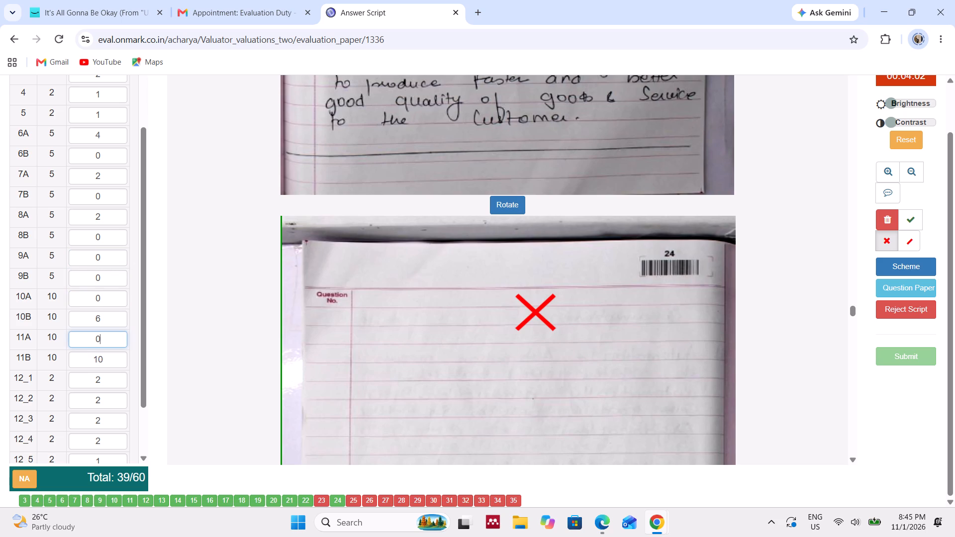
Mark the 9A answer on pages 25 and 26 with a green tick on each page.
scroll(95, 392, down, 2)
scroll(330, 329, down, 4)
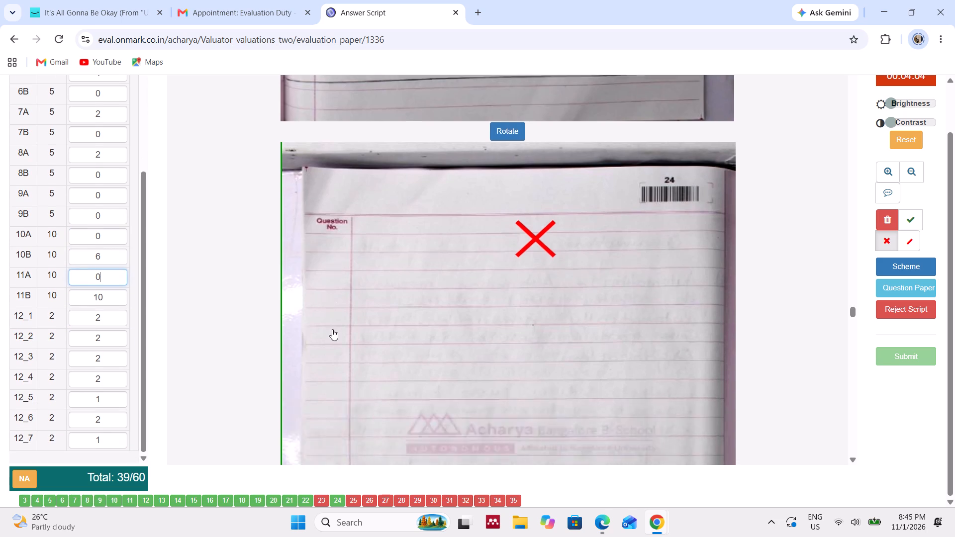
scroll(430, 308, down, 7)
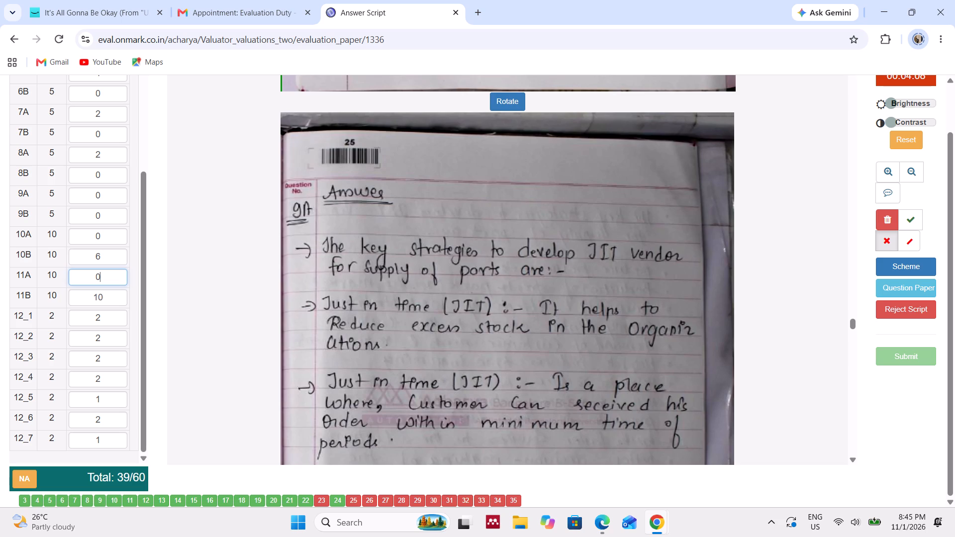
click(105, 200)
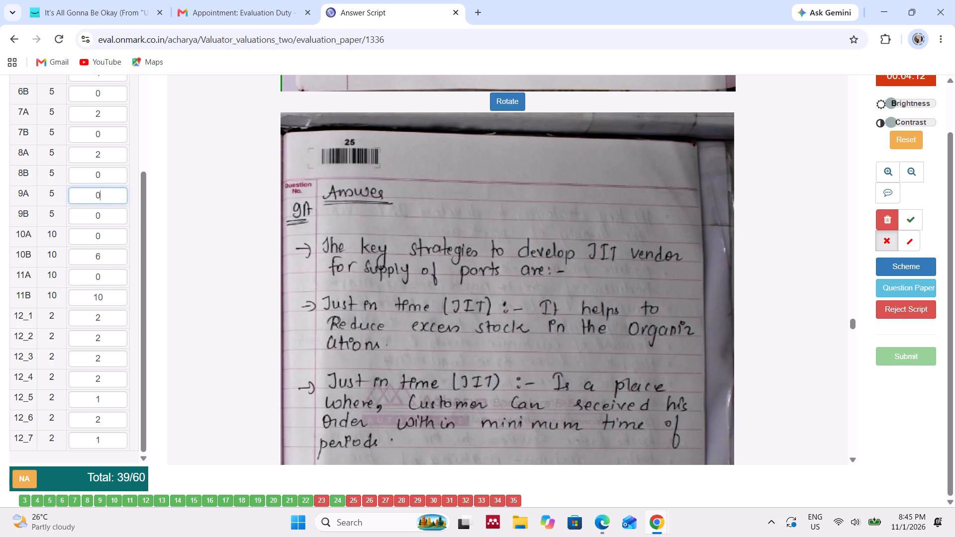
click(911, 219)
click(316, 282)
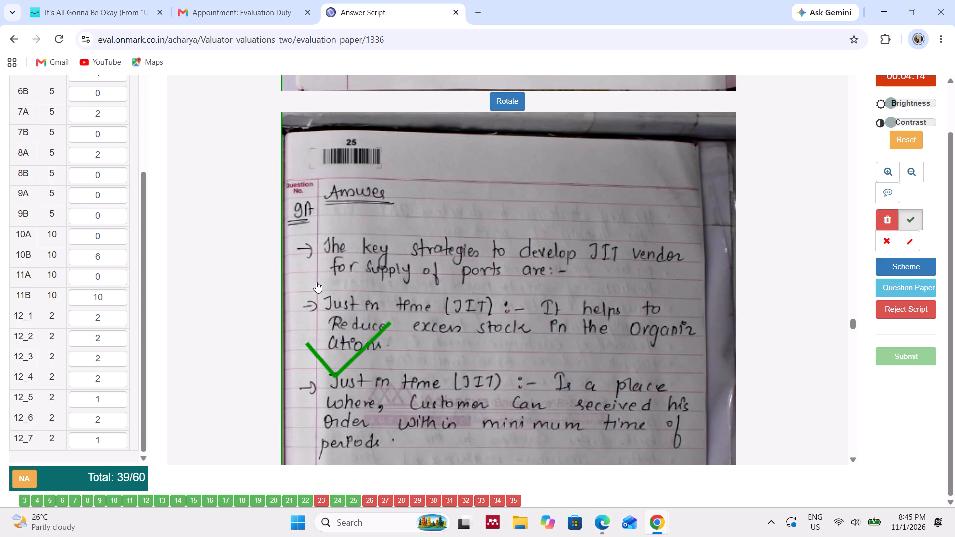
scroll(319, 289, down, 9)
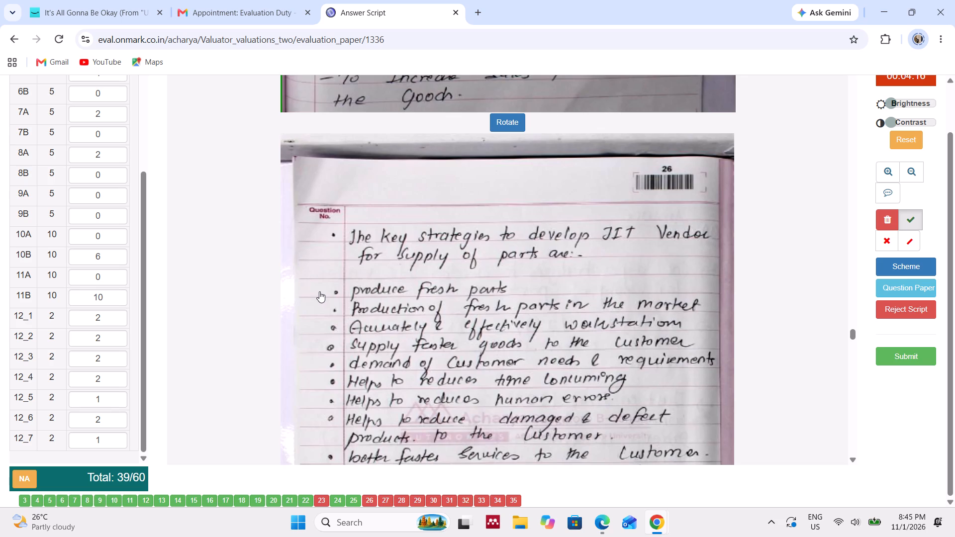
click(319, 291)
scroll(319, 291, down, 7)
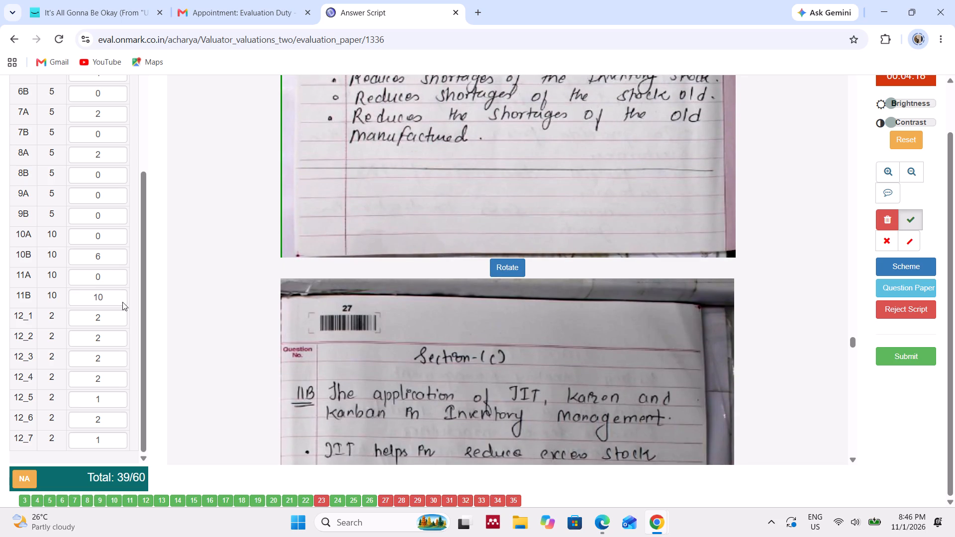
Set the marks for question 9A to 4.
scroll(246, 251, up, 11)
scroll(410, 267, up, 5)
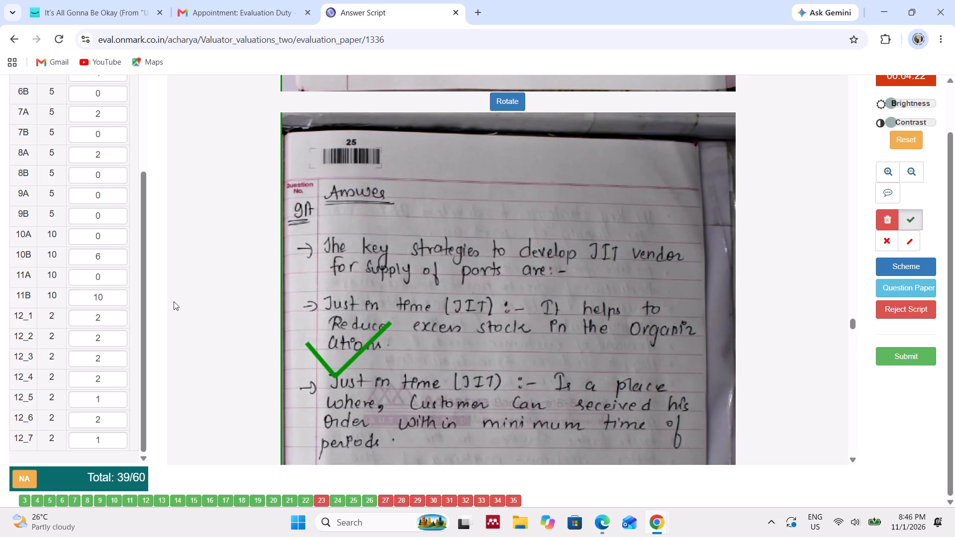
click(110, 196)
key(4)
Mark the 11B answer on pages 27, 28 and 29 with a green tick on each page.
scroll(480, 251, down, 6)
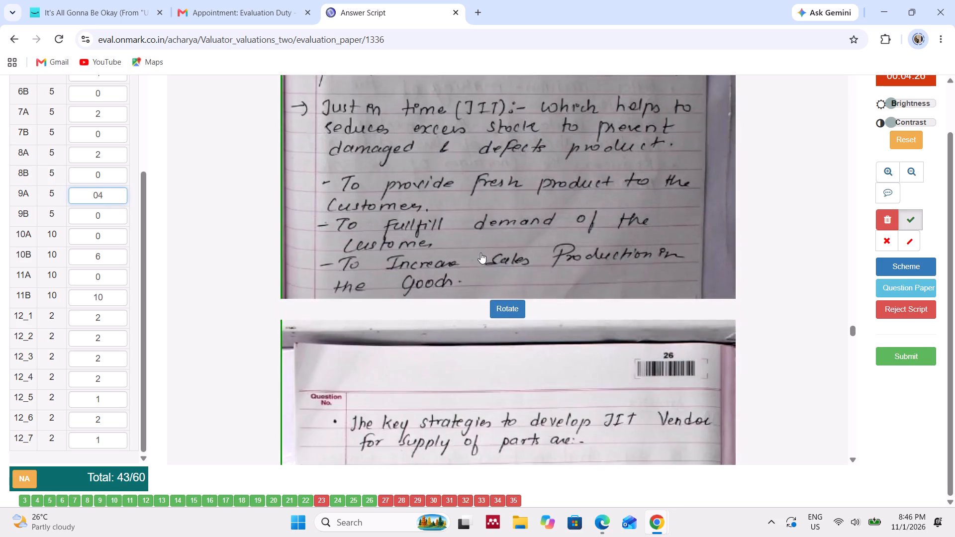
scroll(480, 253, down, 13)
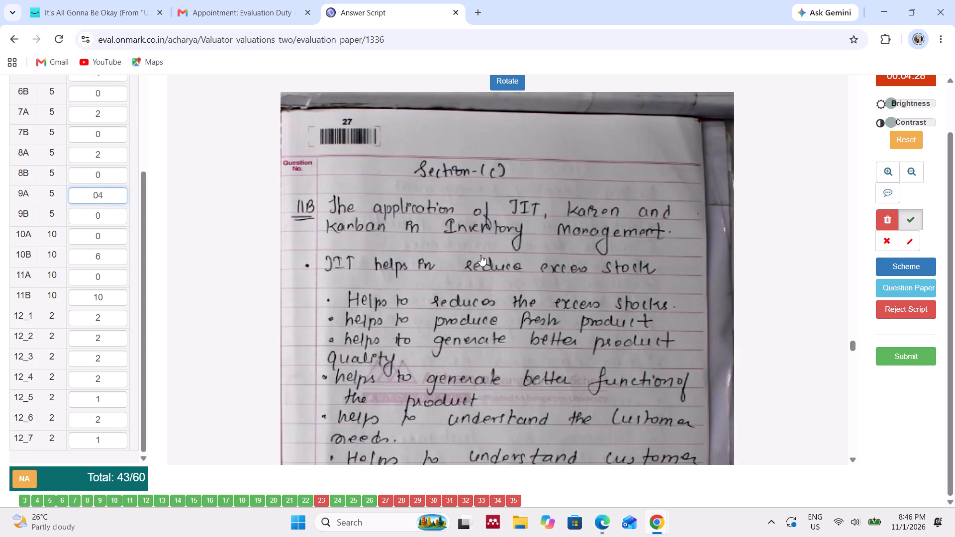
click(383, 257)
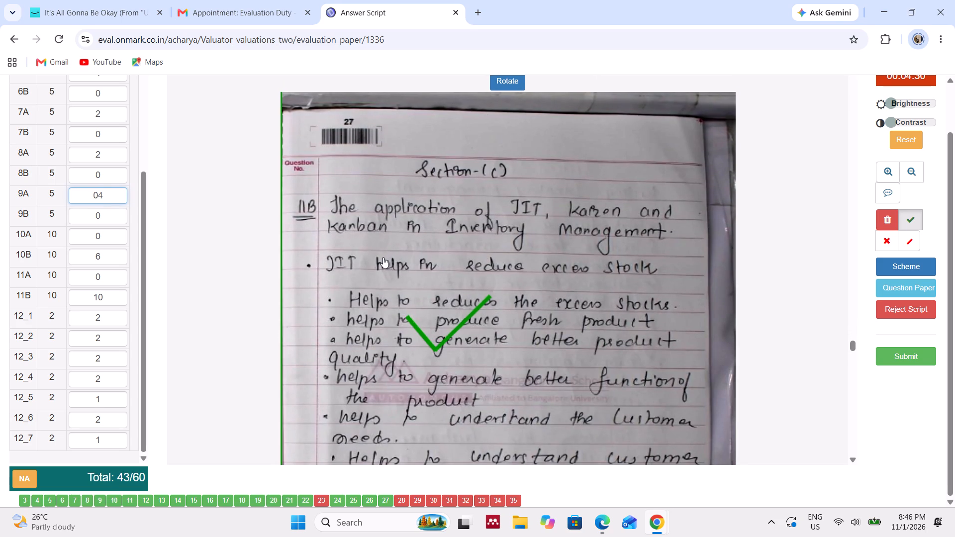
scroll(383, 257, down, 11)
click(383, 257)
scroll(383, 257, down, 9)
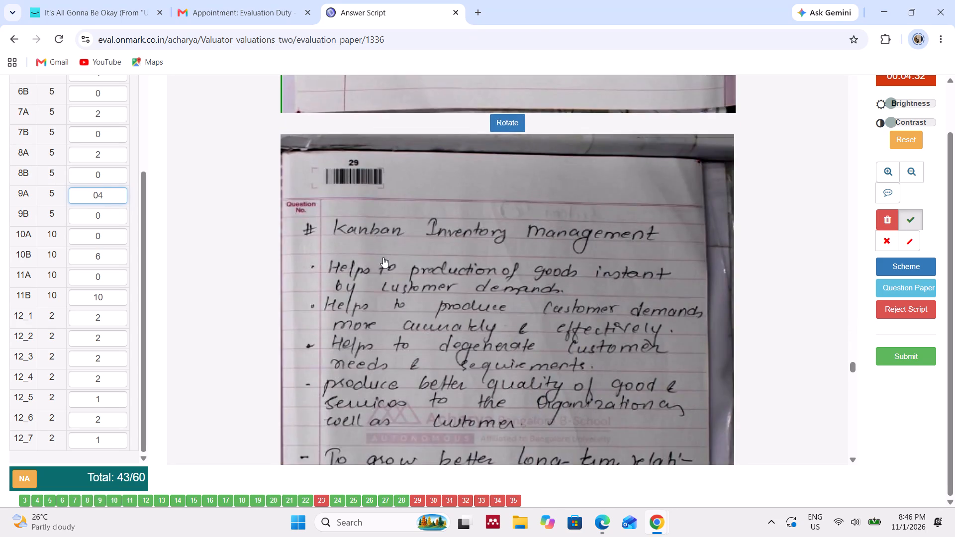
scroll(383, 257, down, 2)
click(383, 257)
Set the marks for question 11A to 10.
scroll(383, 257, down, 6)
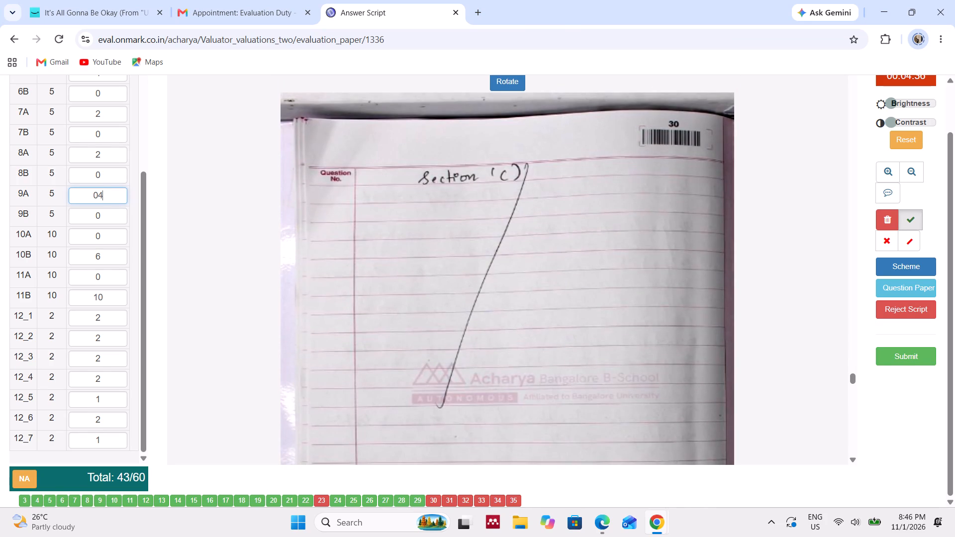
click(101, 279)
key(1)
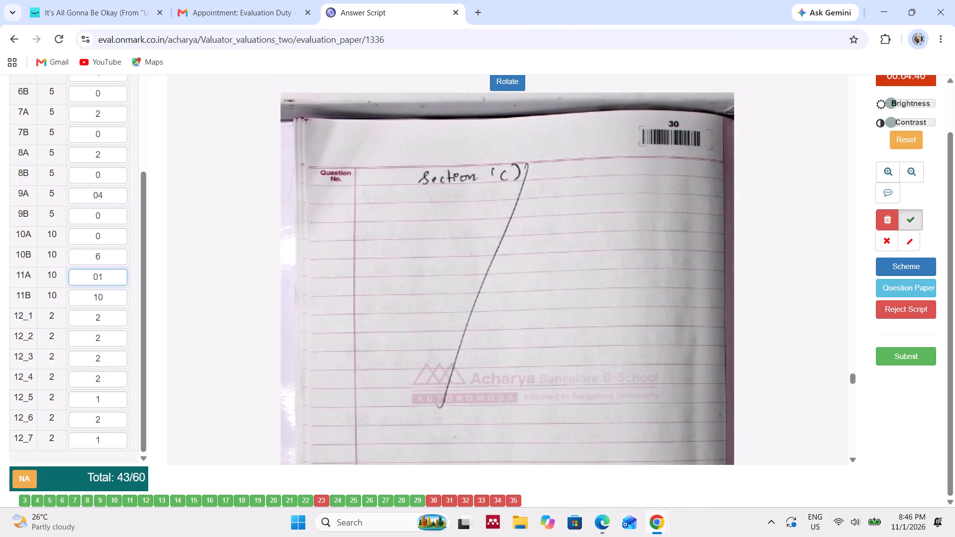
key(0)
Mark page 30, which has no answer, with a green tick and a red cross.
scroll(280, 291, down, 6)
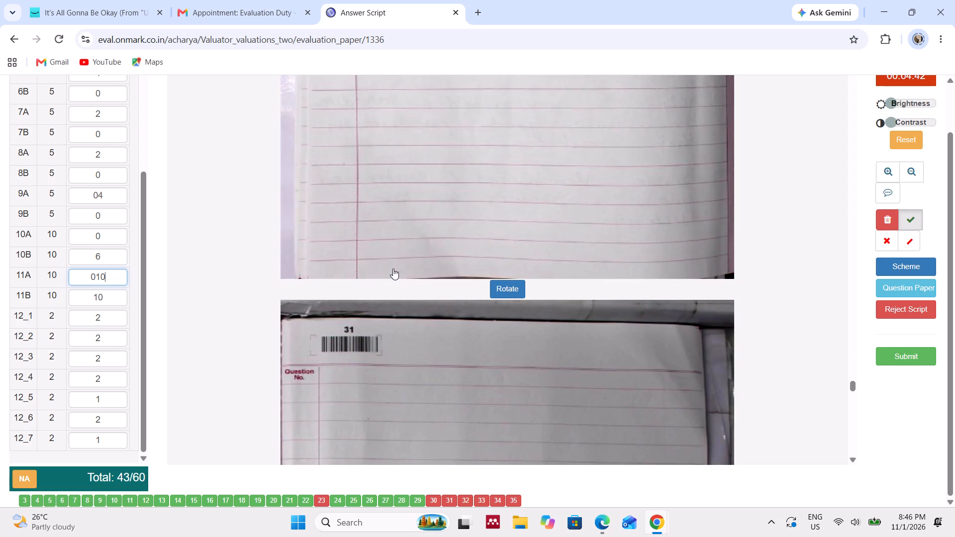
click(417, 210)
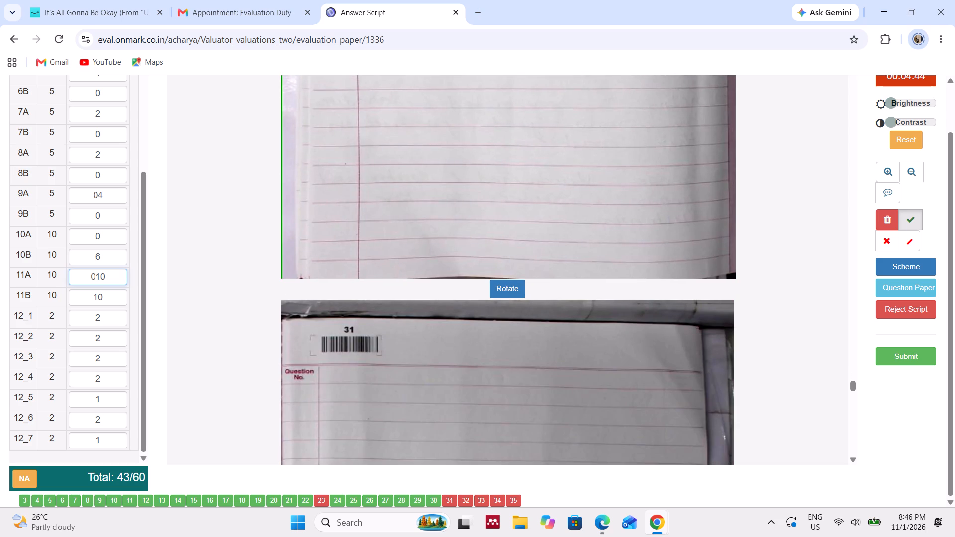
click(890, 244)
click(364, 176)
Mark the unused pages 31 to 35 with a red cross on each page.
scroll(362, 209, down, 5)
click(363, 243)
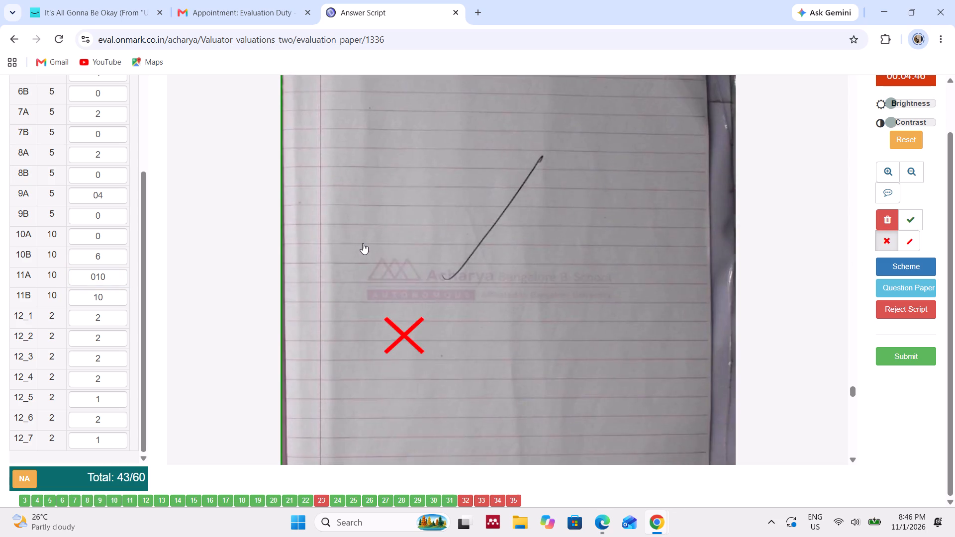
scroll(363, 243, down, 6)
click(363, 259)
scroll(363, 262, down, 12)
click(361, 259)
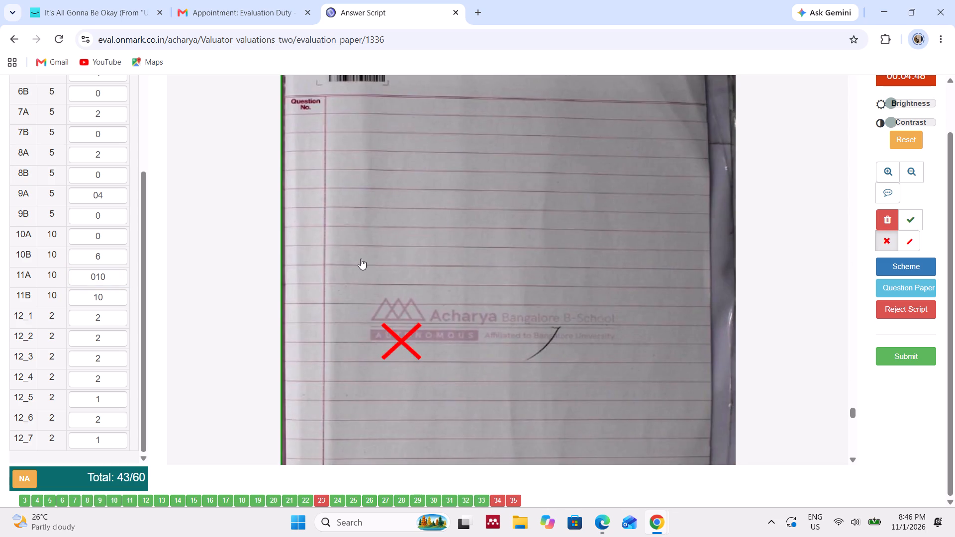
scroll(361, 259, down, 6)
click(363, 312)
scroll(363, 313, down, 11)
click(362, 316)
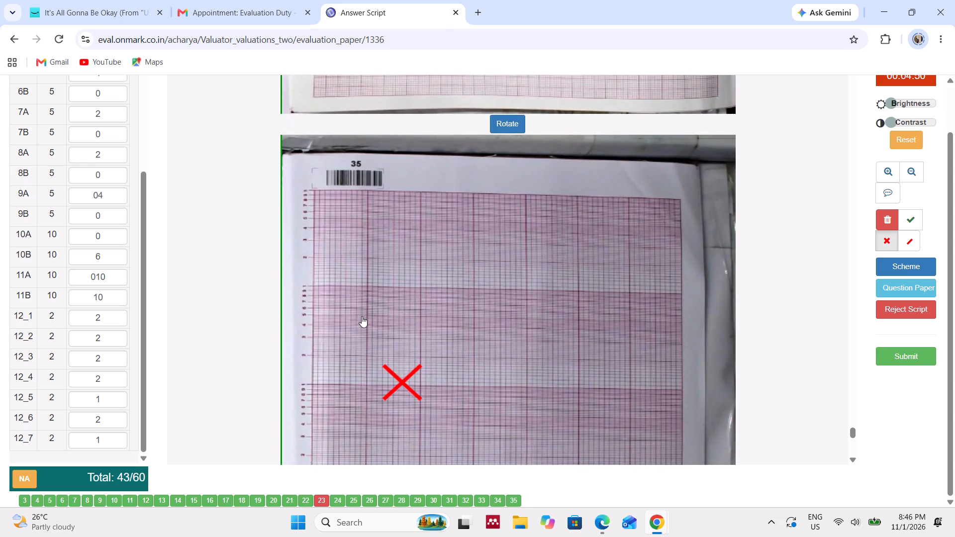
Go back to the unmarked page 23 and mark its automation answer with a red cross.
scroll(361, 315, down, 11)
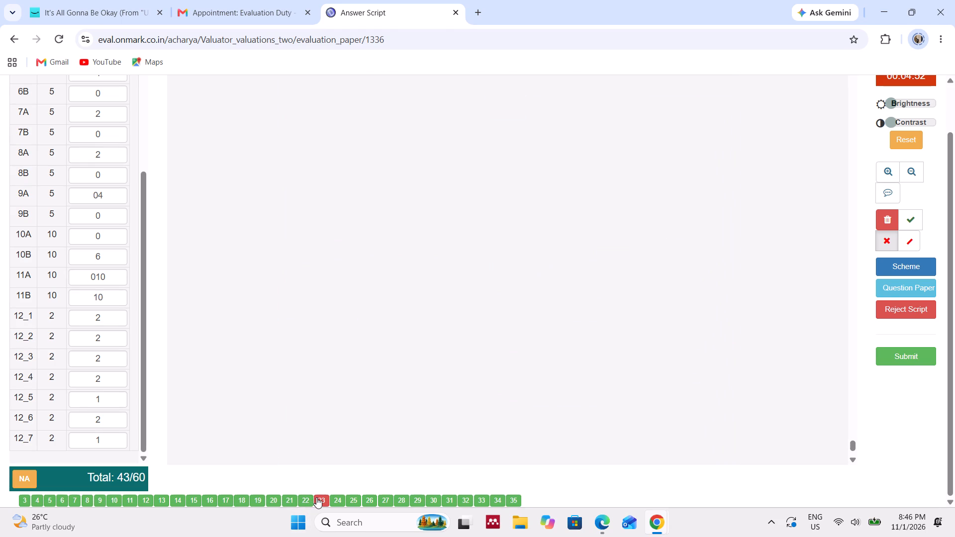
click(317, 497)
click(408, 322)
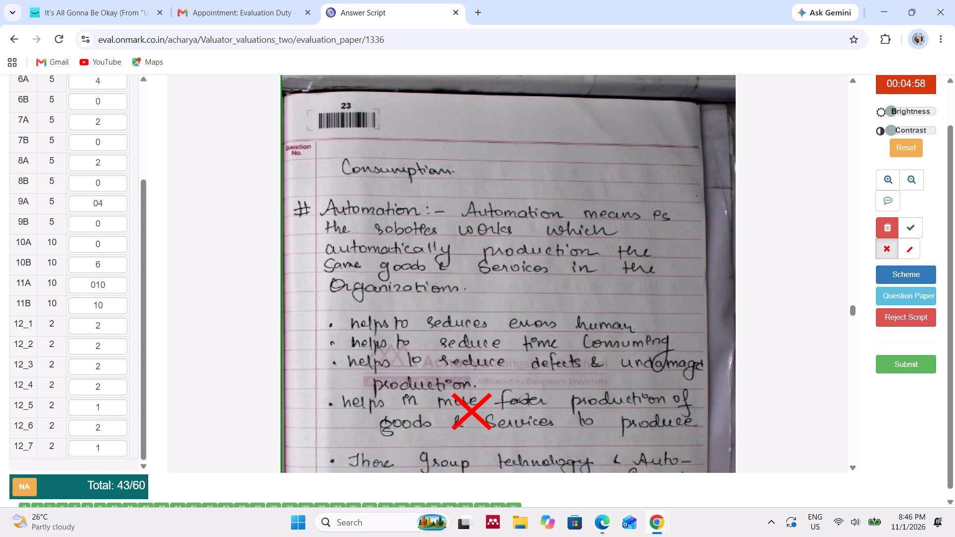
Check the entered marks list and submit the evaluated script, confirming the submission.
scroll(102, 295, up, 6)
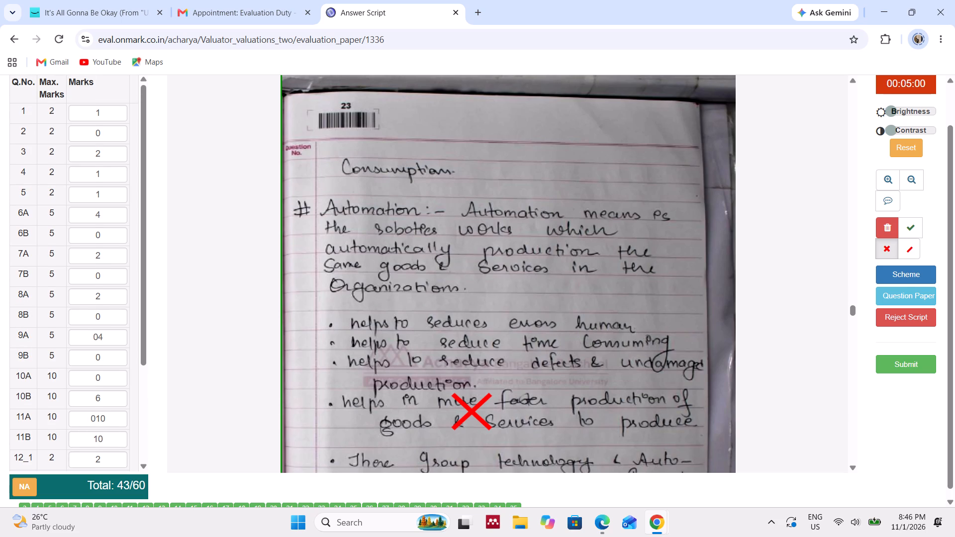
scroll(108, 233, down, 10)
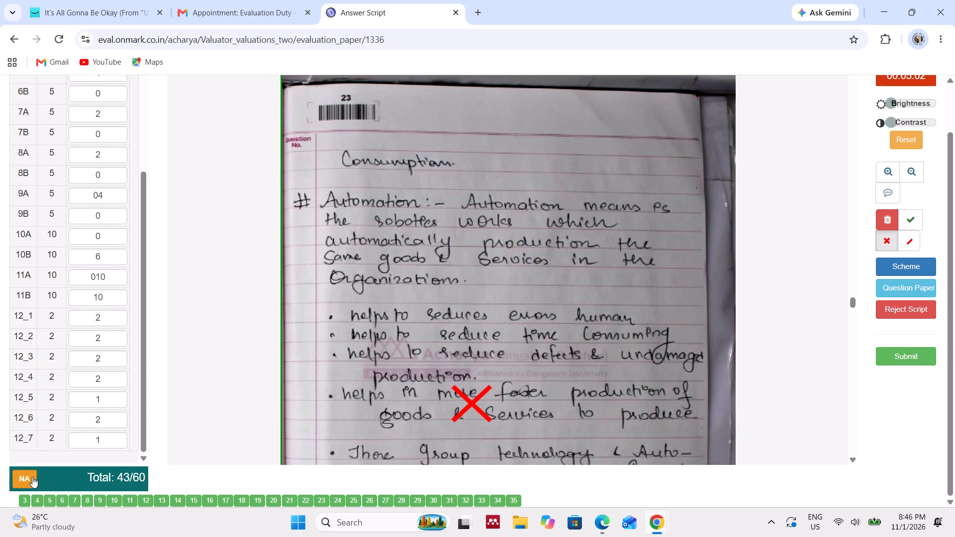
click(908, 353)
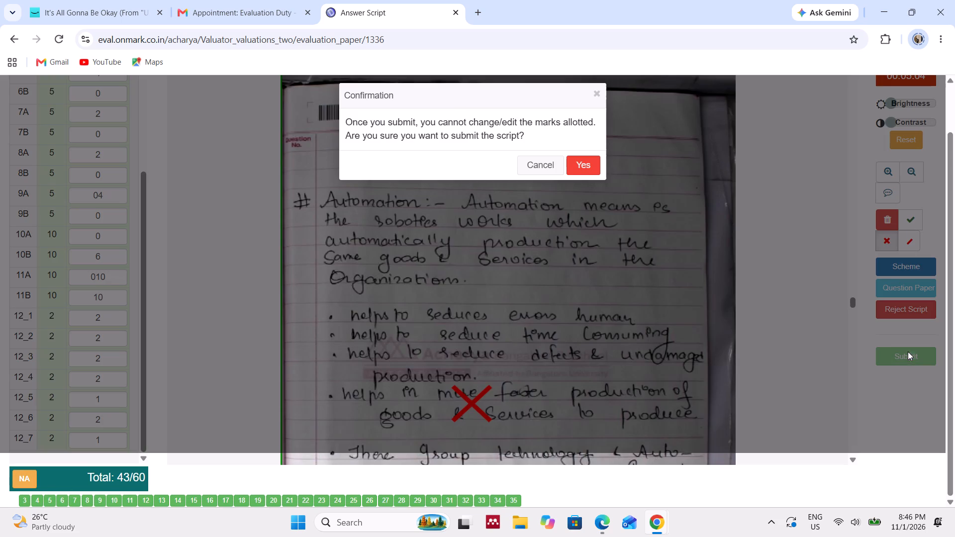
click(576, 163)
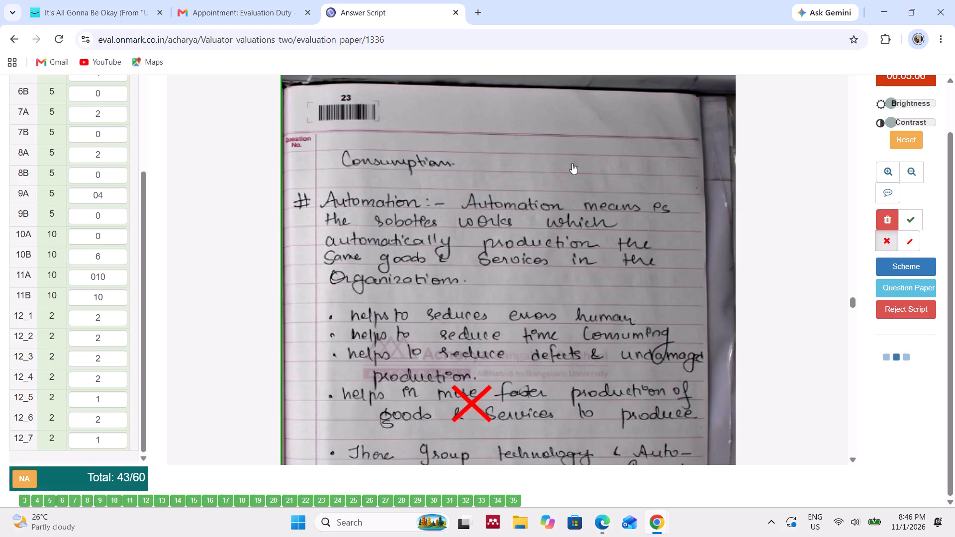
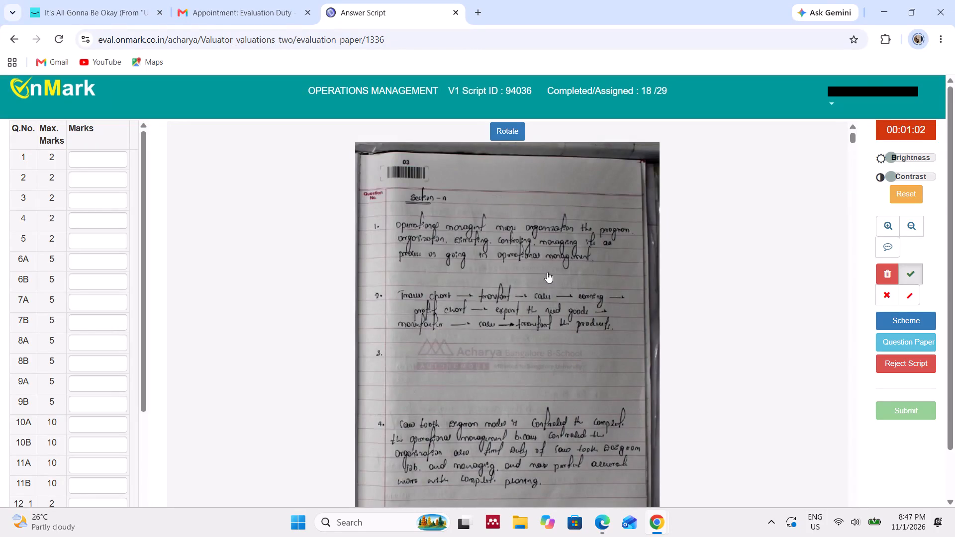
triple_click(887, 227)
triple_click(887, 227)
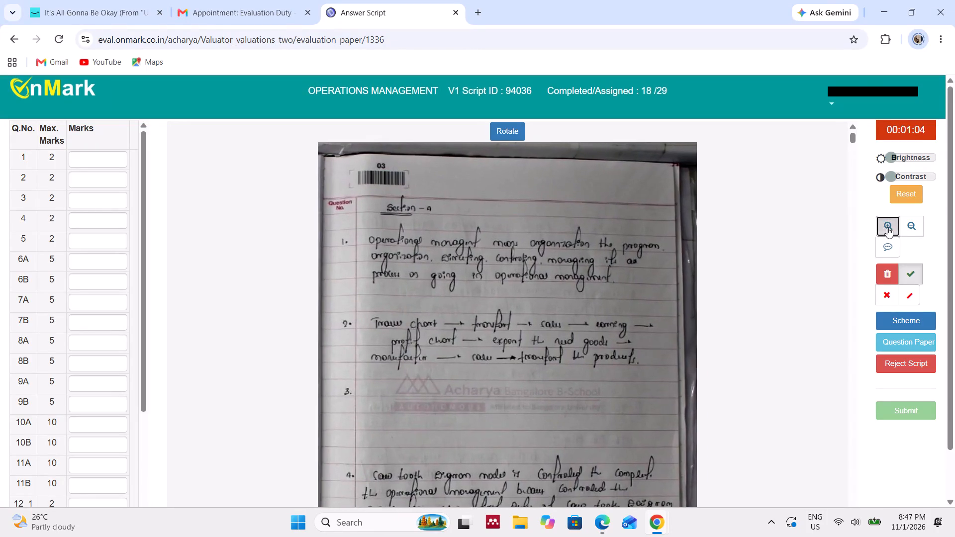
triple_click(887, 227)
click(887, 227)
click(887, 227)
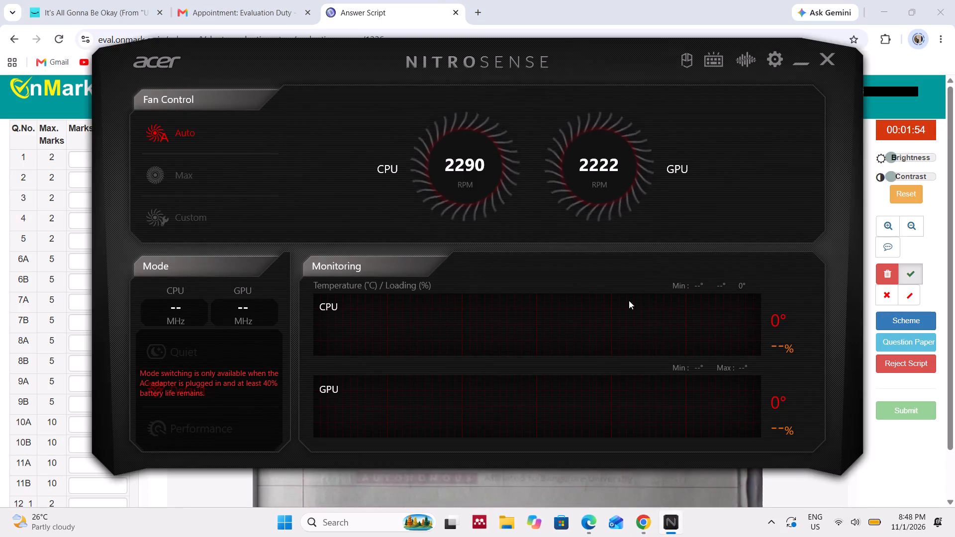
In NitroSense, set the fan control to Max.
click(201, 179)
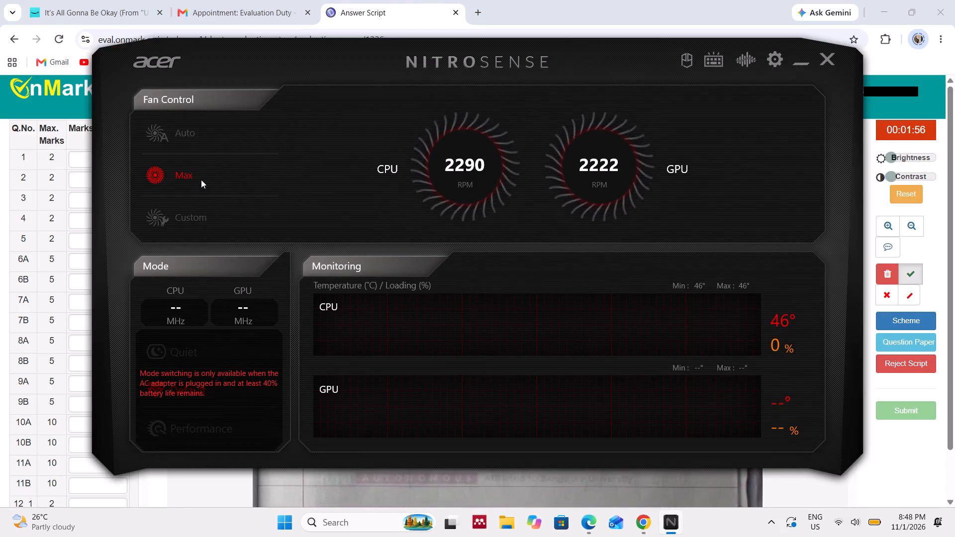
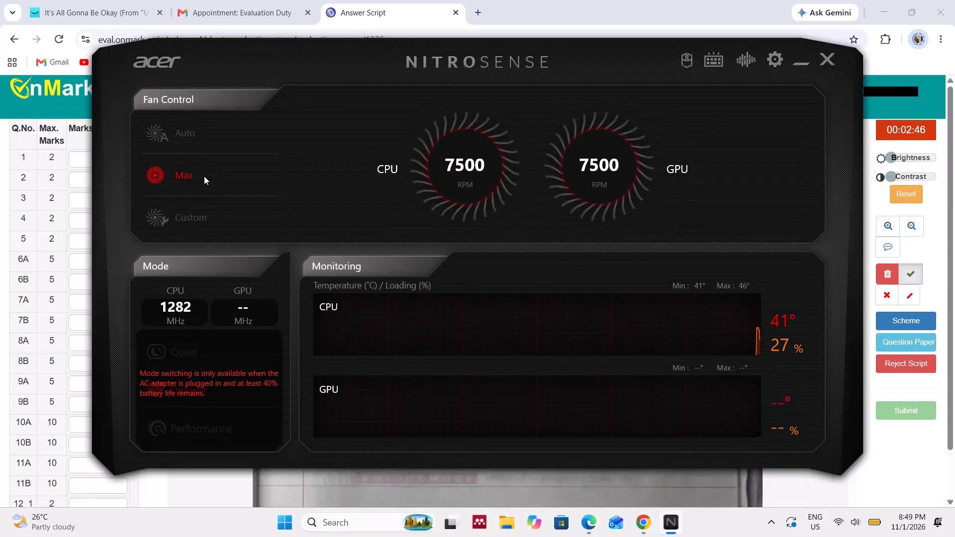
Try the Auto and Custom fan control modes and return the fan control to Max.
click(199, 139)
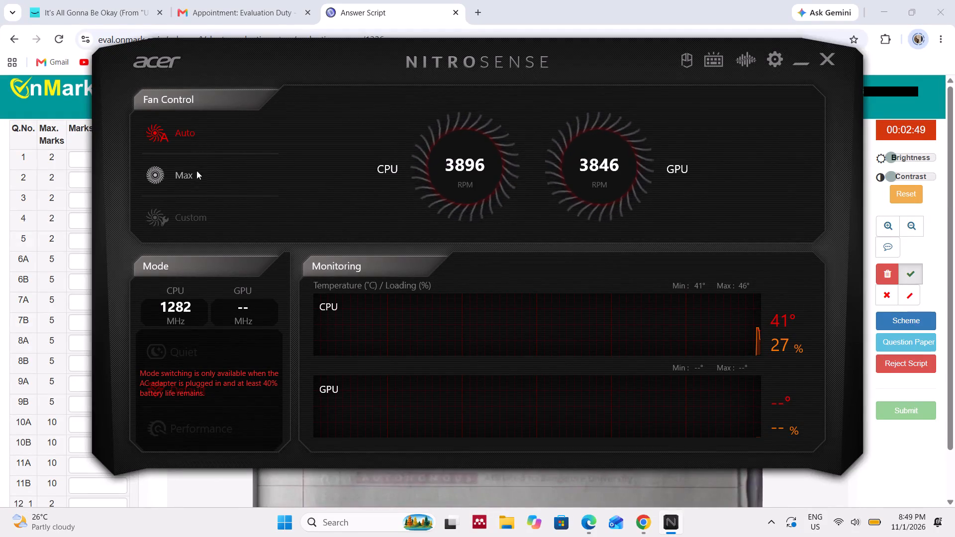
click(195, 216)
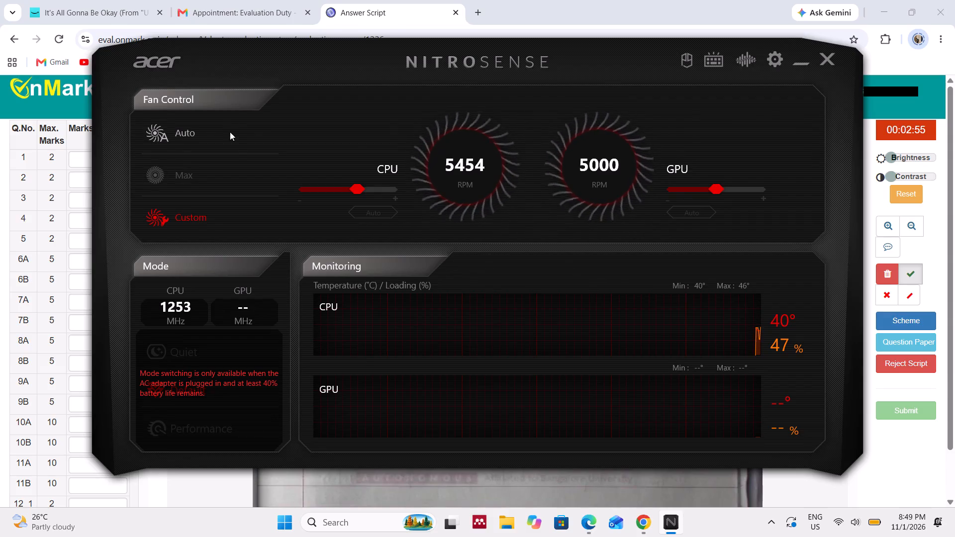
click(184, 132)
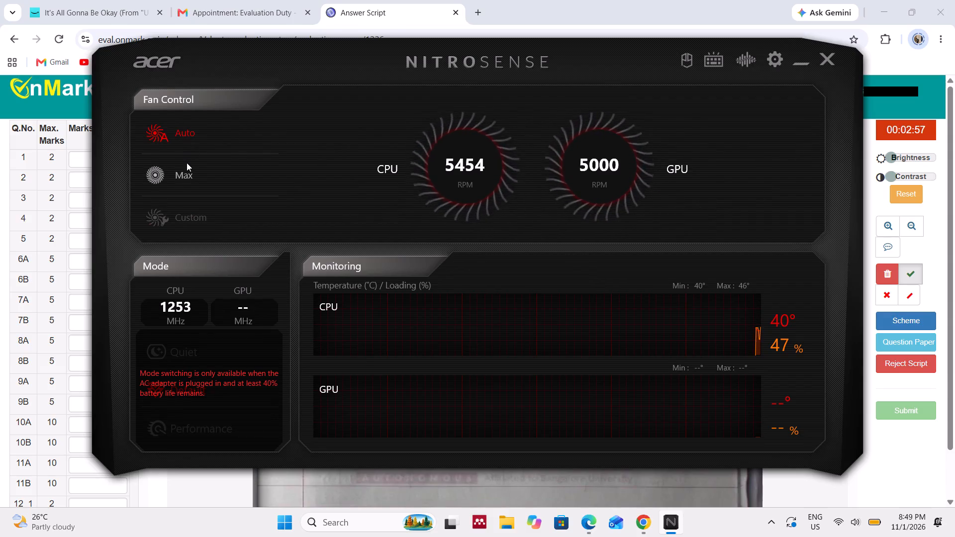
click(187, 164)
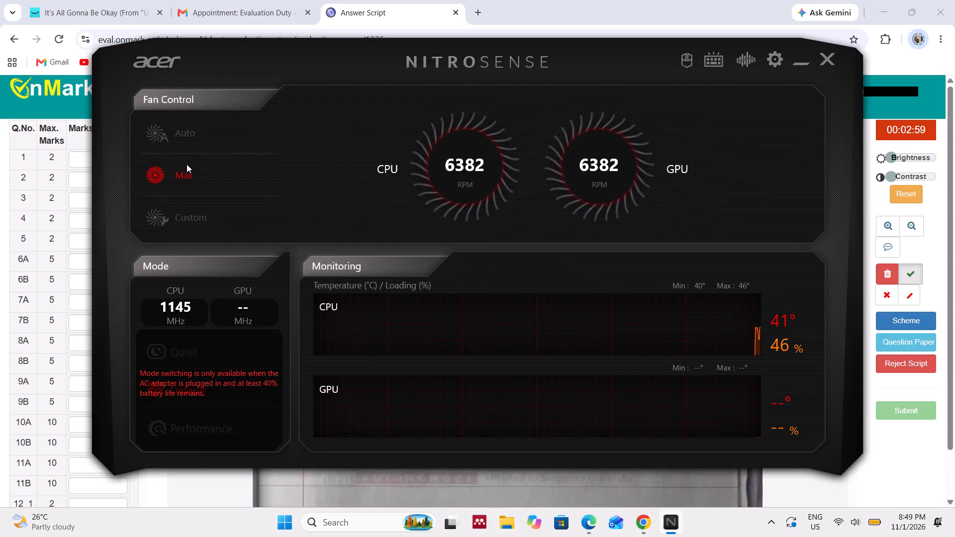
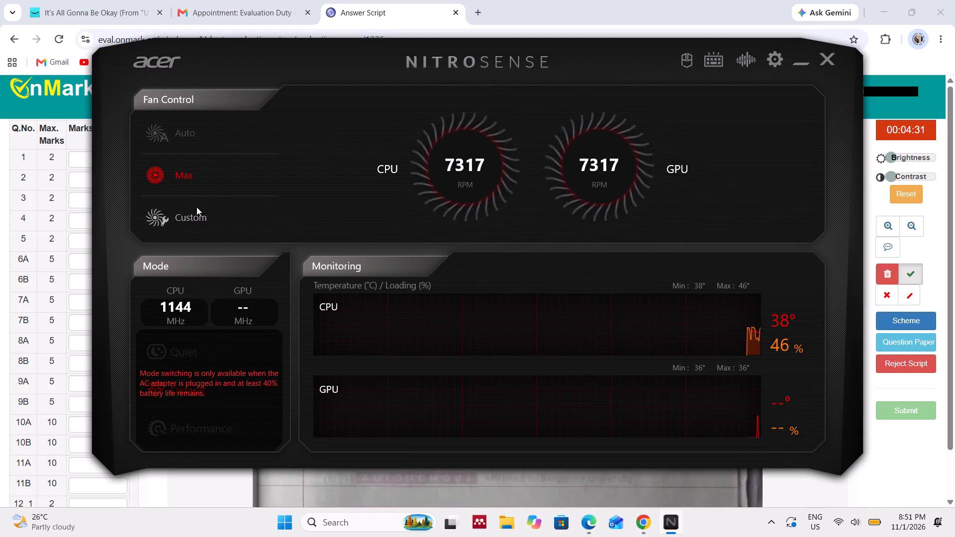
Set the fan control to Auto and close NitroSense to return to the answer script.
click(198, 139)
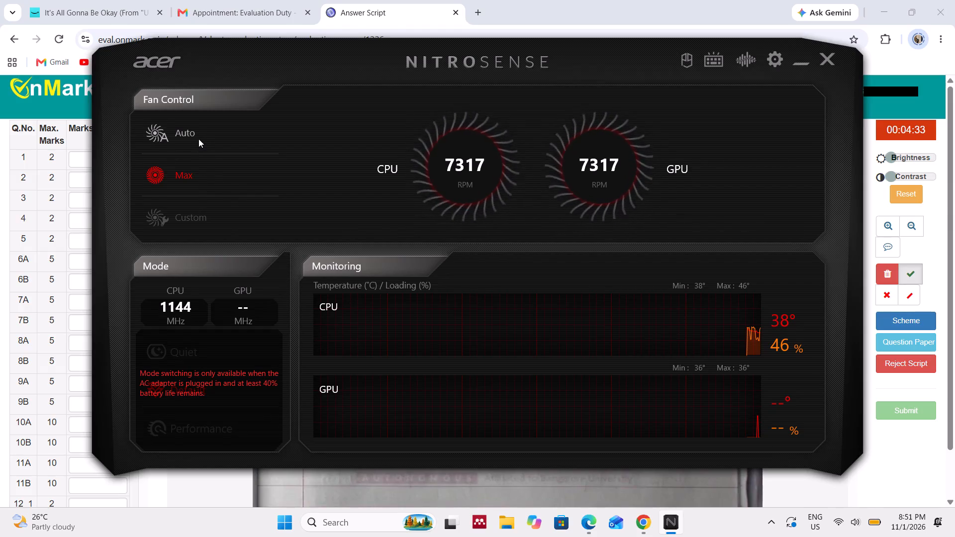
click(828, 58)
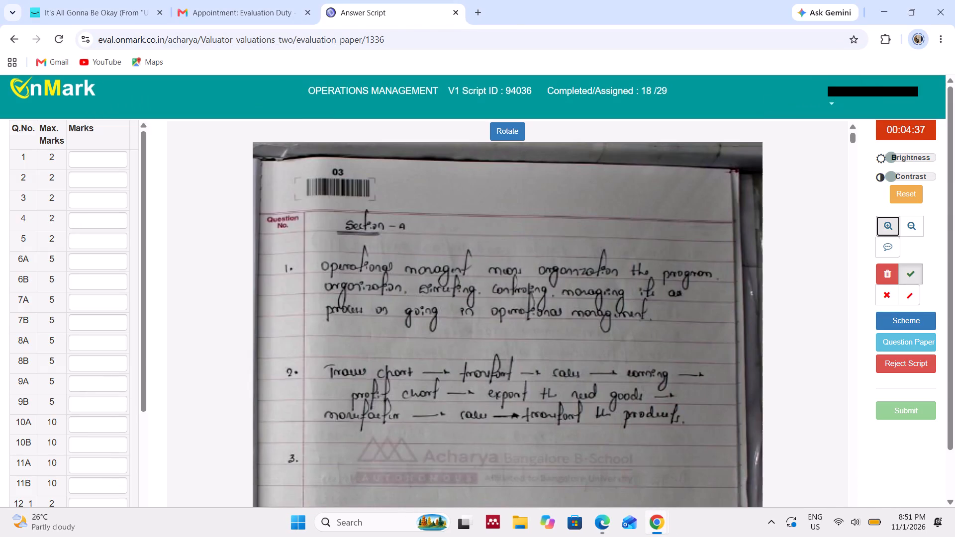
Enlarge the script, tick page 03, and enter 1 mark for question 1 and 0 for question 2.
triple_click(888, 225)
triple_click(888, 225)
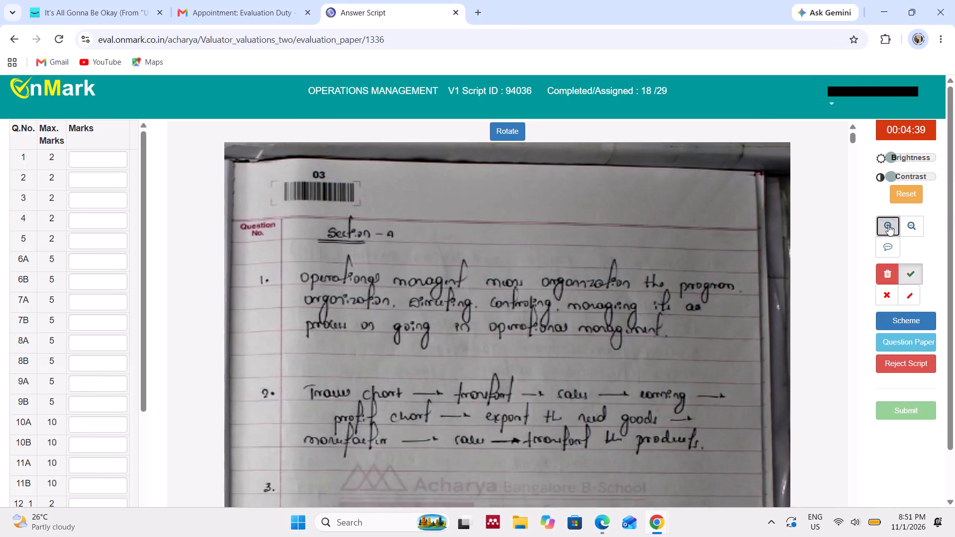
click(888, 225)
scroll(694, 307, down, 1)
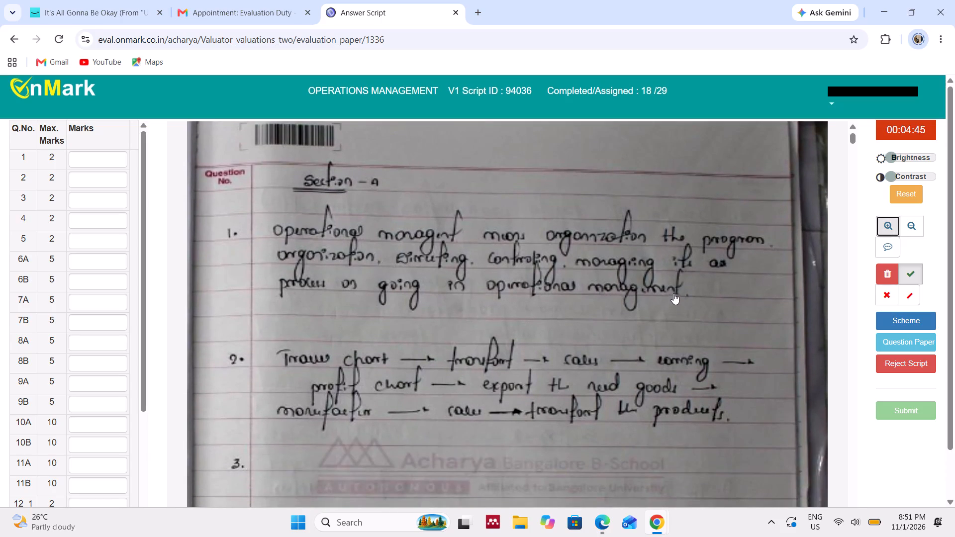
click(914, 269)
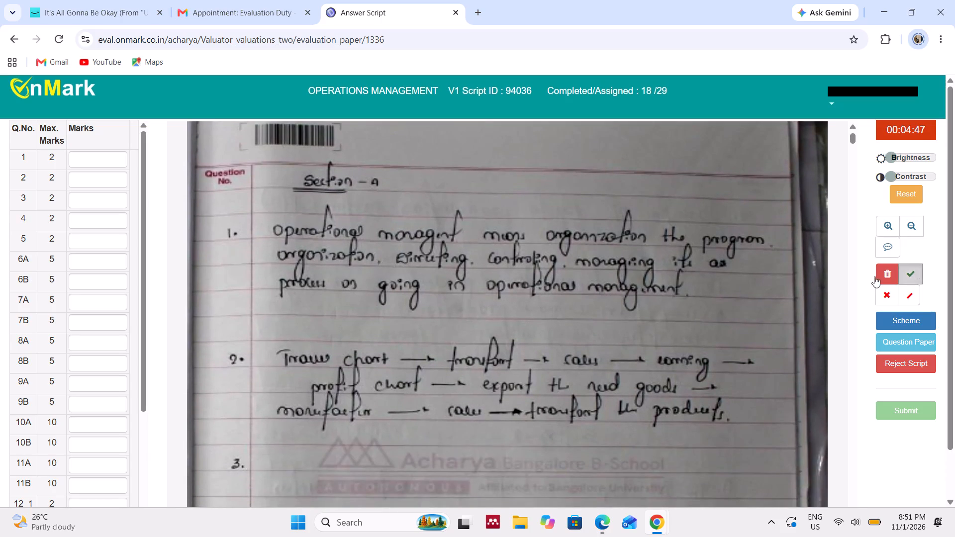
scroll(586, 333, down, 1)
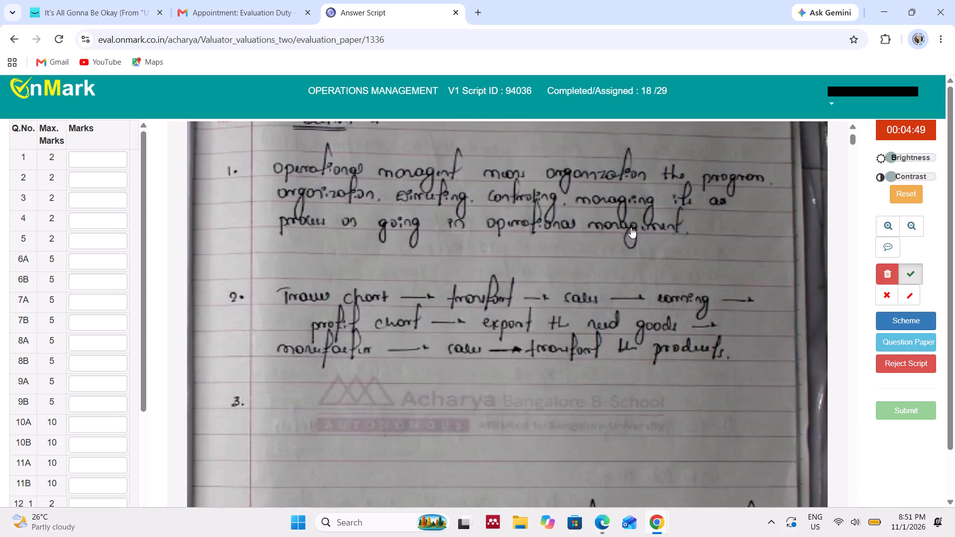
click(275, 192)
click(109, 166)
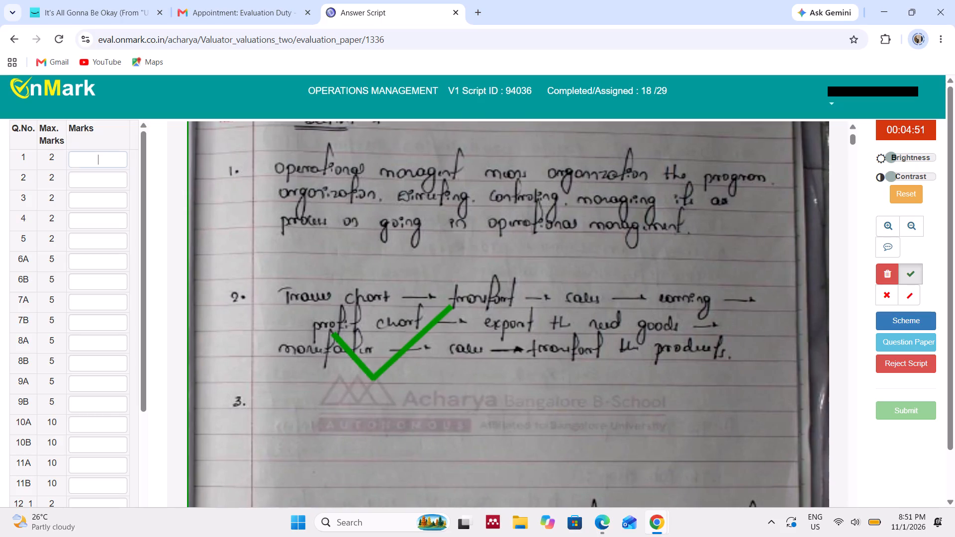
key(1)
click(111, 187)
key(0)
Mark the question 4 answer on page 03 with a cross and enter 0 marks for question 4.
scroll(236, 215, down, 5)
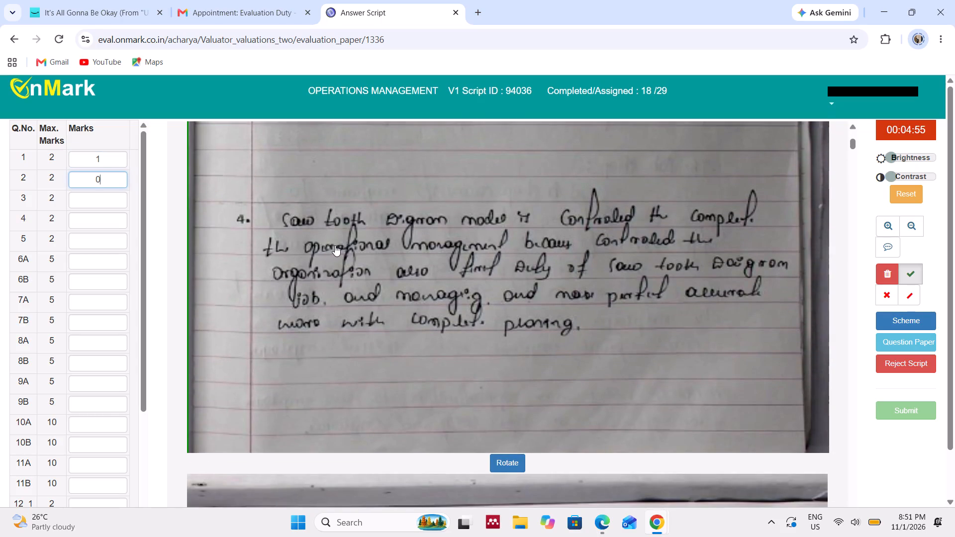
click(892, 291)
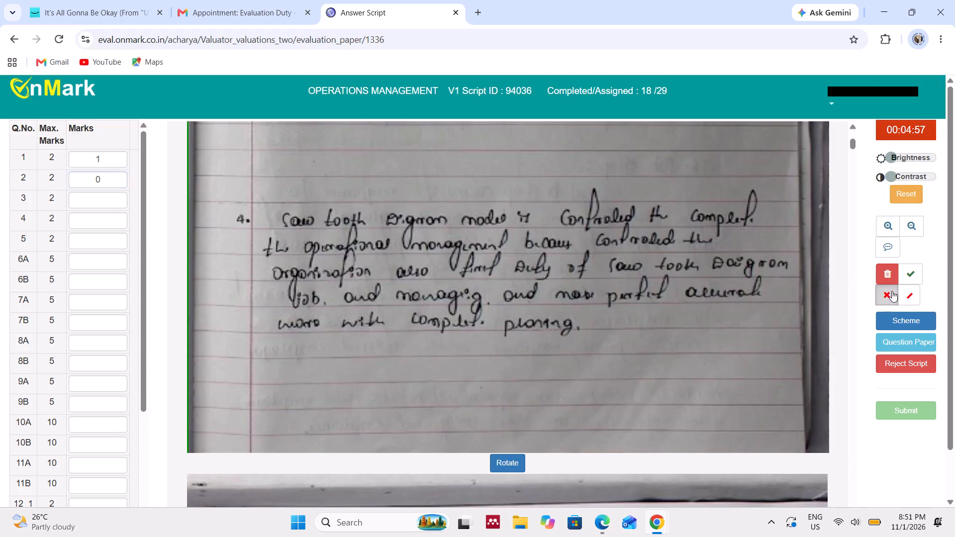
click(398, 226)
click(284, 188)
scroll(281, 216, down, 6)
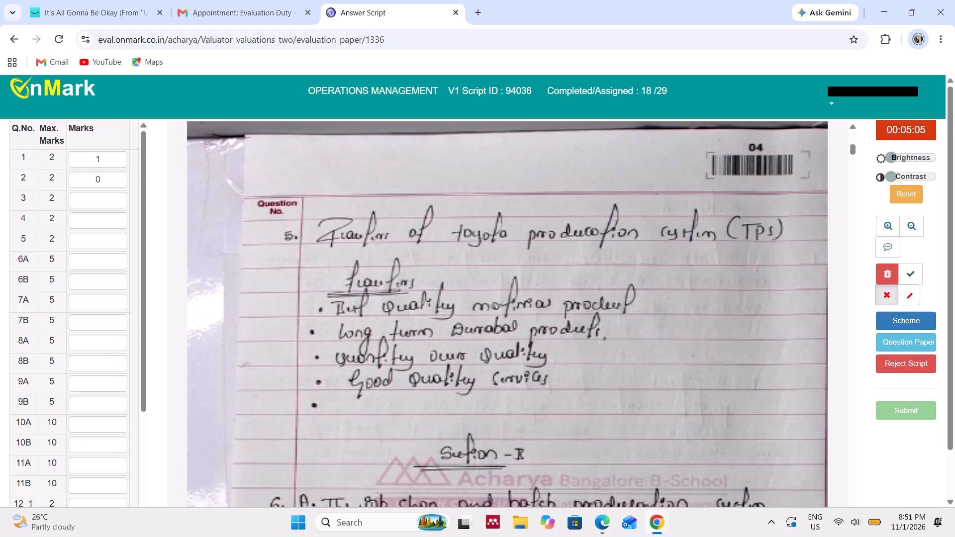
click(90, 225)
key(0)
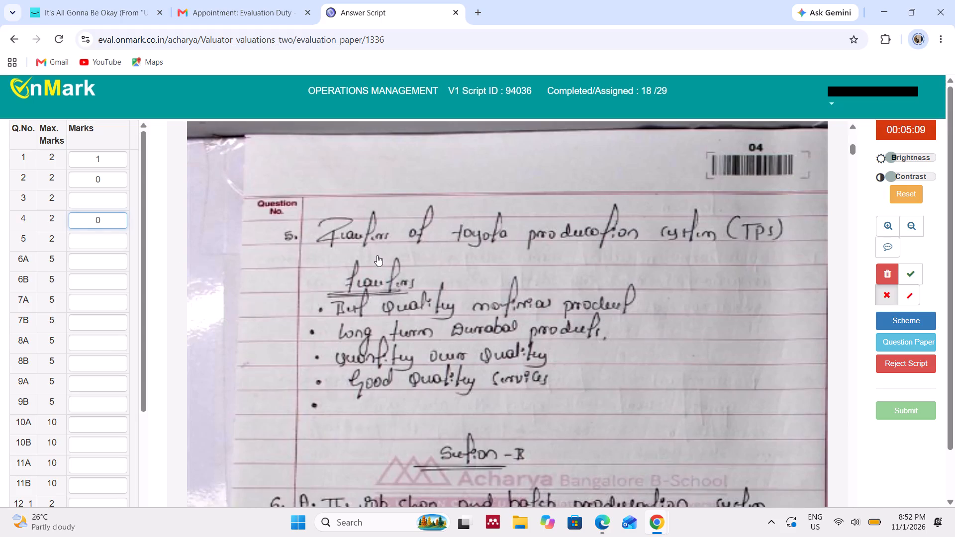
Mark the question 5 answer on page 04 with a cross and enter 0 marks for question 5.
click(377, 254)
click(99, 245)
key(0)
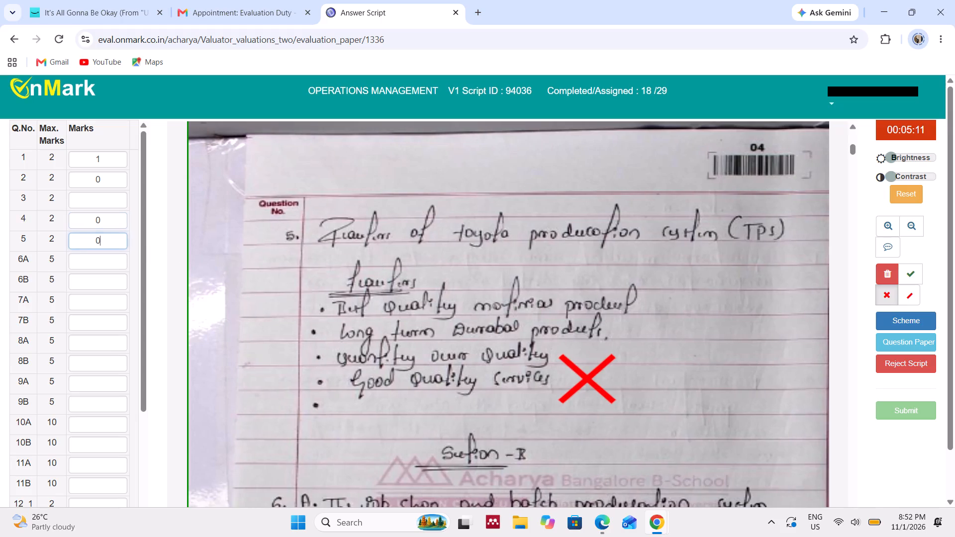
Place crosses on the 6A answer on pages 04 and 05 and enter 2 marks for question 6A.
scroll(353, 246, down, 5)
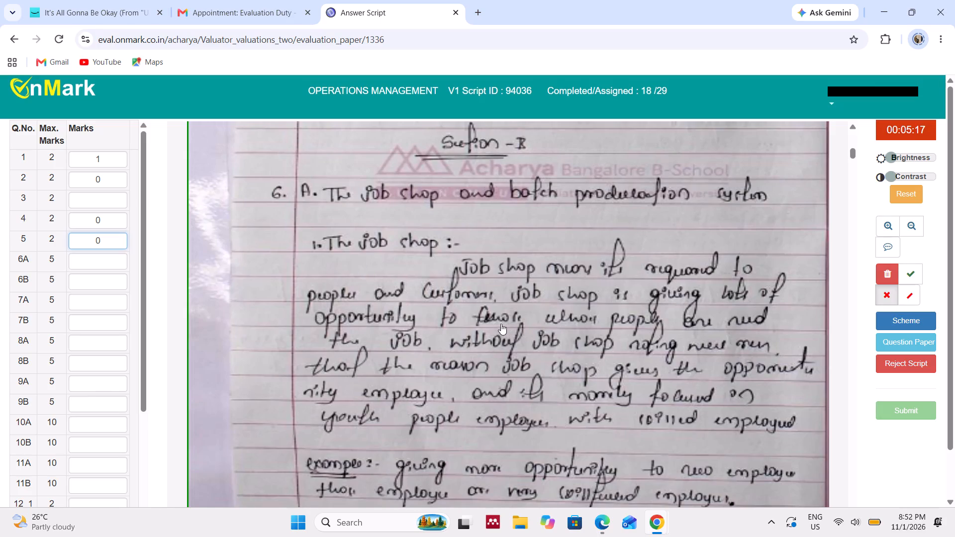
scroll(491, 323, down, 1)
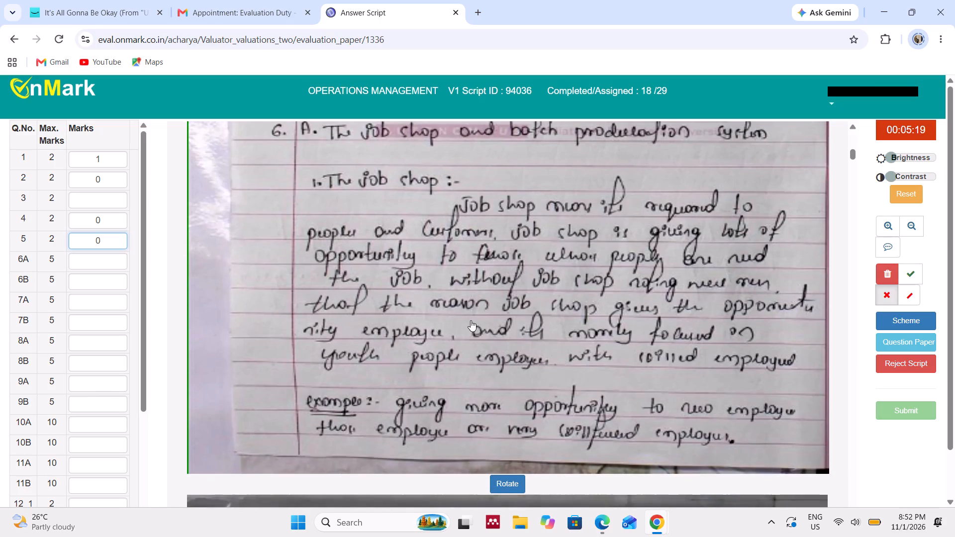
scroll(442, 270, down, 4)
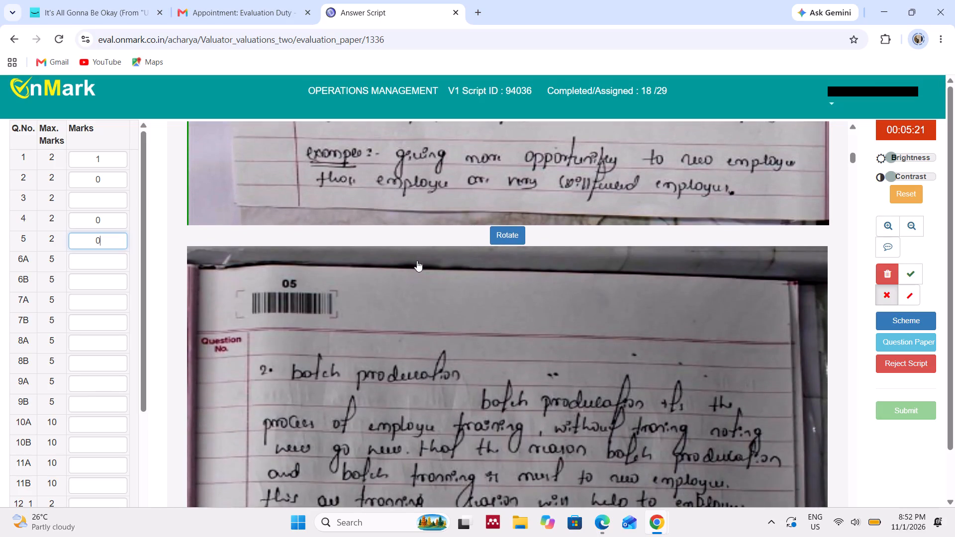
scroll(396, 188, up, 2)
click(393, 195)
scroll(395, 203, down, 5)
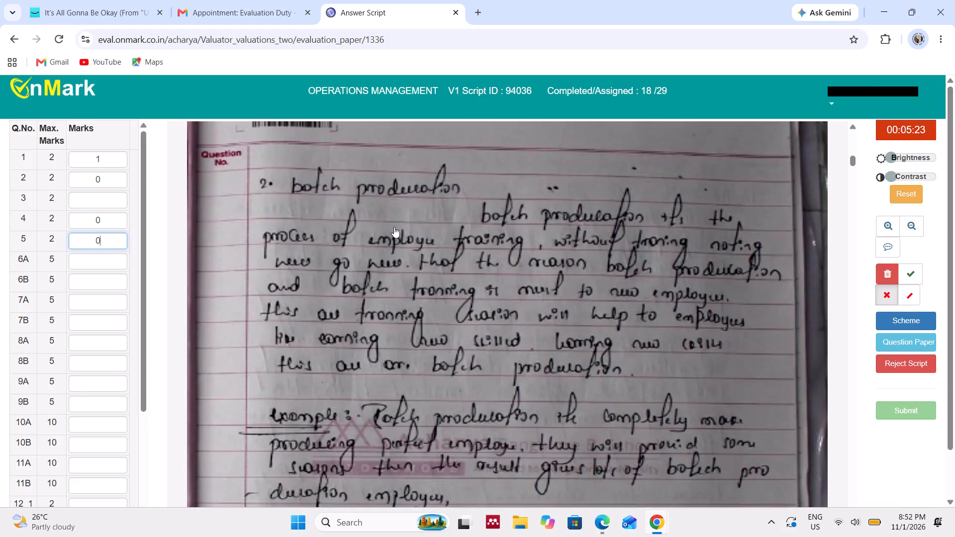
click(394, 227)
scroll(395, 227, down, 3)
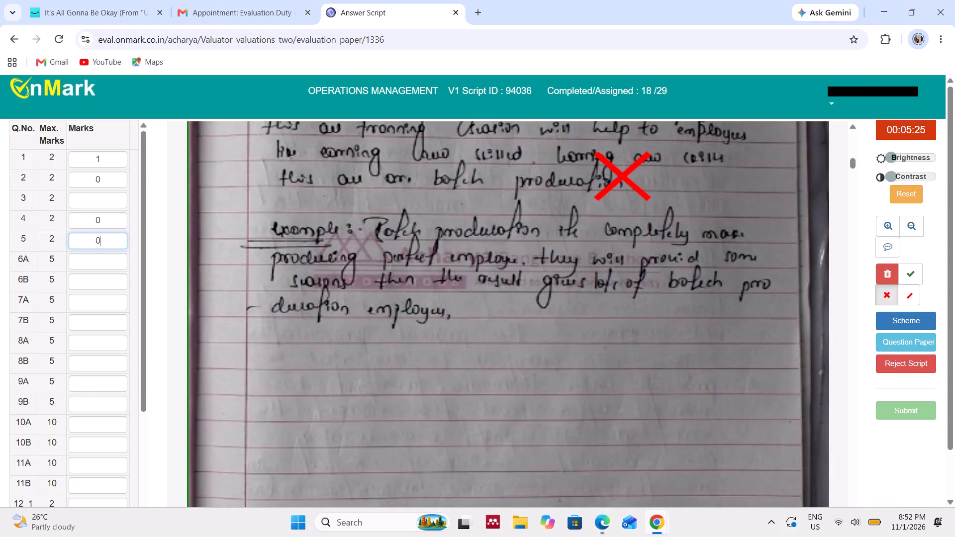
click(84, 260)
key(2)
Place crosses on the 7A answer on pages 06 and 07 and enter 2 marks for question 7A.
scroll(363, 278, down, 5)
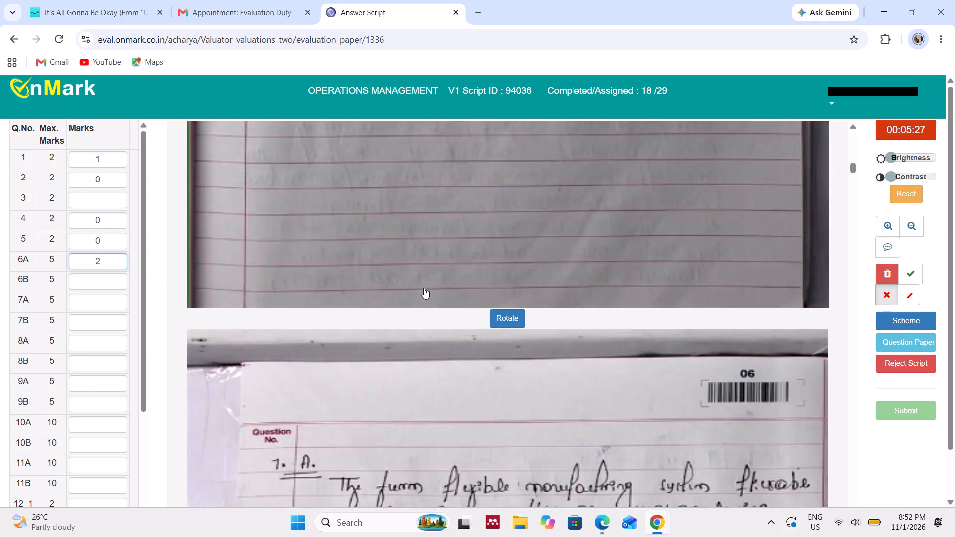
scroll(425, 288, down, 5)
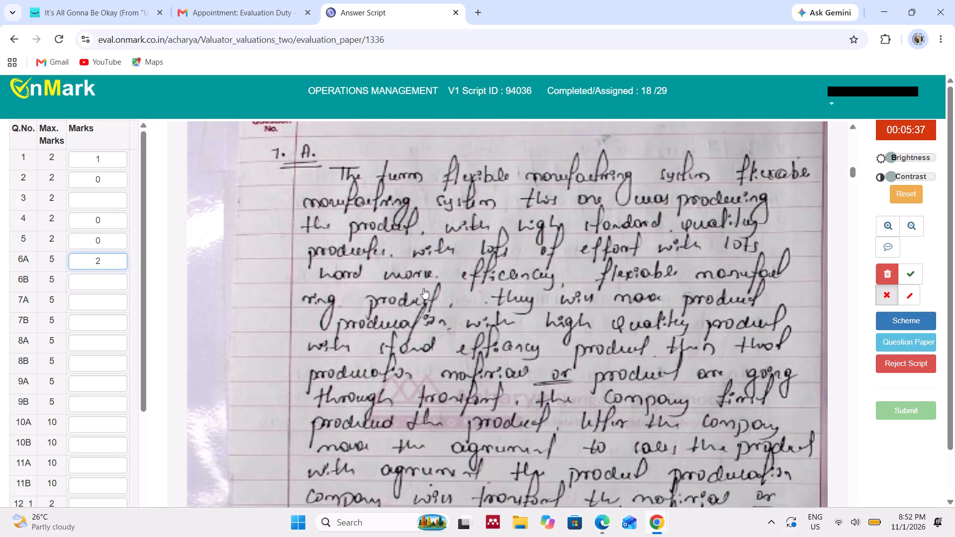
click(593, 255)
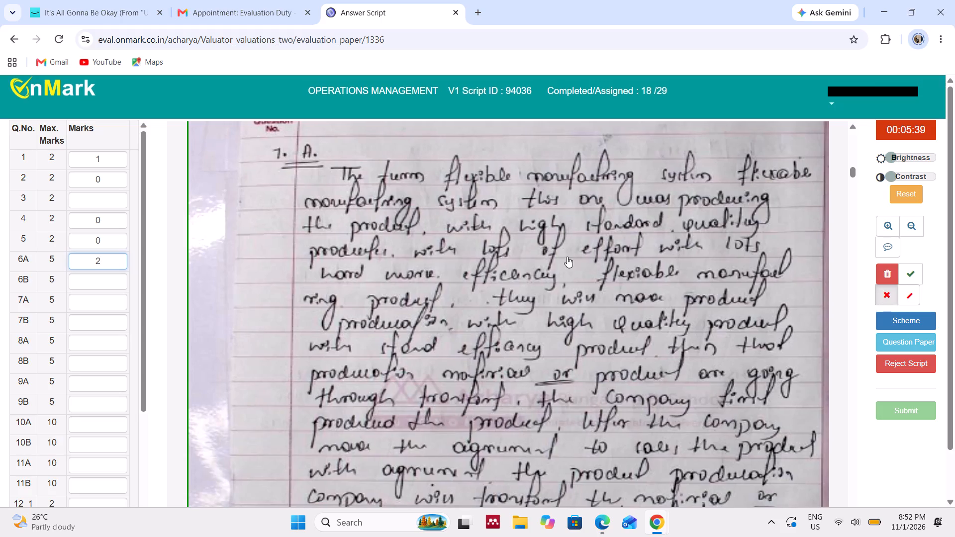
click(432, 254)
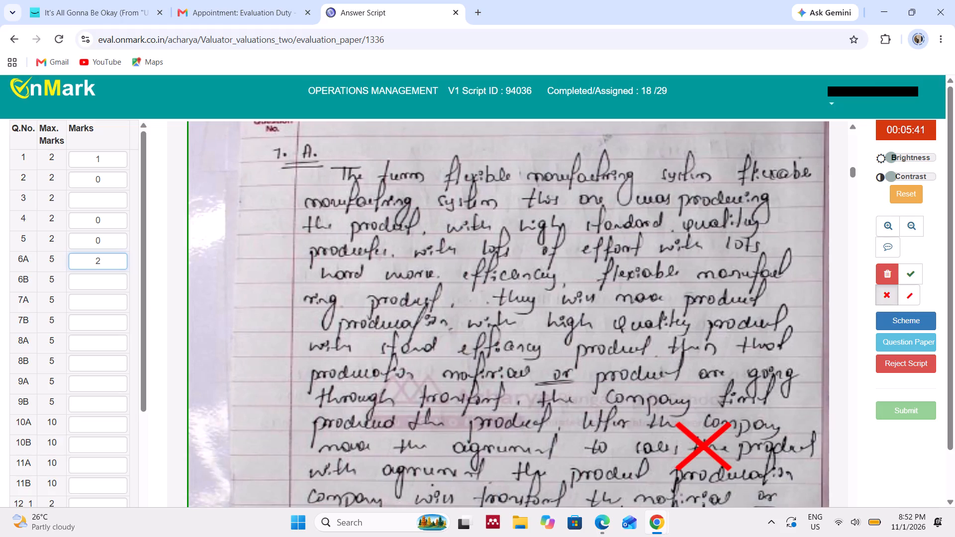
click(81, 306)
key(2)
scroll(222, 309, down, 10)
click(293, 307)
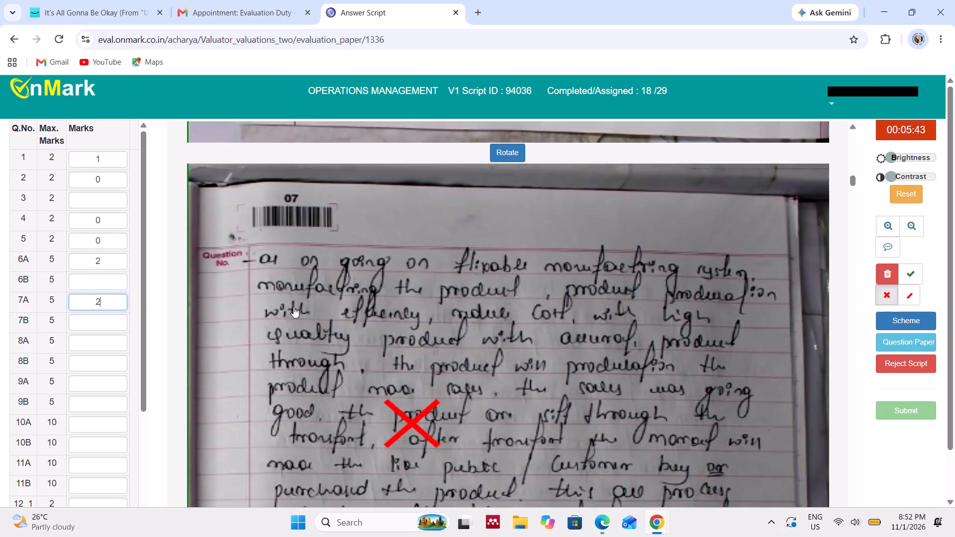
Place crosses on the method study answer on pages 08 and 09 and enter 0 marks for question 8A.
scroll(295, 307, down, 13)
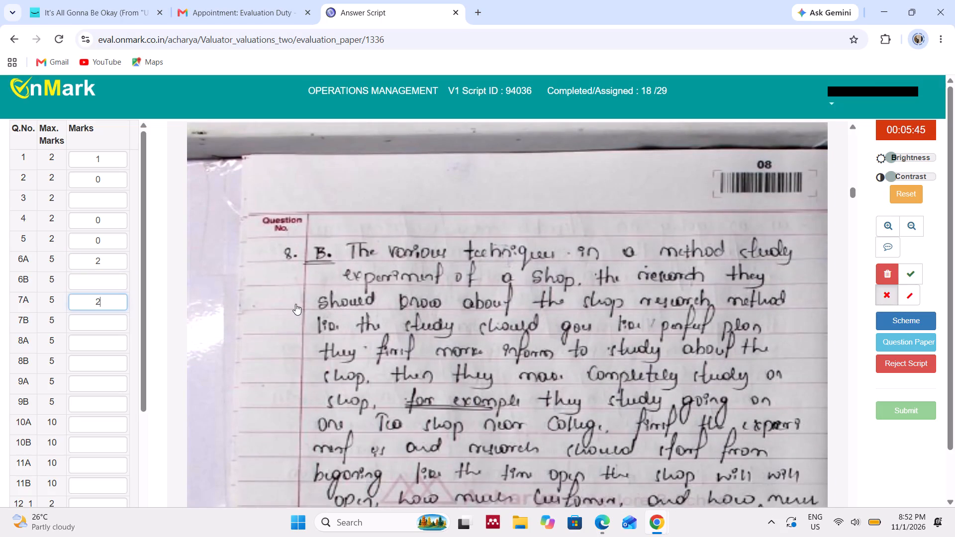
click(295, 303)
scroll(295, 303, down, 1)
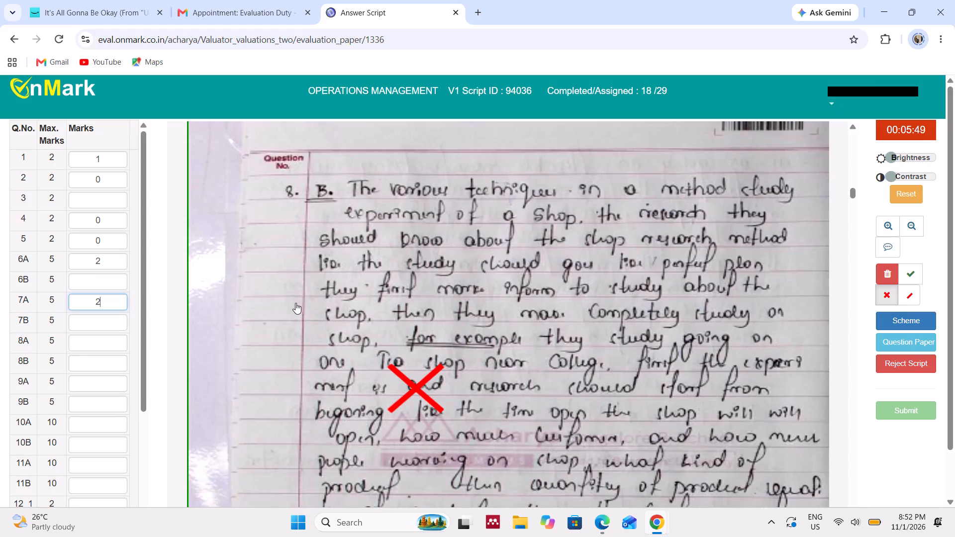
scroll(295, 303, down, 6)
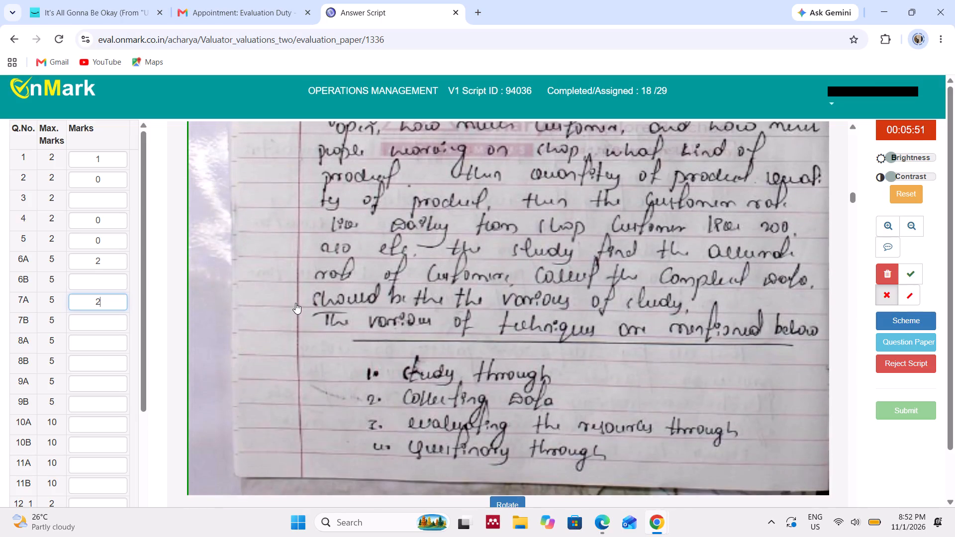
scroll(295, 303, down, 4)
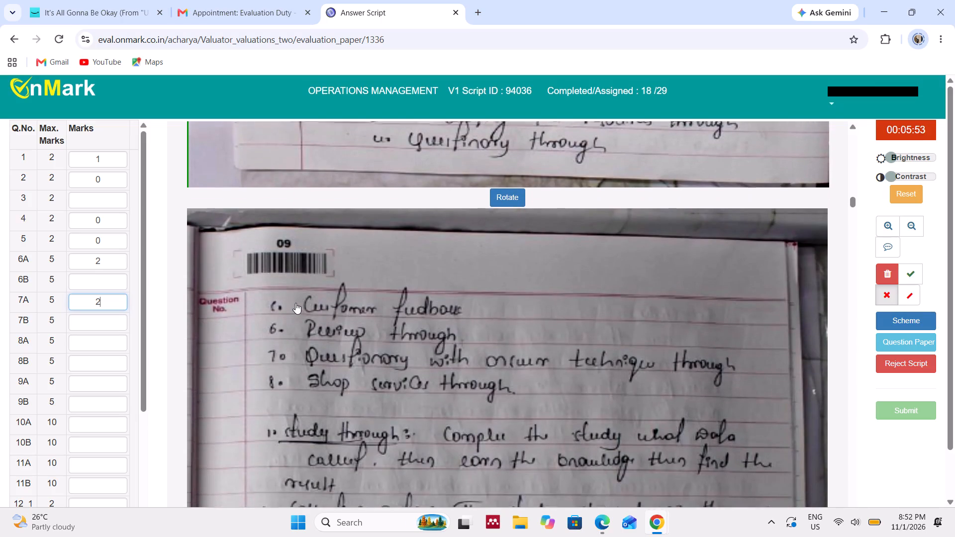
click(295, 303)
scroll(295, 303, up, 13)
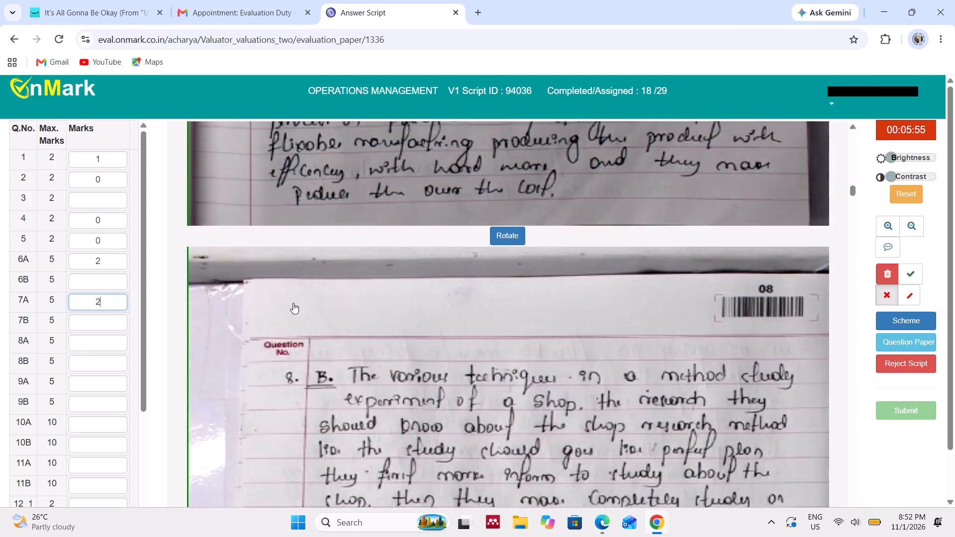
click(98, 343)
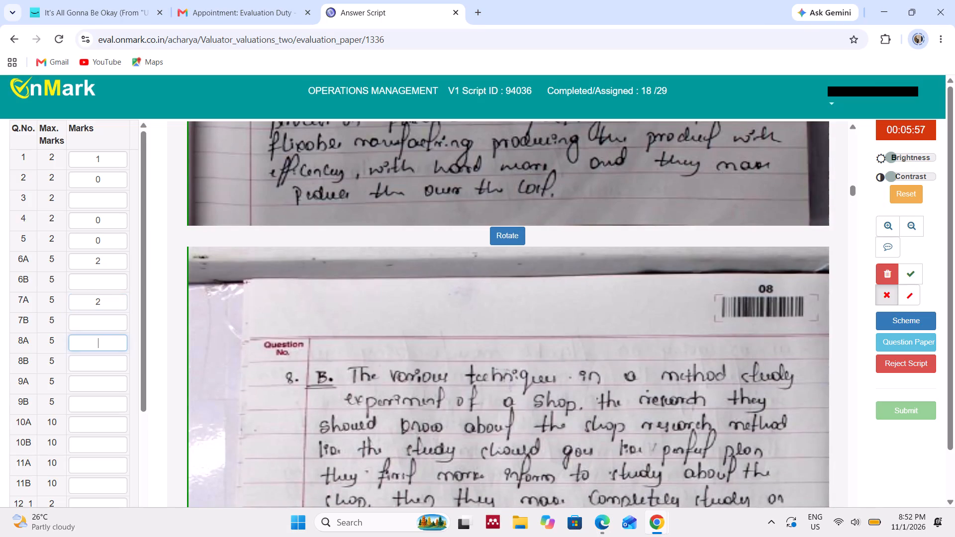
key(0)
Place crosses on the rest of the method study answer on page 09 and its conclusion on page 10.
scroll(527, 330, down, 18)
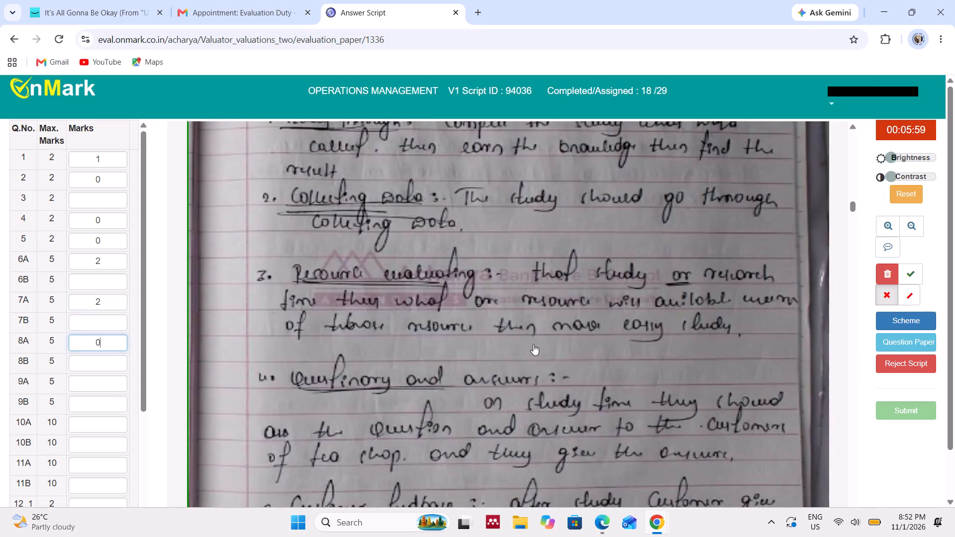
click(502, 326)
scroll(502, 326, down, 9)
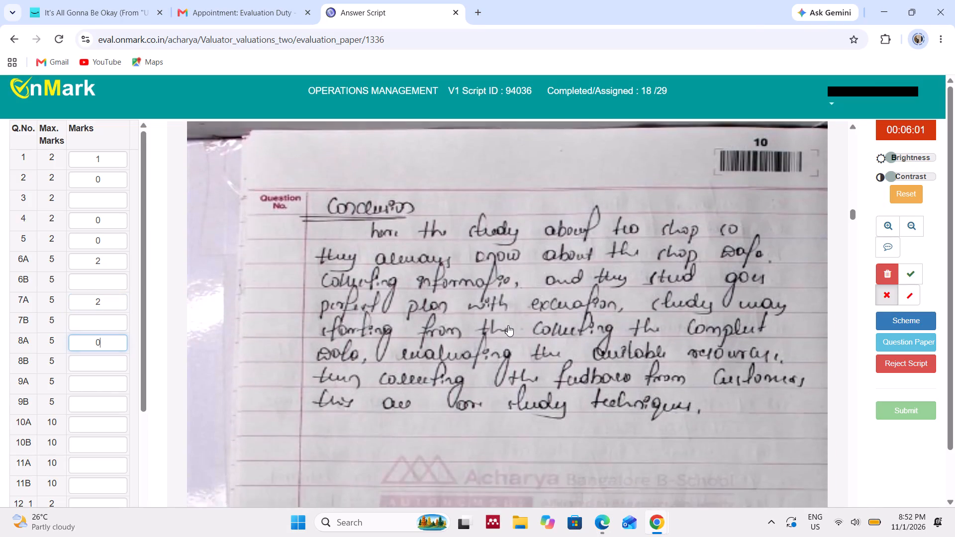
click(508, 325)
Place crosses on the 9A answer on pages 11 and 12 and enter 2 marks for question 9A.
scroll(508, 325, down, 13)
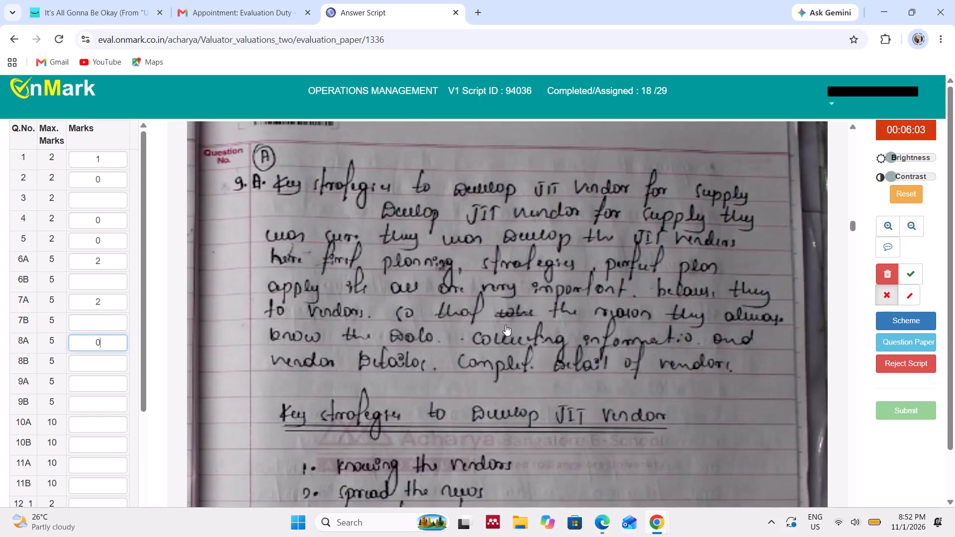
scroll(514, 310, down, 2)
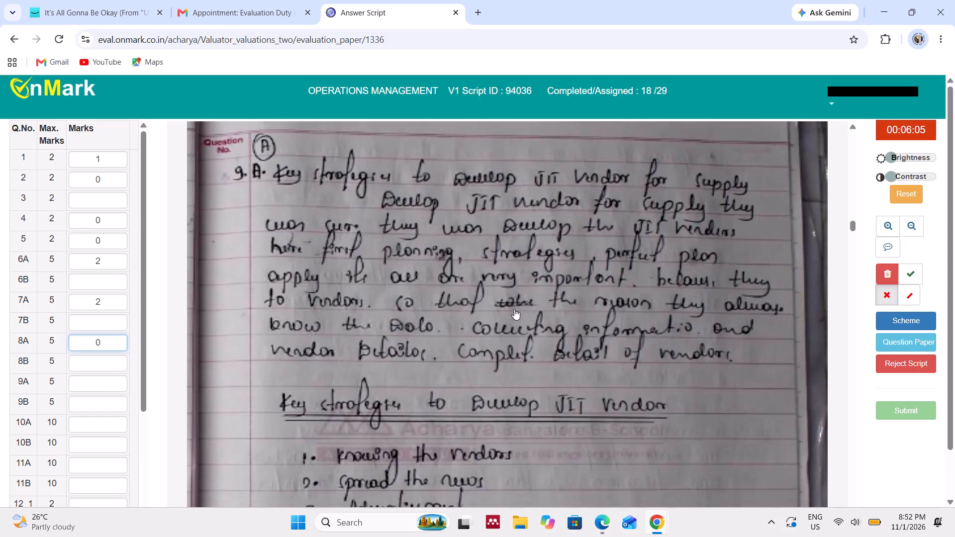
scroll(514, 309, down, 1)
click(445, 234)
scroll(445, 233, up, 6)
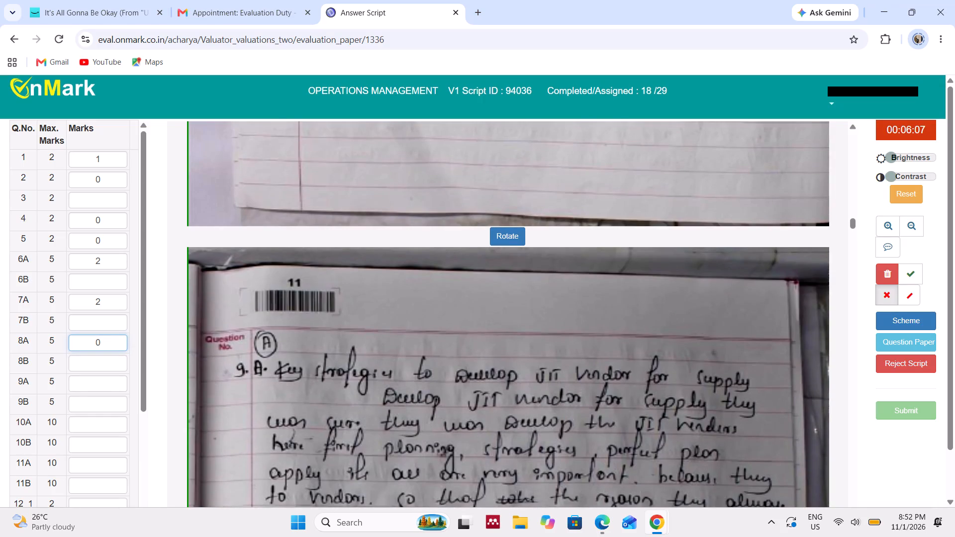
click(444, 233)
click(445, 292)
scroll(445, 294, down, 9)
scroll(444, 297, up, 3)
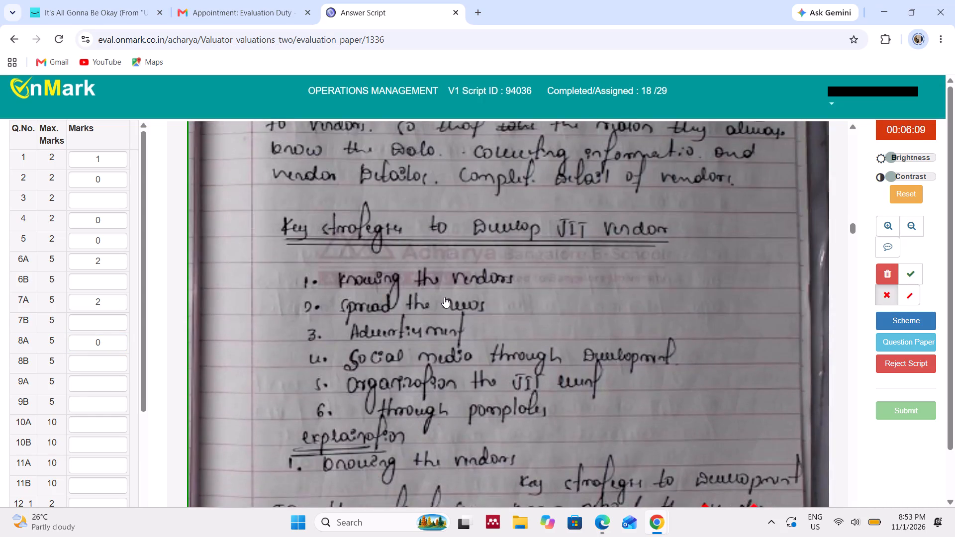
scroll(445, 295, up, 5)
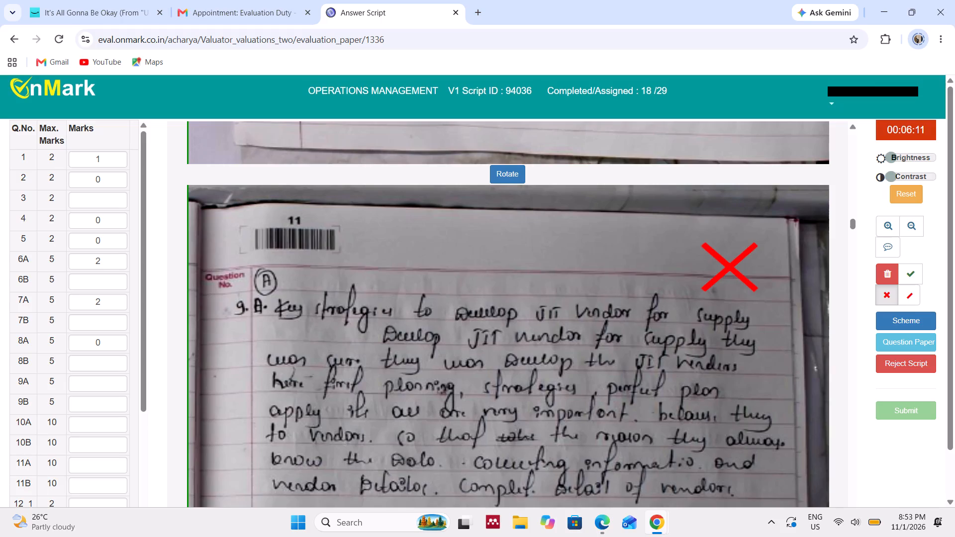
click(108, 390)
key(2)
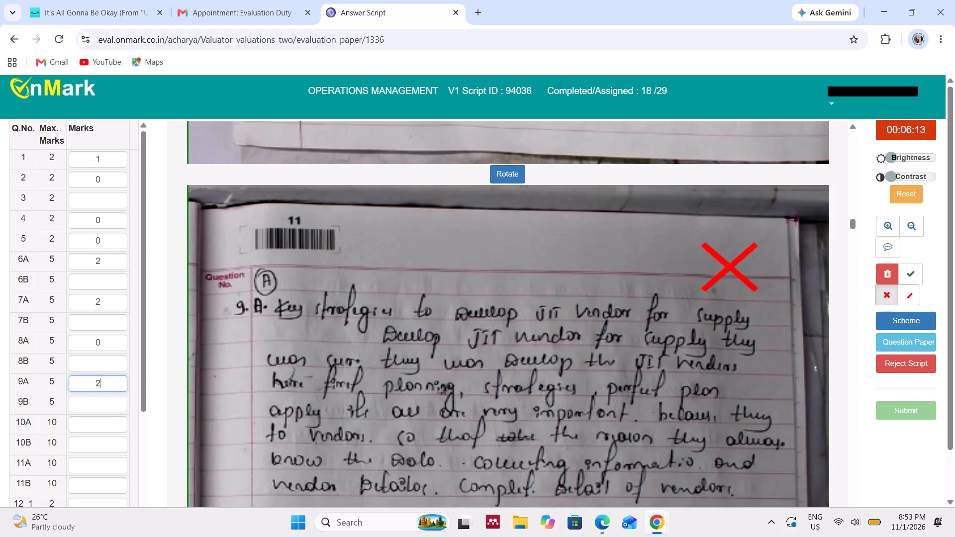
scroll(198, 371, down, 14)
click(335, 331)
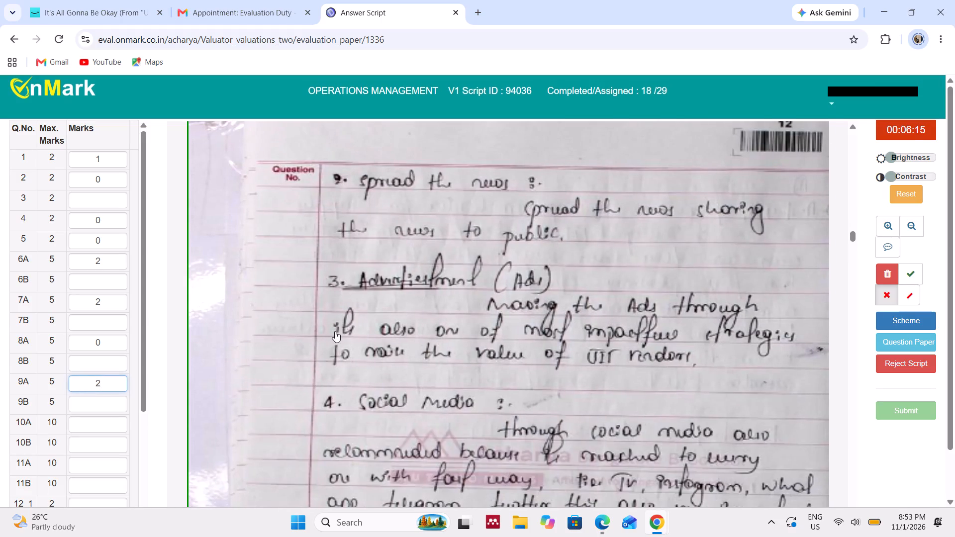
Place crosses on the hospital case answer on pages 13 and 14 and enter 3 marks for question 10A.
scroll(335, 331, down, 12)
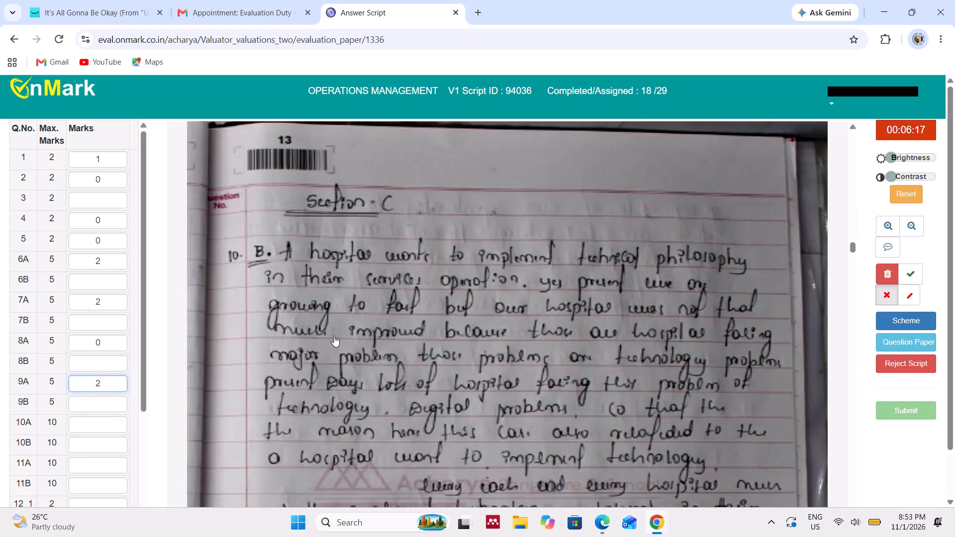
scroll(334, 336, down, 1)
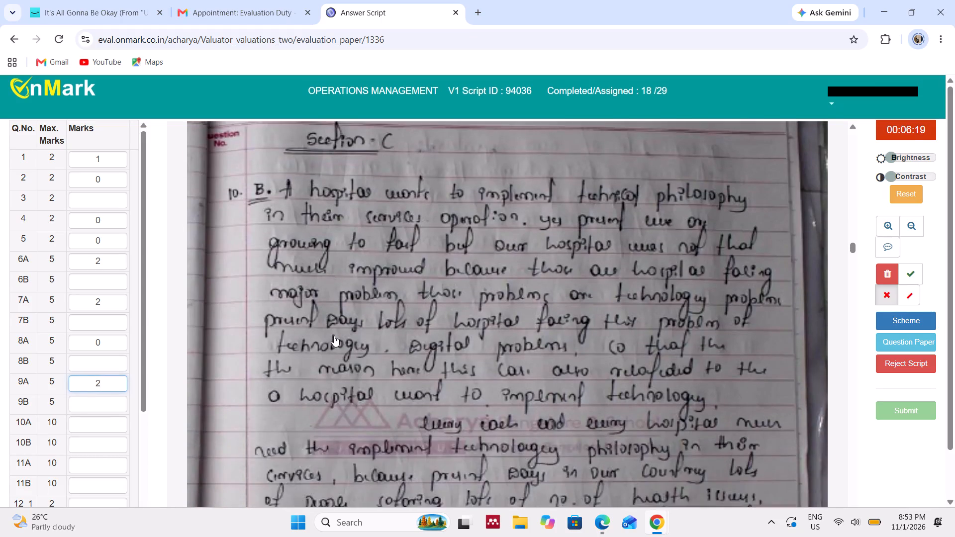
click(328, 336)
scroll(328, 336, down, 10)
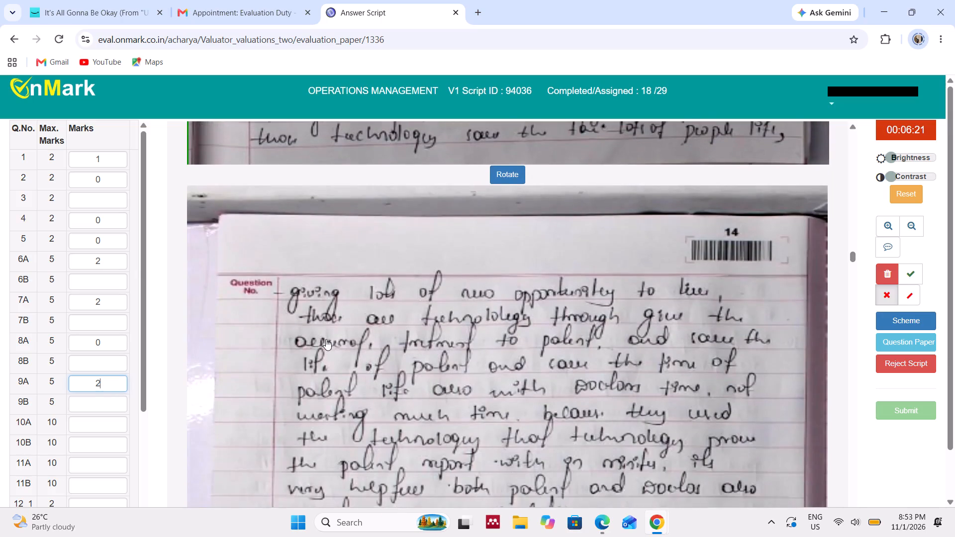
click(326, 339)
scroll(313, 346, down, 6)
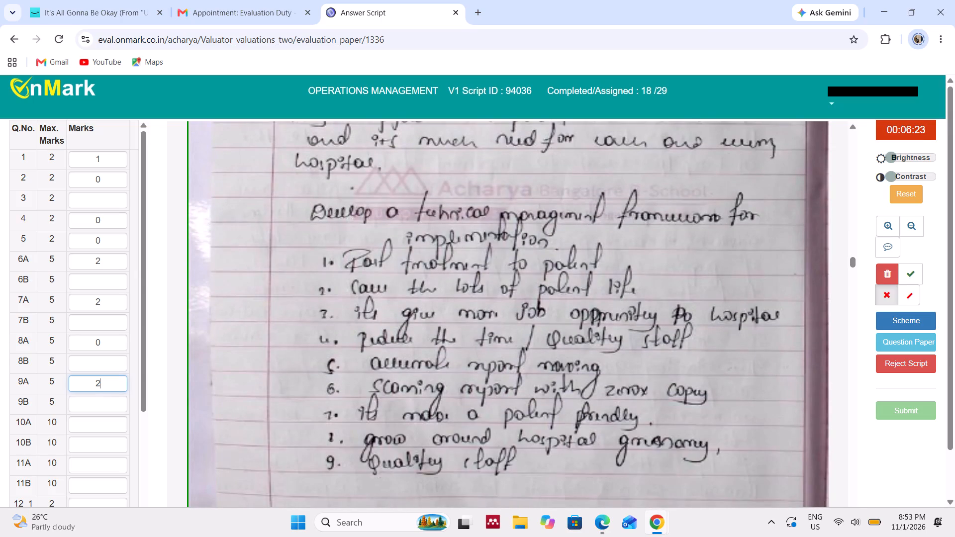
click(105, 427)
key(3)
Place crosses on the answers on pages 15 and 16 and enter 0 marks for question 11A.
scroll(391, 406, down, 7)
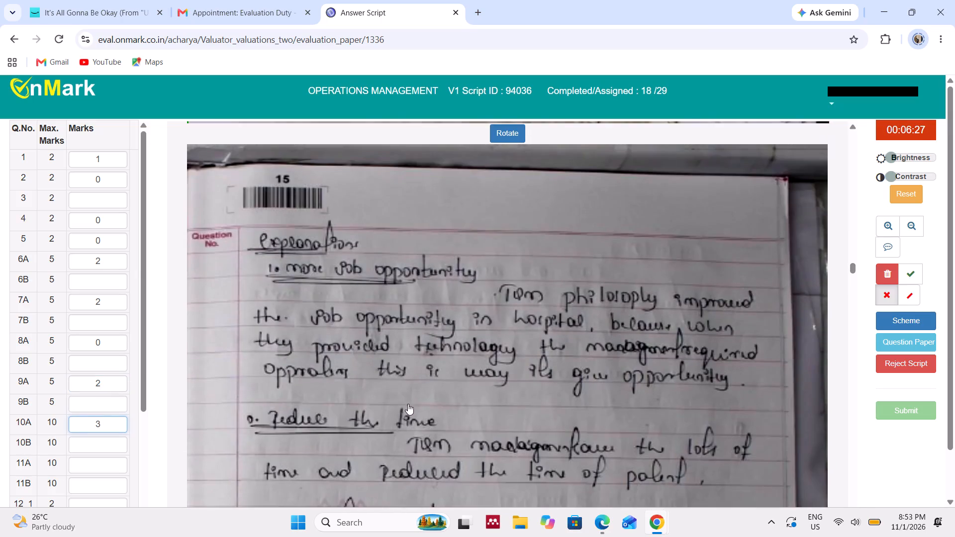
scroll(409, 403, down, 1)
click(387, 351)
scroll(386, 355, down, 9)
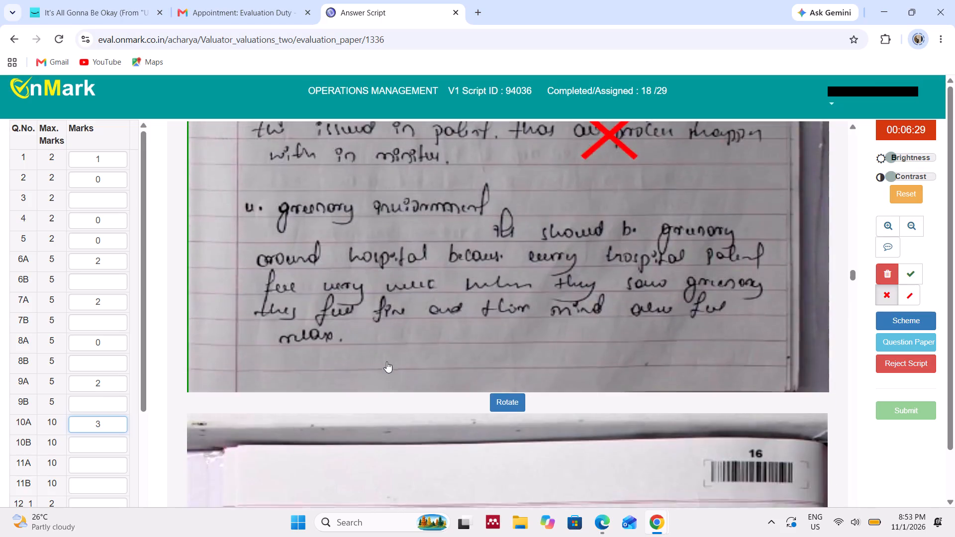
scroll(386, 361, down, 5)
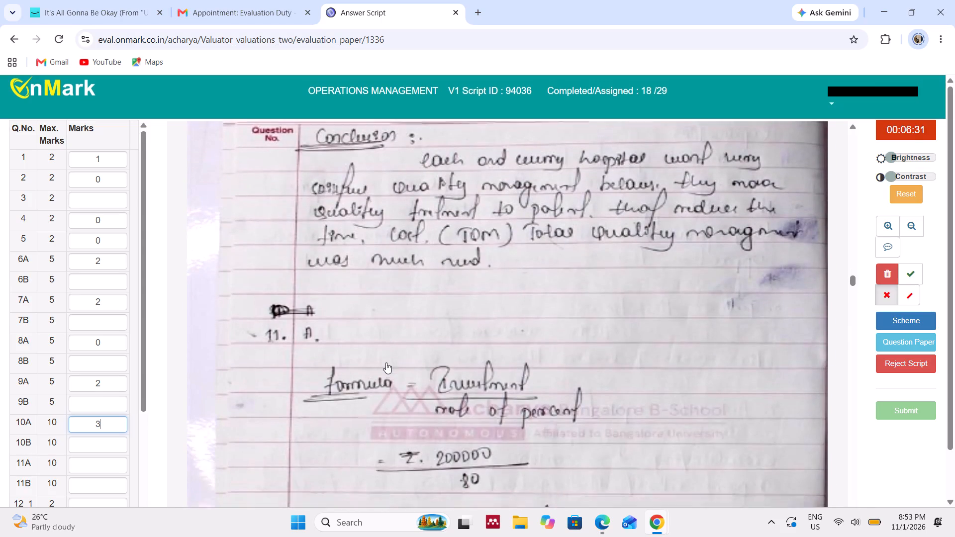
scroll(386, 362, down, 2)
click(379, 335)
scroll(375, 337, down, 6)
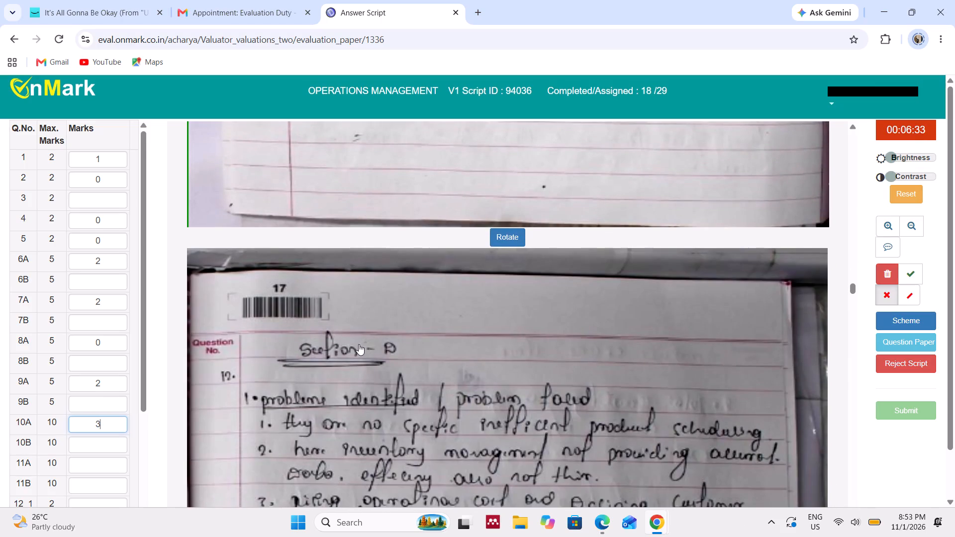
click(86, 468)
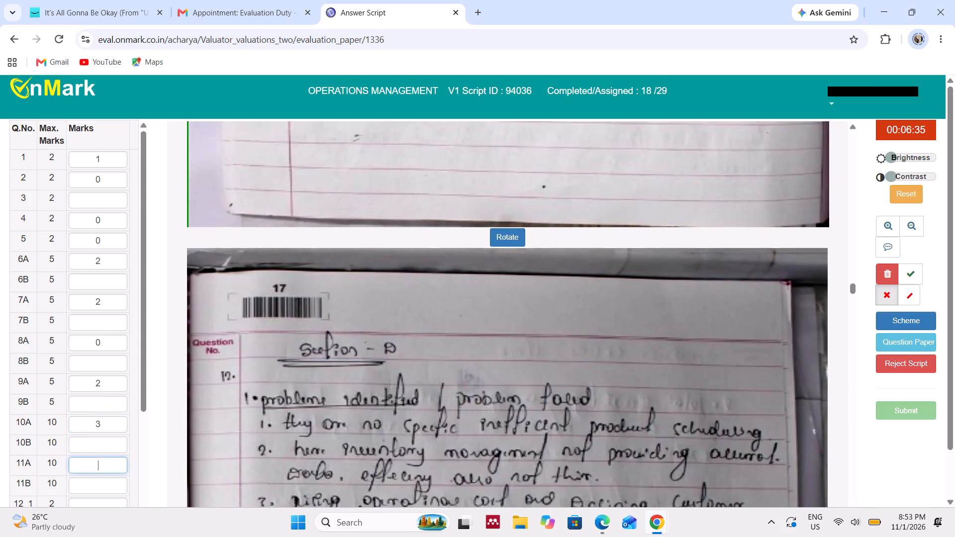
key(0)
Enter 1 mark for question 12_1 and place crosses on the Section D answer on pages 17 and 18.
scroll(679, 388, down, 6)
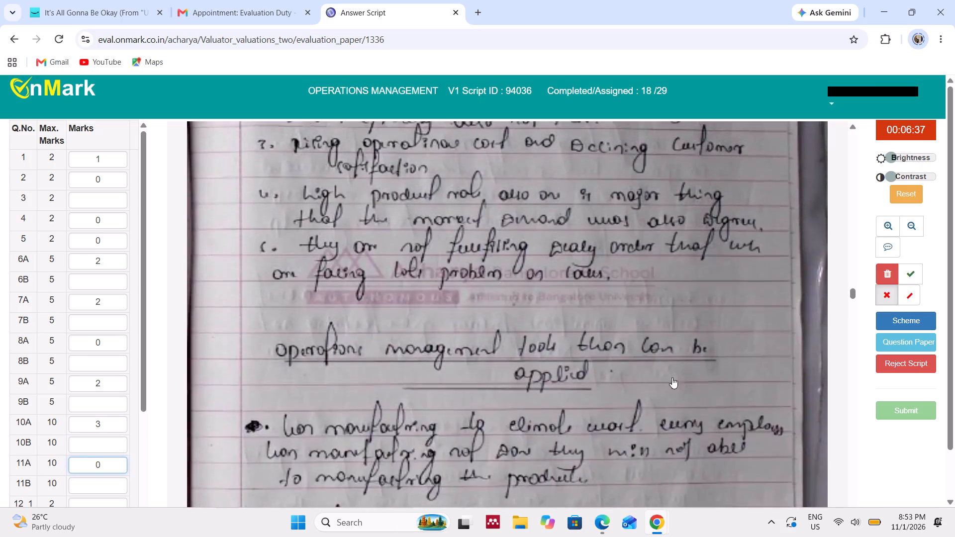
scroll(587, 330, up, 4)
scroll(111, 471, down, 4)
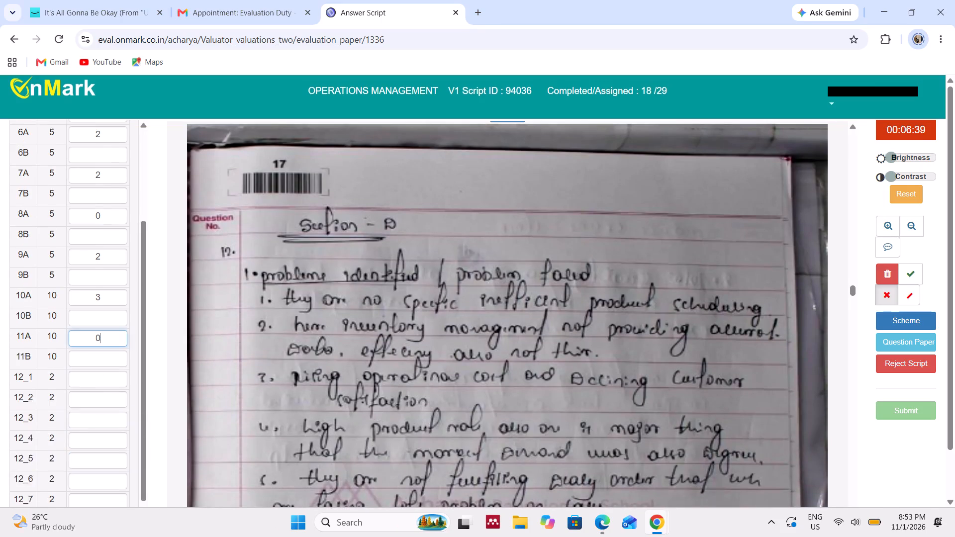
click(102, 371)
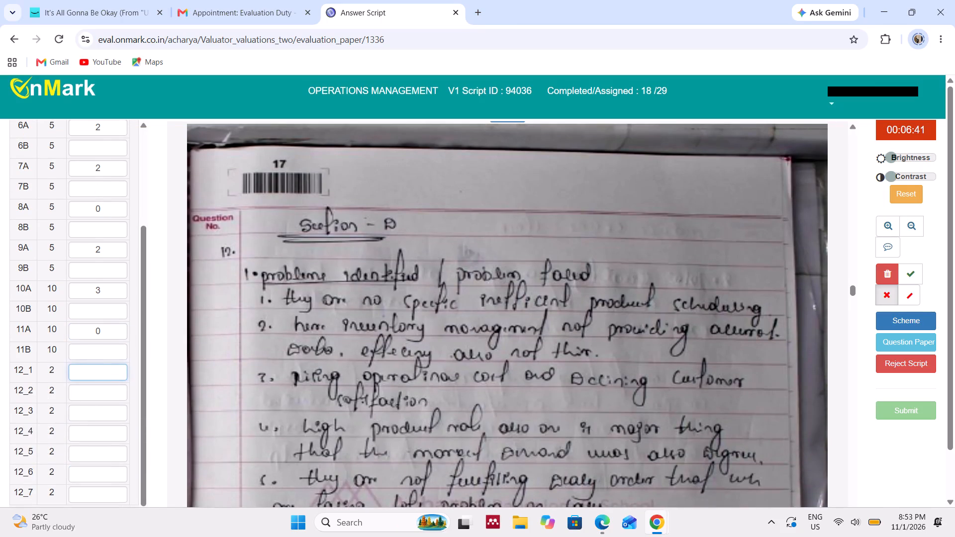
key(1)
scroll(232, 398, down, 5)
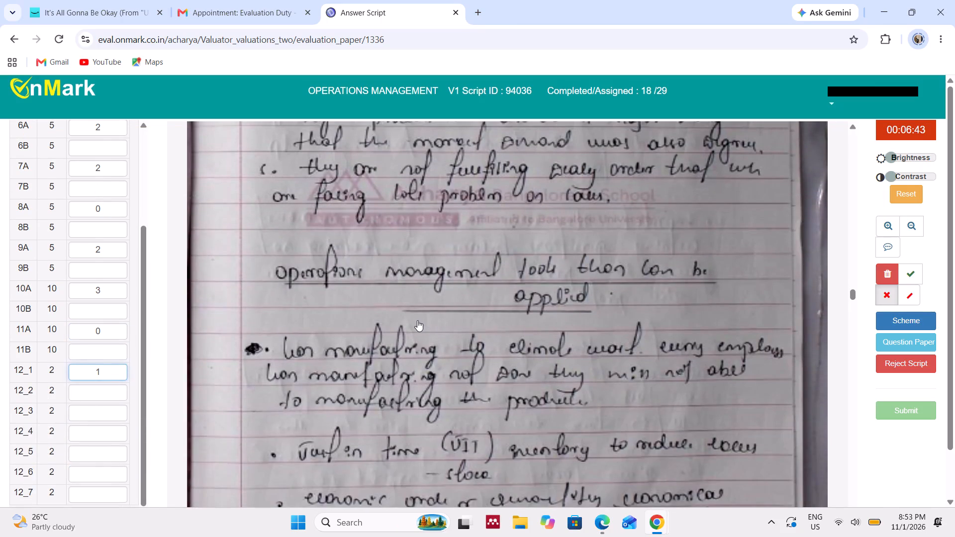
click(417, 320)
scroll(417, 320, down, 7)
click(378, 318)
scroll(377, 318, down, 4)
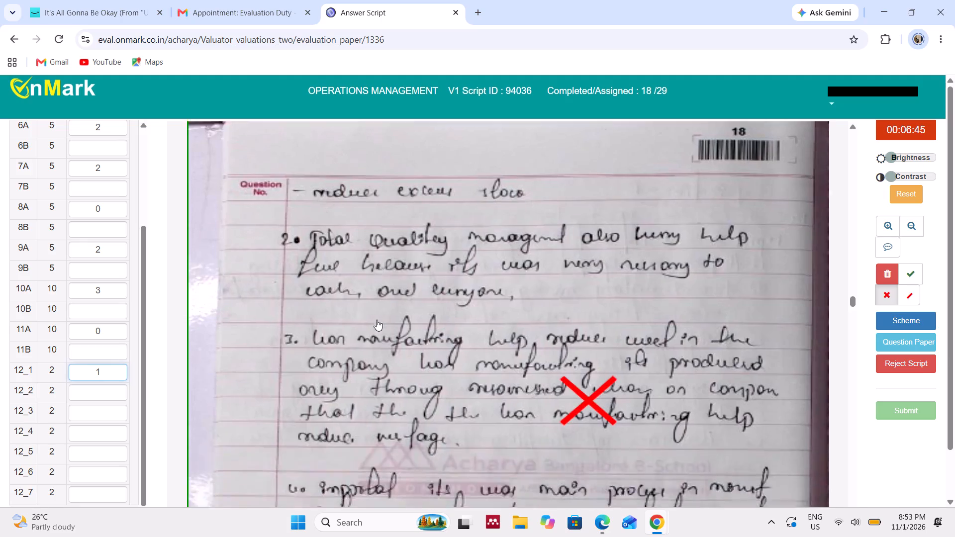
Enter 1 mark each for questions 12_2, 12_3 and 12_4, and 0 marks each for 12_5, 12_6 and 12_7.
click(113, 400)
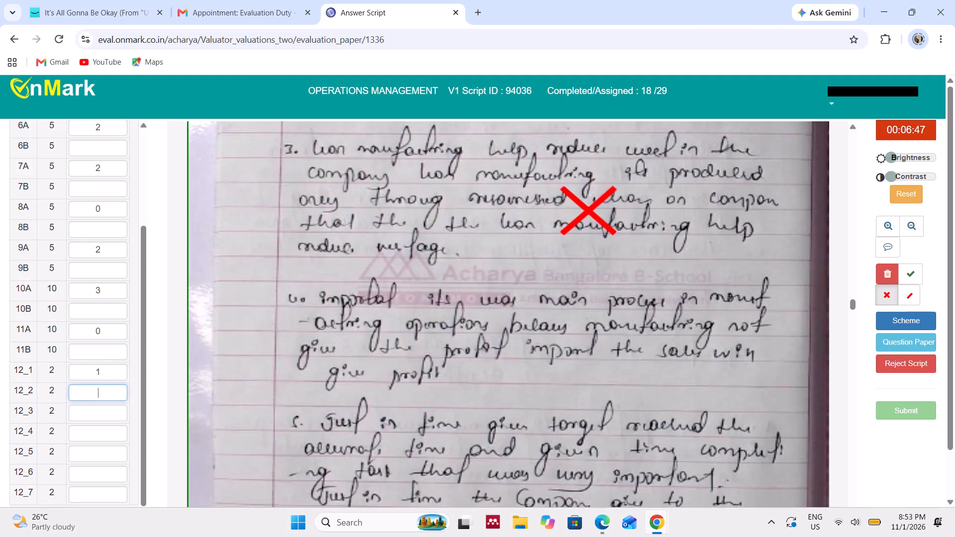
key(1)
click(113, 401)
click(112, 410)
key(1)
scroll(588, 368, down, 6)
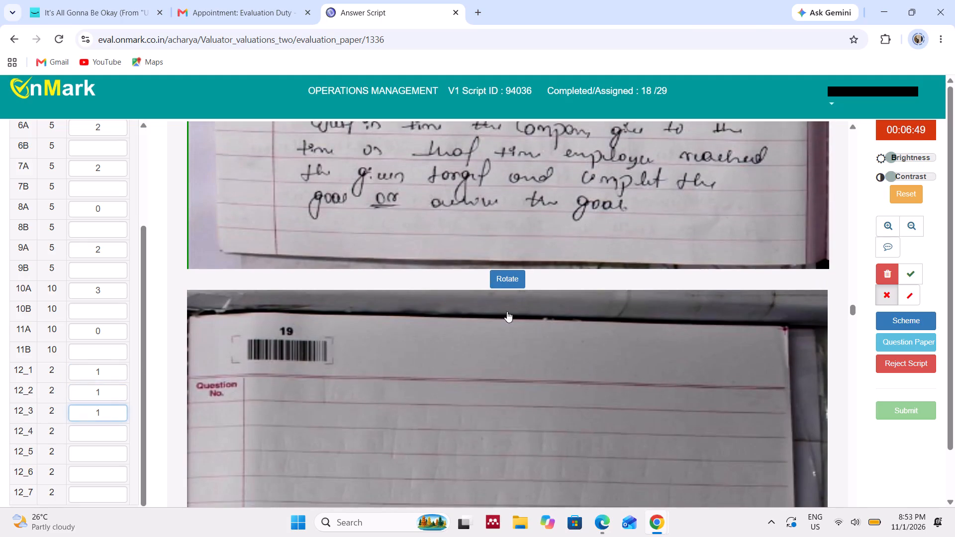
click(91, 435)
key(1)
click(89, 446)
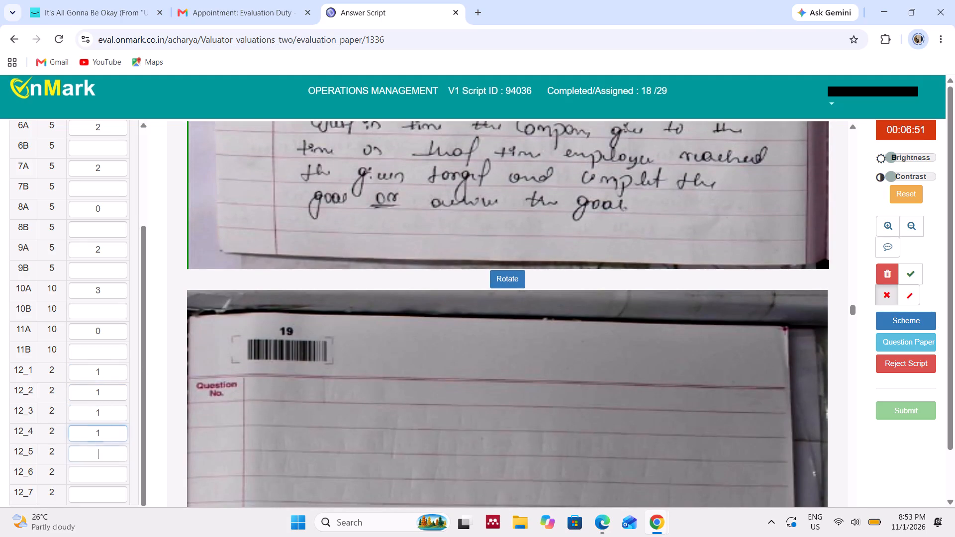
key(0)
click(93, 476)
key(0)
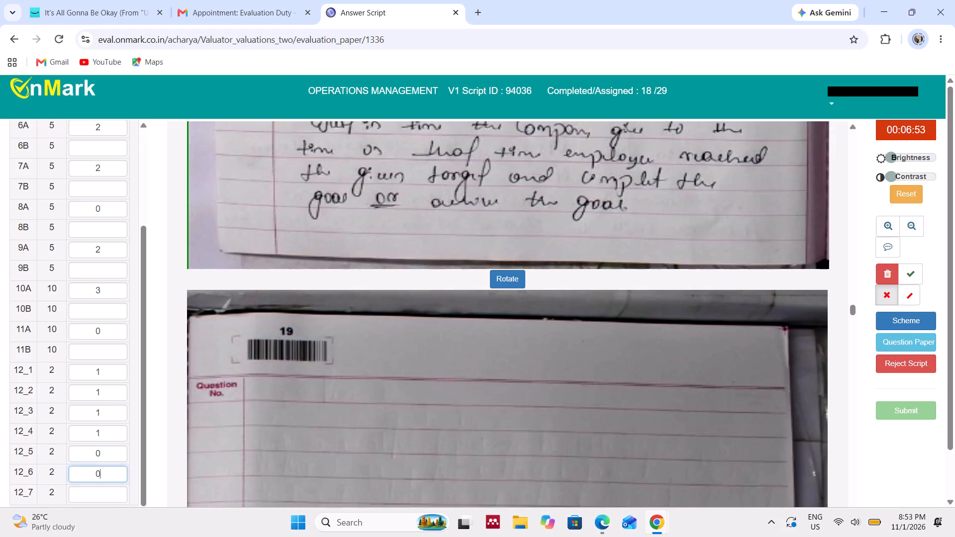
click(88, 488)
key(0)
Place a cross on blank page 19.
click(519, 404)
scroll(519, 404, down, 8)
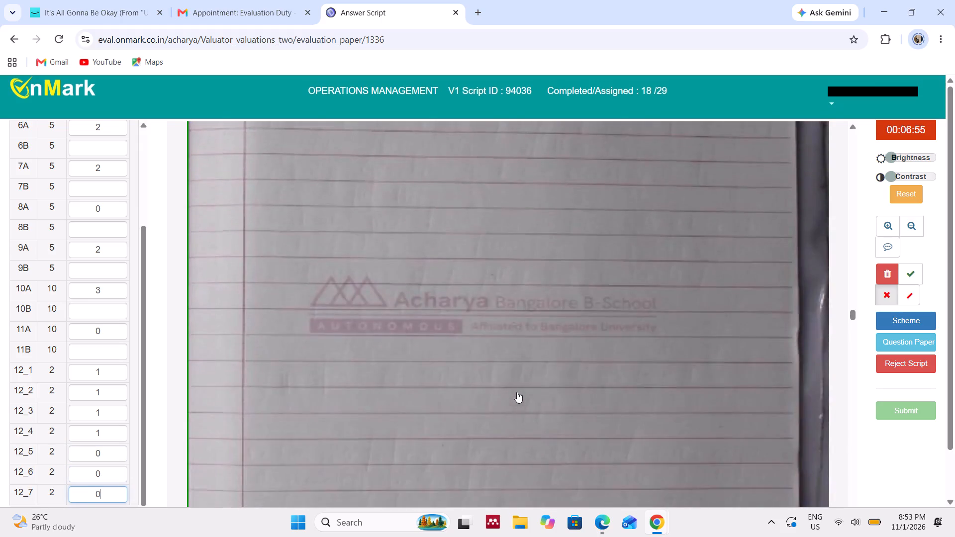
scroll(517, 392, down, 4)
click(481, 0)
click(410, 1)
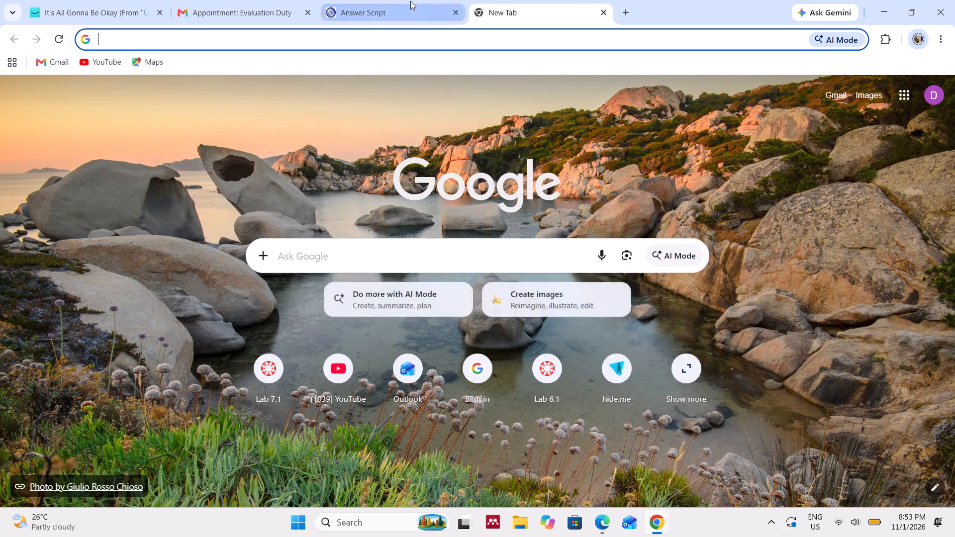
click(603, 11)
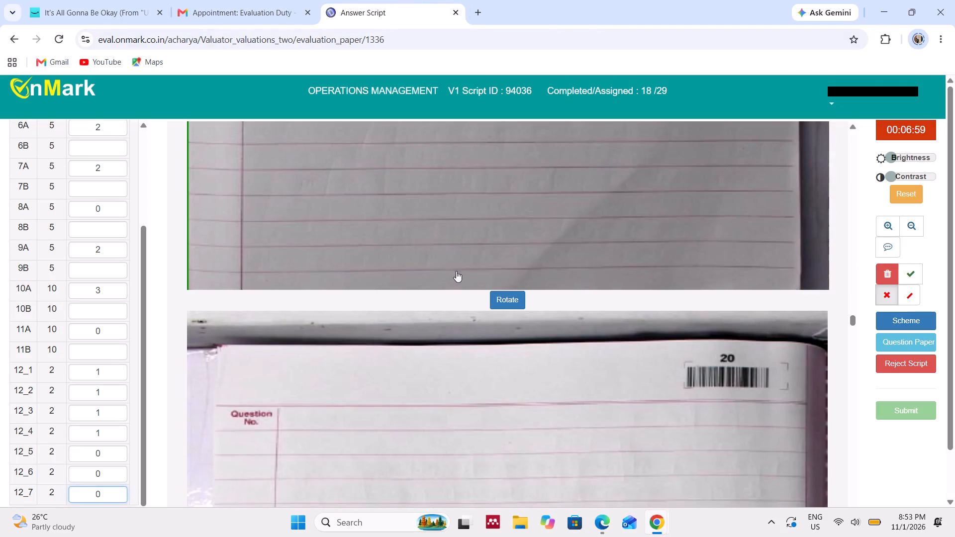
Place a cross on each of the blank pages 20 to 25.
scroll(457, 273, down, 3)
click(440, 255)
scroll(441, 256, down, 13)
click(440, 247)
scroll(443, 249, down, 3)
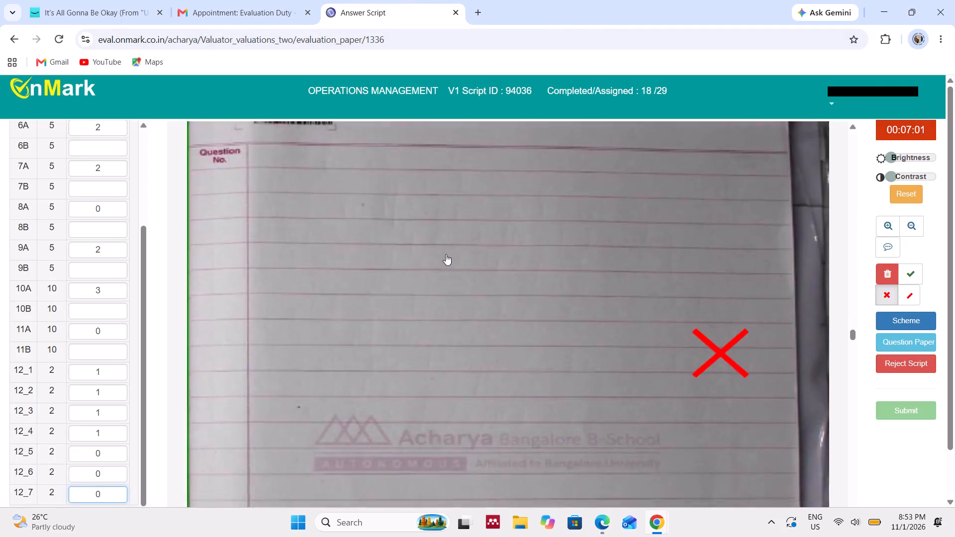
scroll(446, 254, down, 9)
click(447, 256)
scroll(447, 255, down, 12)
click(448, 255)
scroll(448, 254, down, 6)
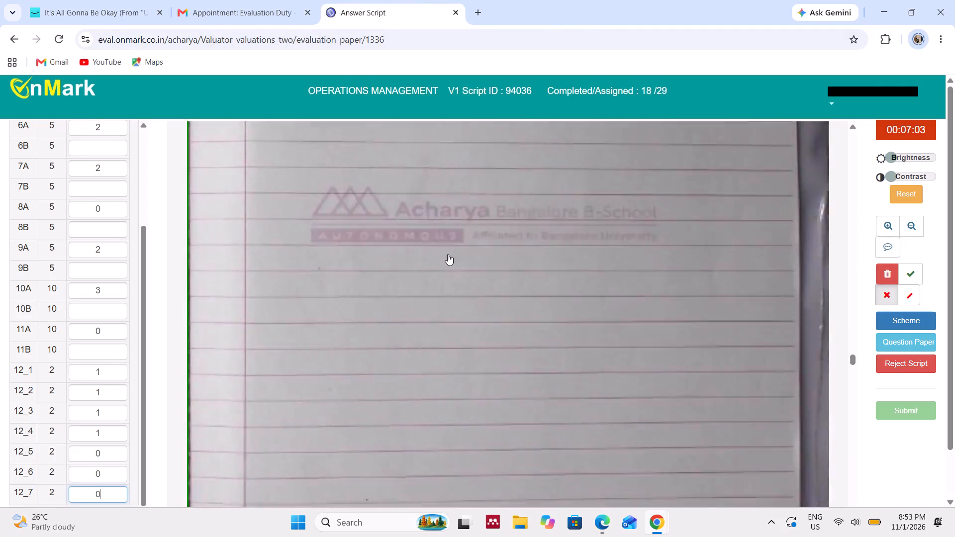
scroll(448, 254, down, 6)
click(448, 253)
scroll(448, 253, down, 11)
click(449, 251)
Place a cross on each of the blank pages 26 to 29.
scroll(449, 251, down, 7)
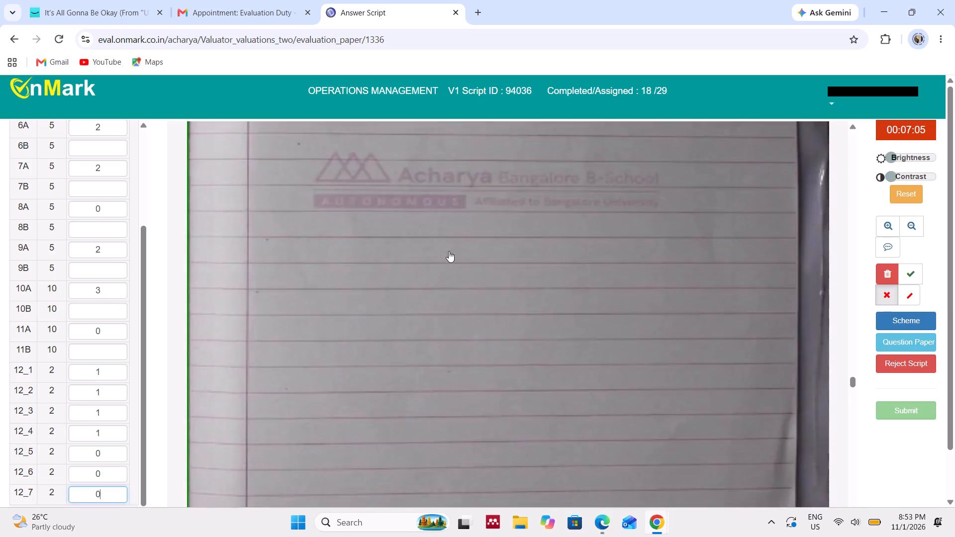
scroll(449, 251, down, 6)
click(449, 252)
scroll(449, 251, down, 13)
click(450, 248)
scroll(450, 247, down, 8)
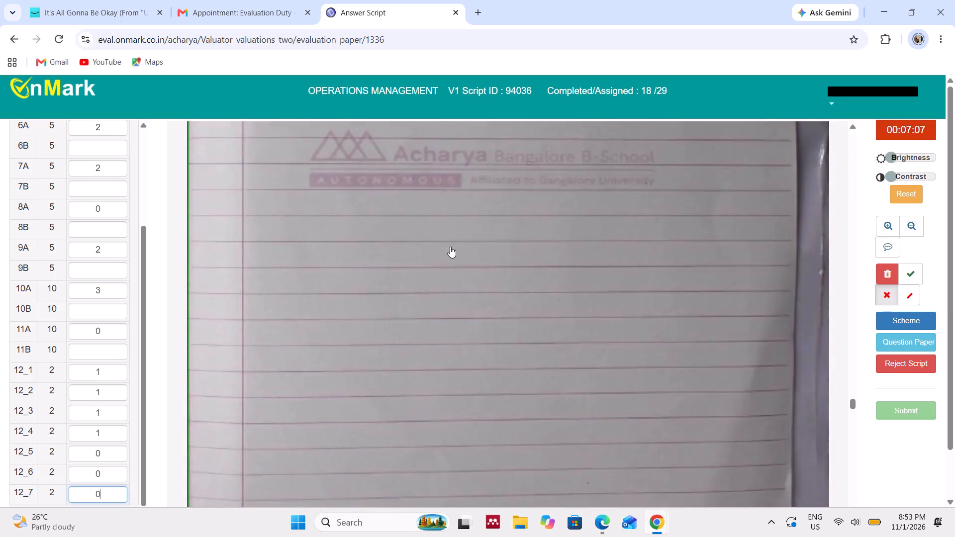
scroll(450, 247, down, 5)
click(451, 249)
scroll(451, 249, down, 13)
click(450, 249)
Place a cross on each of the blank pages 30 to 33.
scroll(450, 249, down, 8)
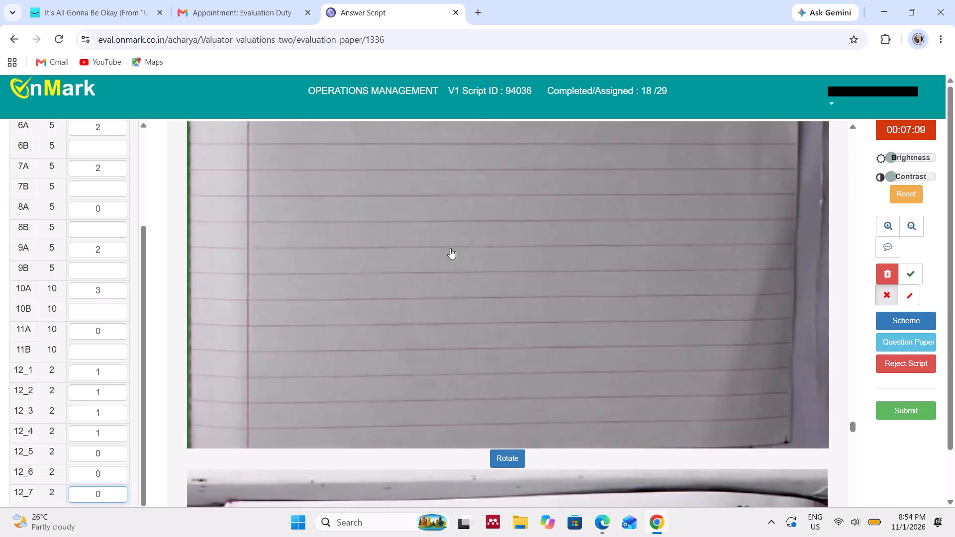
scroll(450, 248, down, 3)
click(449, 247)
scroll(449, 246, down, 14)
click(449, 246)
scroll(449, 246, down, 11)
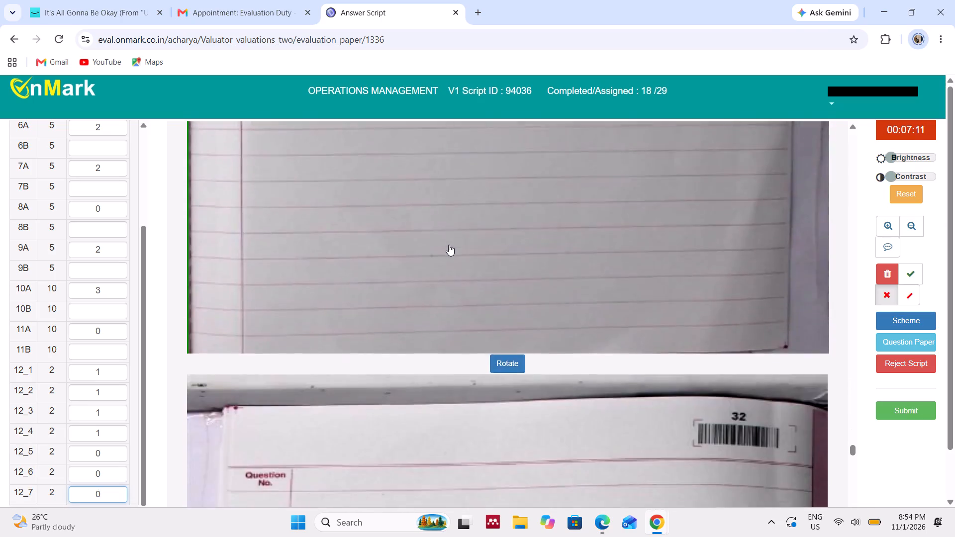
scroll(449, 245, down, 2)
click(449, 245)
scroll(449, 245, down, 11)
click(449, 243)
scroll(448, 243, down, 13)
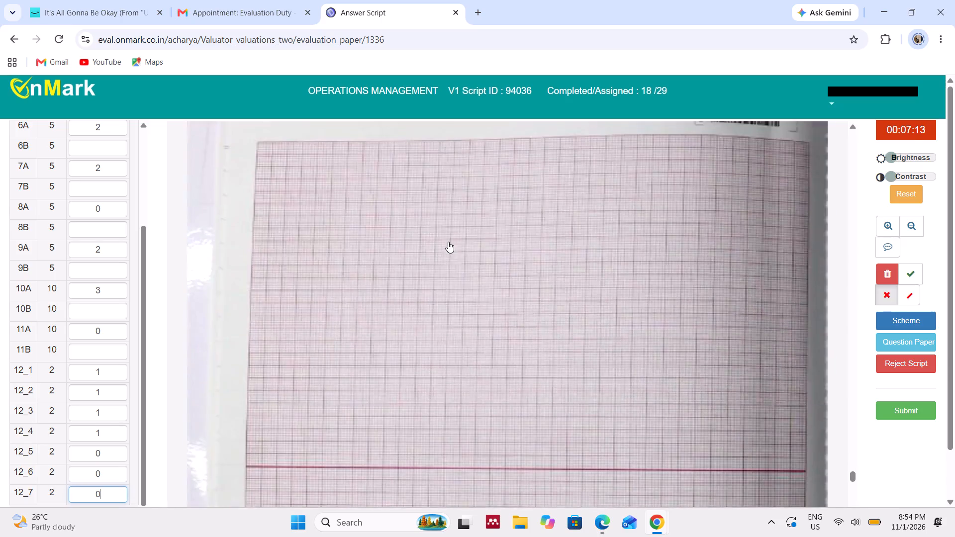
Place a cross on each of the blank pages 34 and 35.
click(448, 242)
scroll(448, 242, down, 13)
click(448, 241)
scroll(448, 241, down, 13)
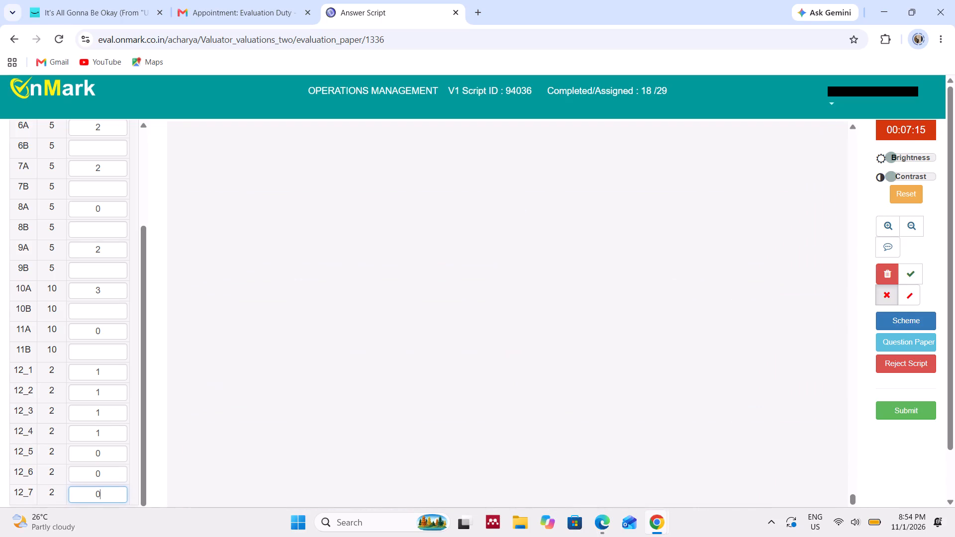
scroll(447, 240, up, 6)
scroll(542, 230, up, 20)
scroll(542, 230, up, 11)
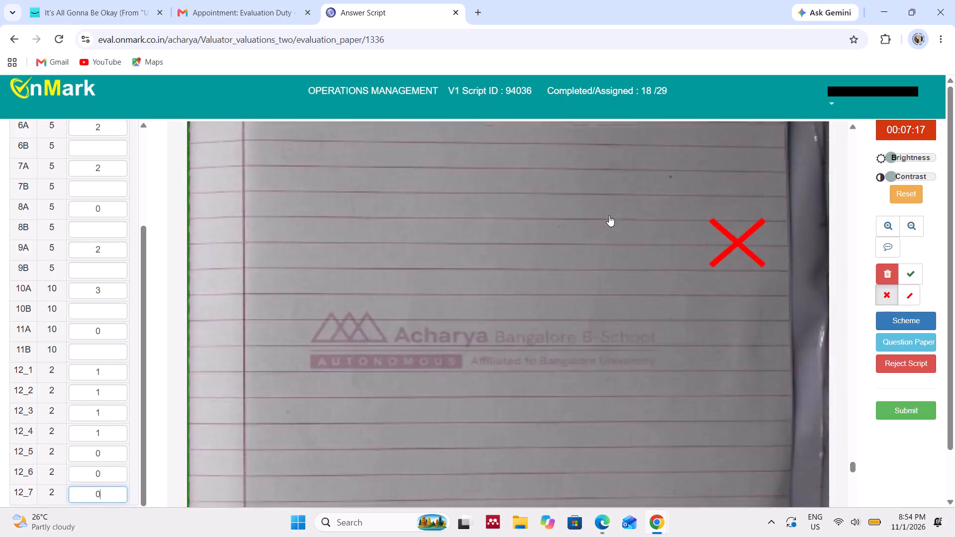
scroll(609, 215, up, 20)
scroll(609, 215, up, 18)
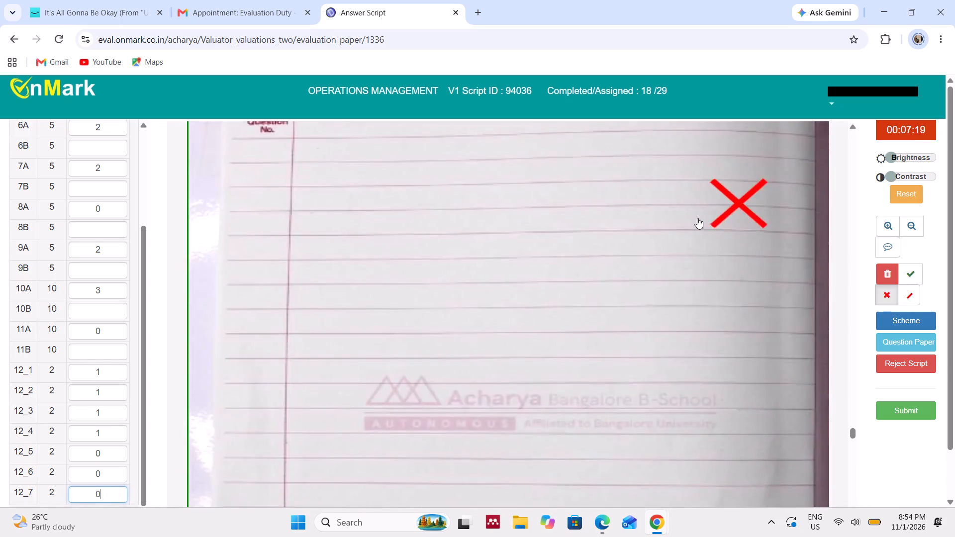
scroll(697, 217, up, 15)
scroll(677, 215, up, 8)
scroll(676, 215, up, 14)
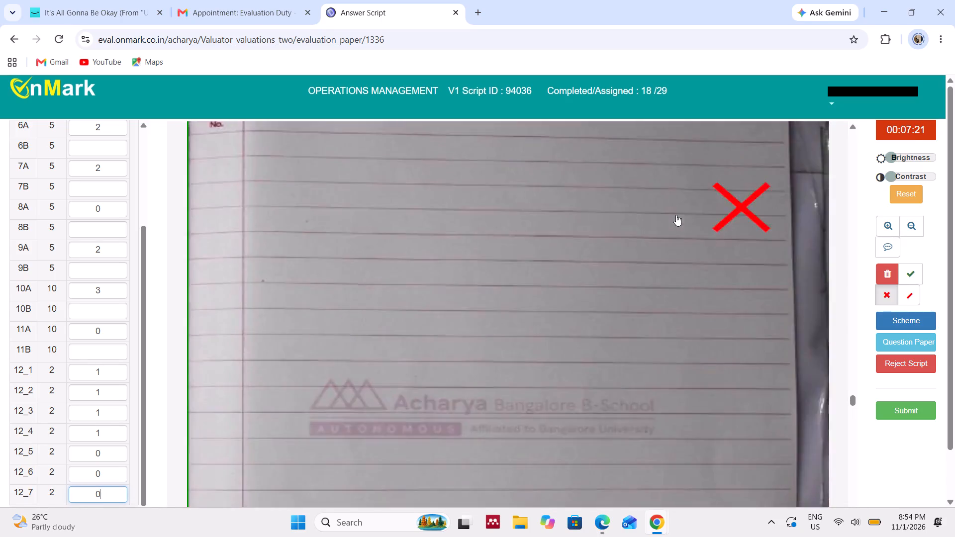
scroll(676, 215, up, 14)
scroll(663, 215, up, 15)
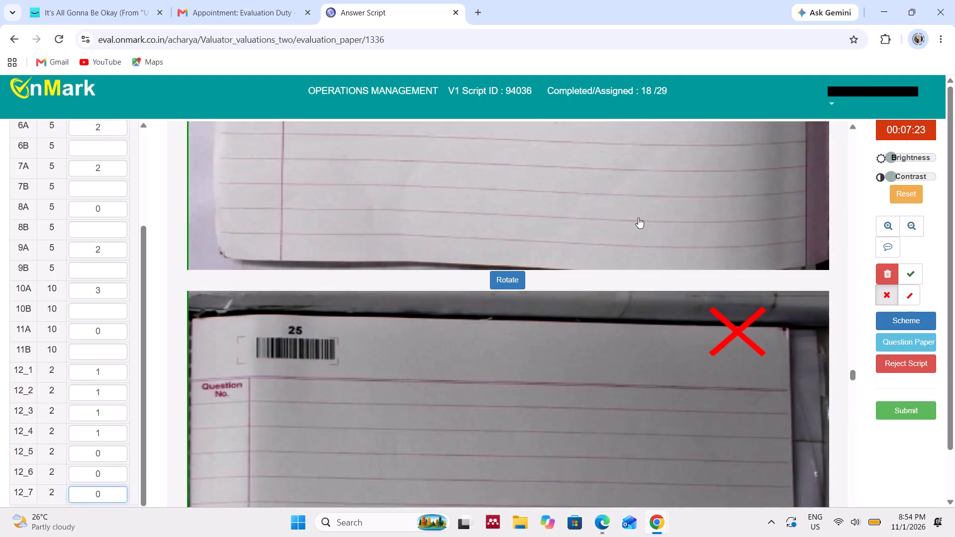
scroll(619, 220, up, 7)
scroll(619, 220, up, 14)
scroll(455, 286, down, 3)
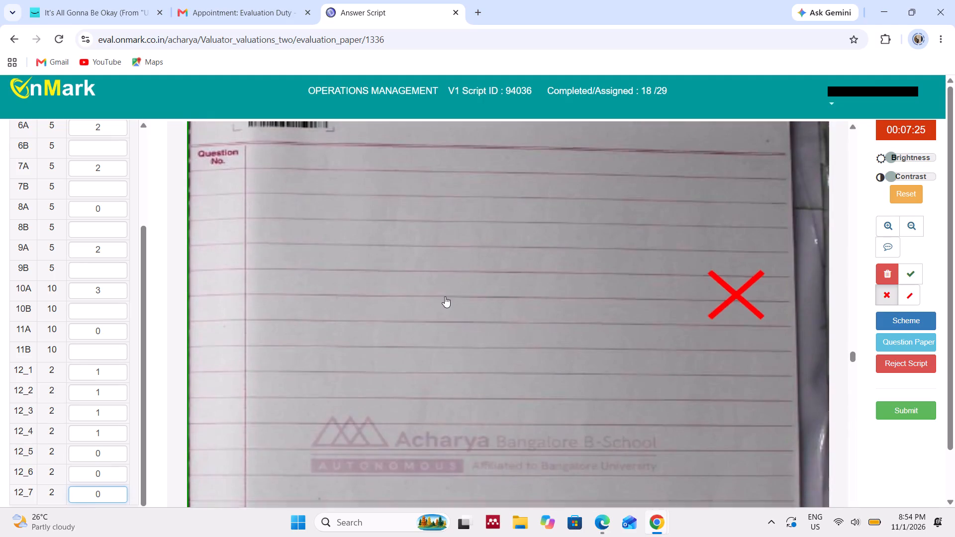
scroll(445, 296, down, 3)
scroll(351, 289, down, 6)
Enter 0 marks for each of the questions 6B, 7B, 8B, 9B, 10B and 11B.
click(84, 157)
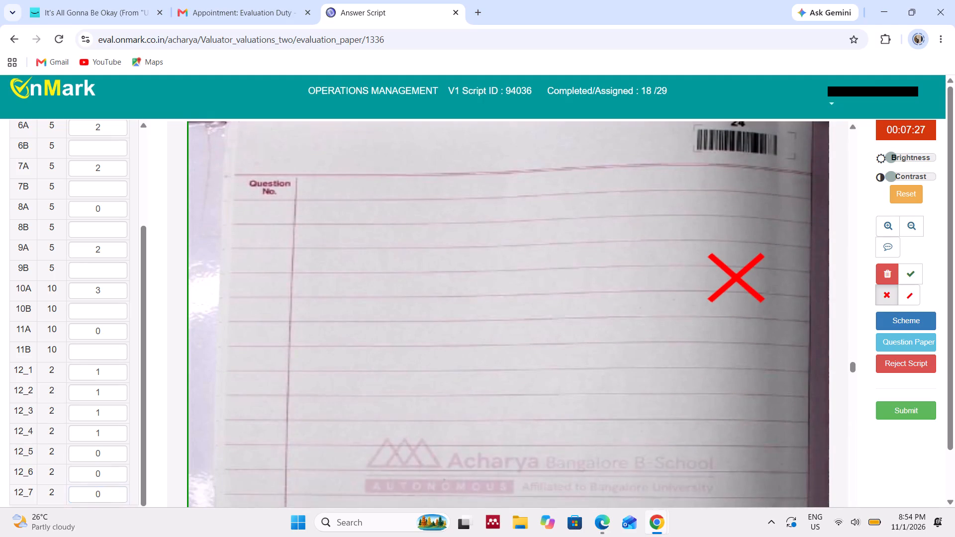
click(91, 153)
key(0)
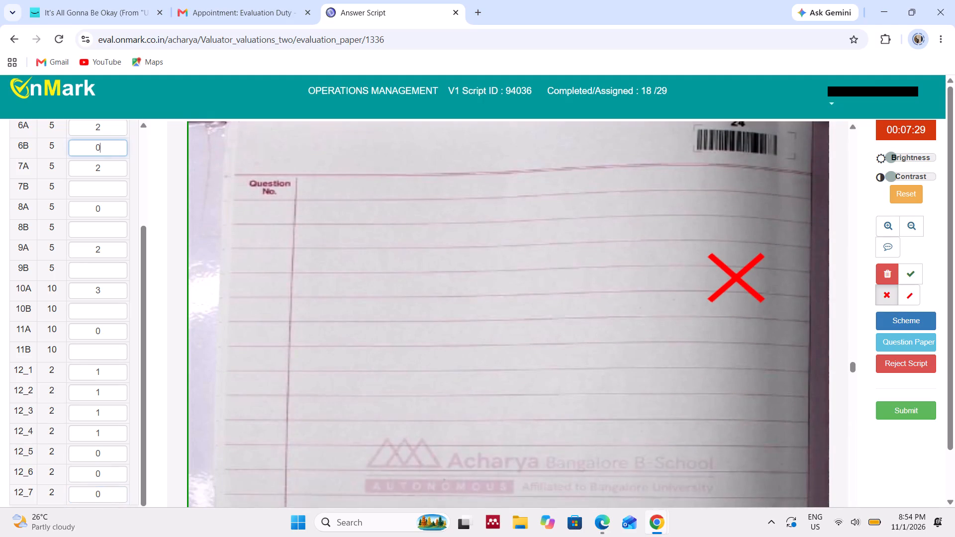
click(92, 192)
key(0)
click(93, 223)
key(0)
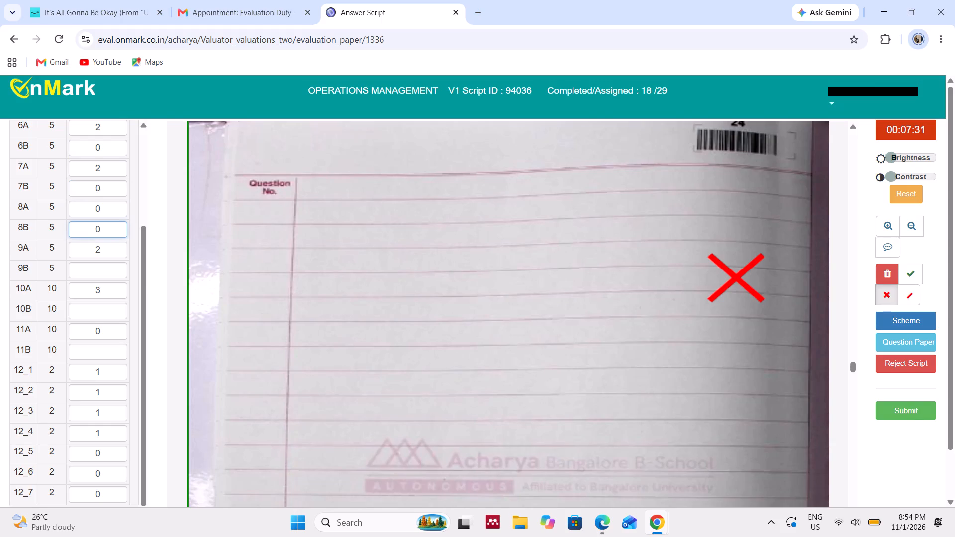
click(98, 267)
key(0)
scroll(98, 274, down, 3)
click(99, 258)
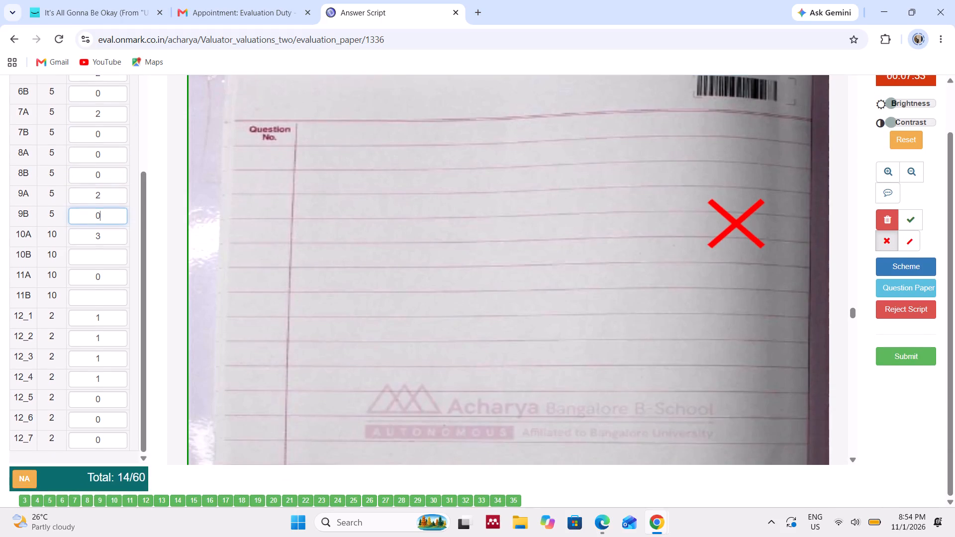
key(0)
click(98, 297)
key(0)
scroll(98, 302, down, 5)
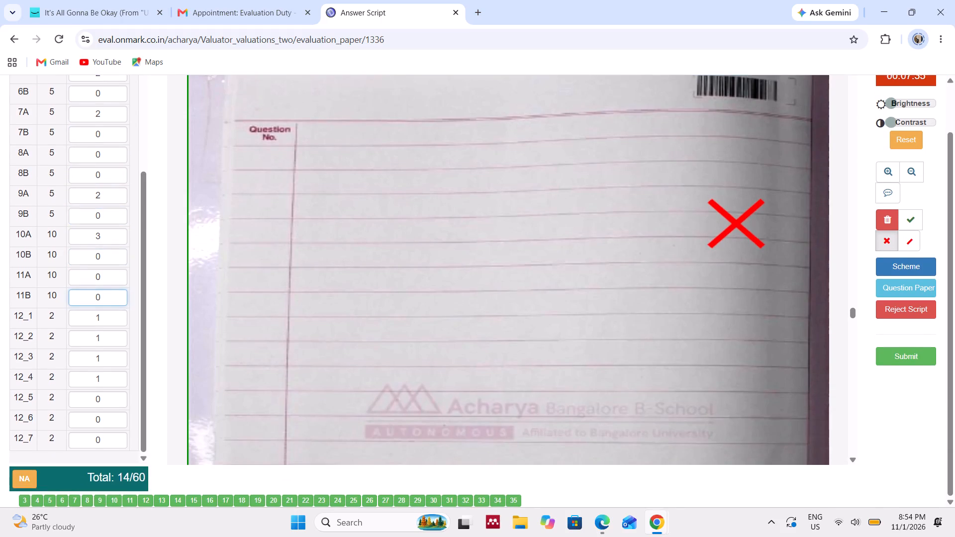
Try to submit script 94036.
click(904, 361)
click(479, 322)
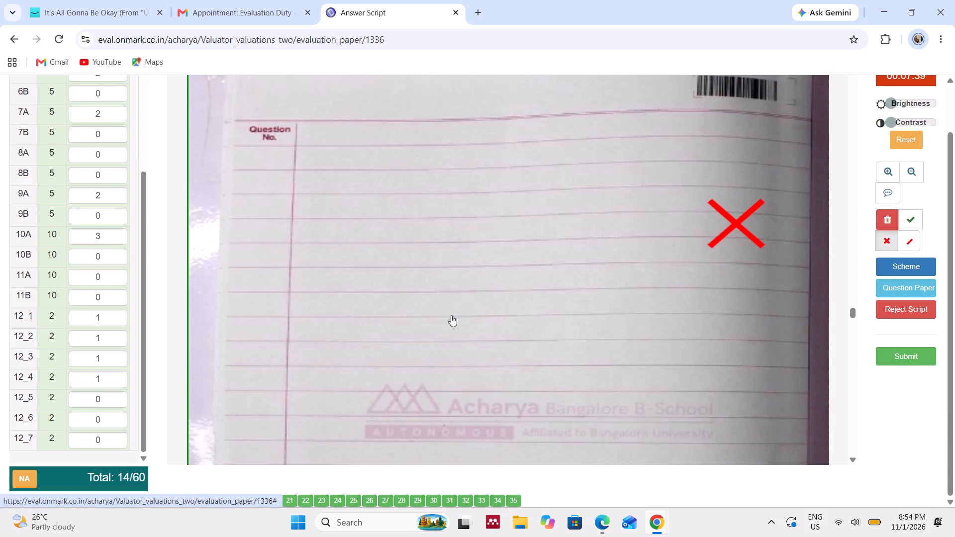
Enter 0 marks for question 3.
scroll(81, 195, up, 4)
click(102, 145)
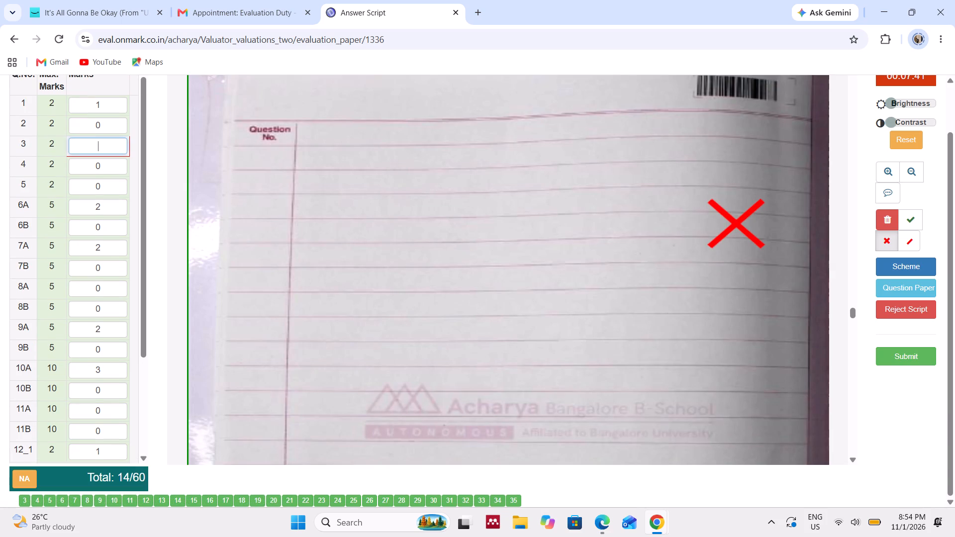
key(0)
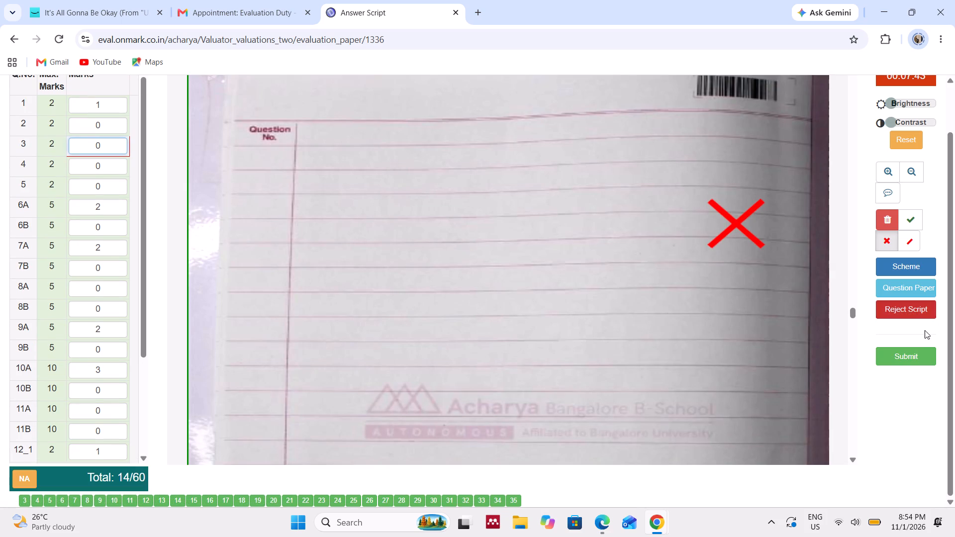
click(912, 355)
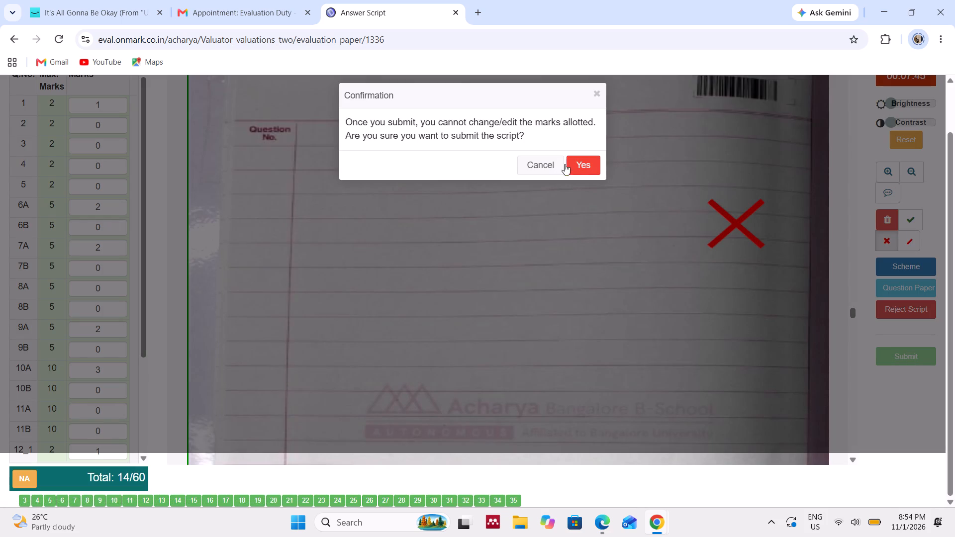
click(587, 163)
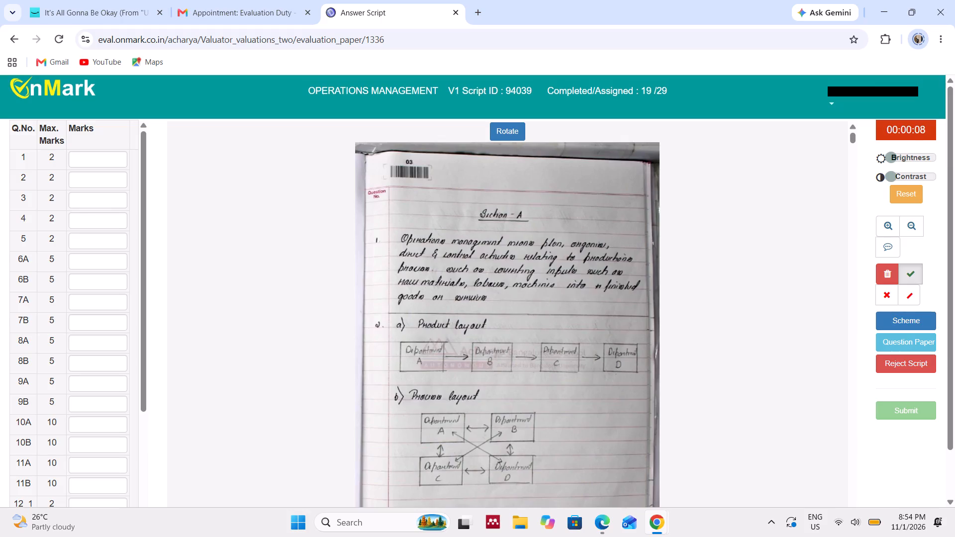
click(883, 225)
triple_click(884, 226)
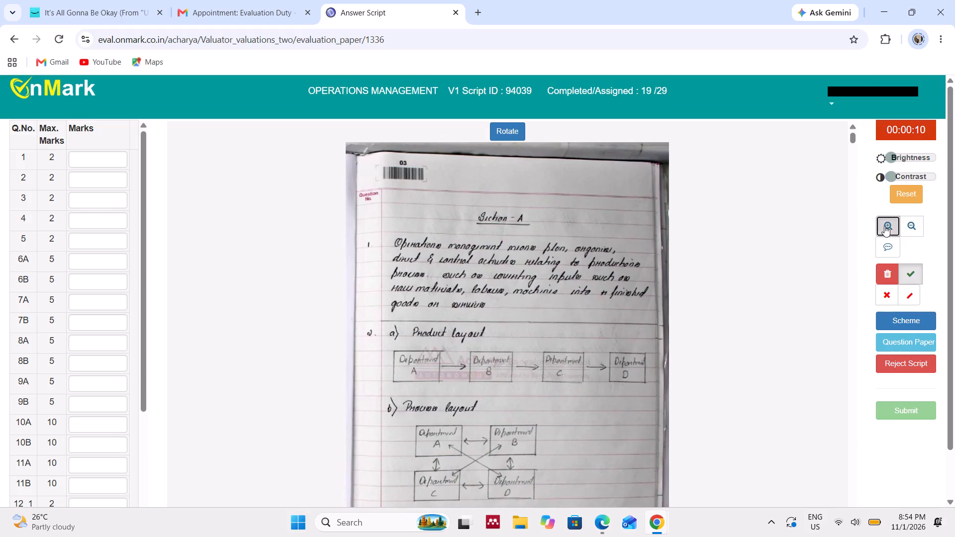
triple_click(884, 226)
triple_click(884, 226)
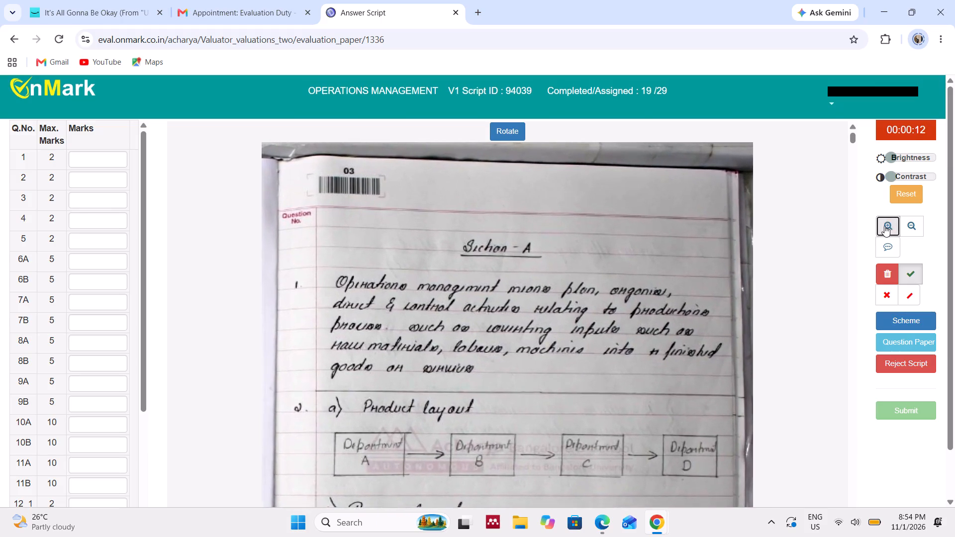
double_click(884, 226)
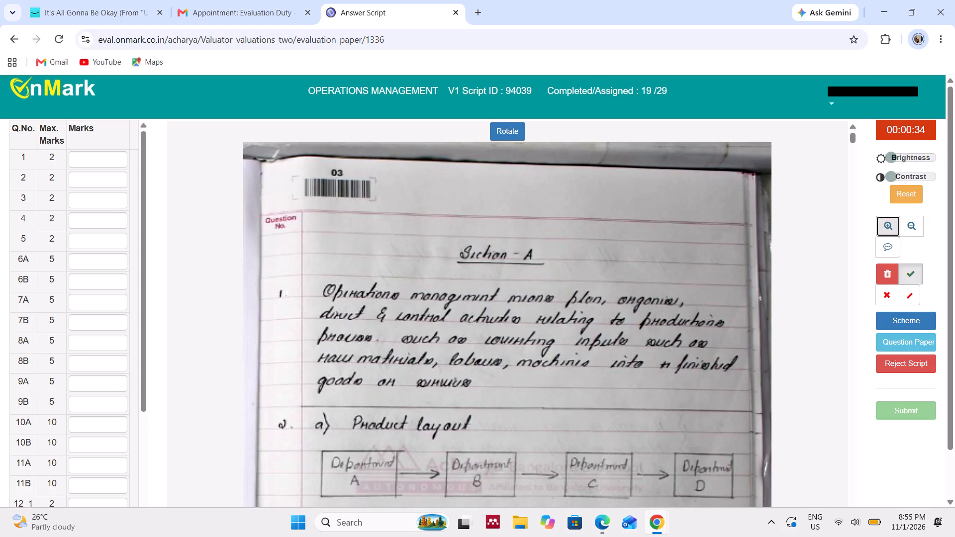
click(907, 273)
scroll(707, 332, down, 1)
click(431, 222)
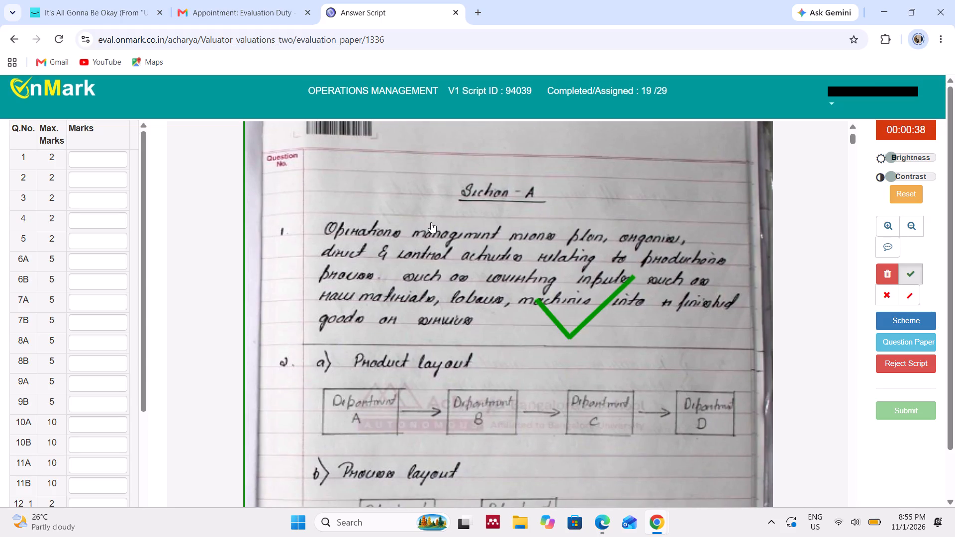
scroll(506, 251, down, 4)
click(481, 253)
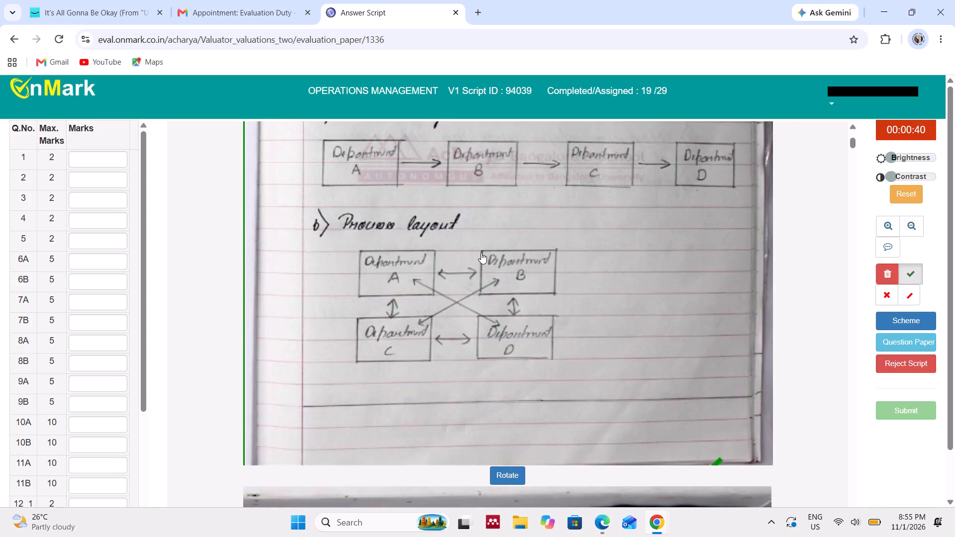
Place a tick on question 3's system efficiency answer on page 4.
scroll(481, 252, down, 3)
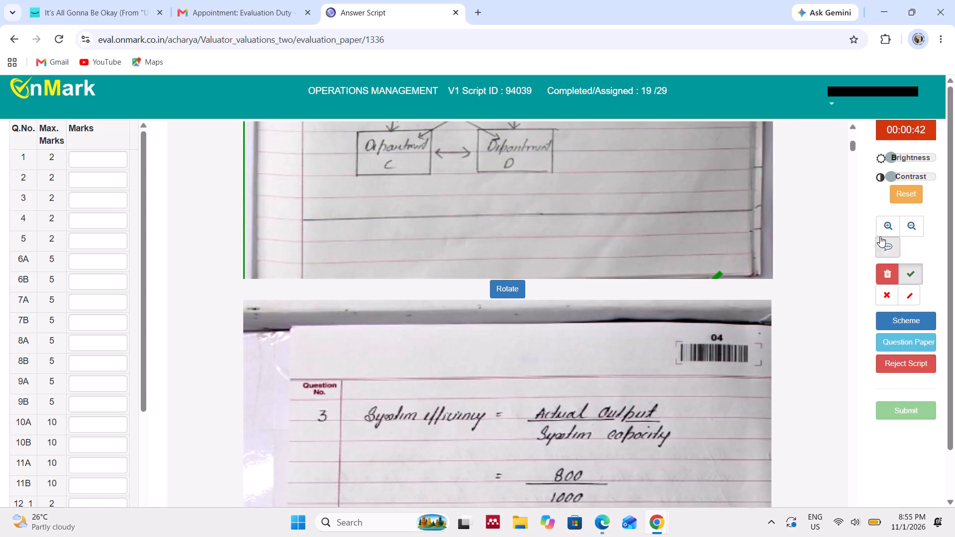
scroll(444, 329, down, 1)
click(360, 327)
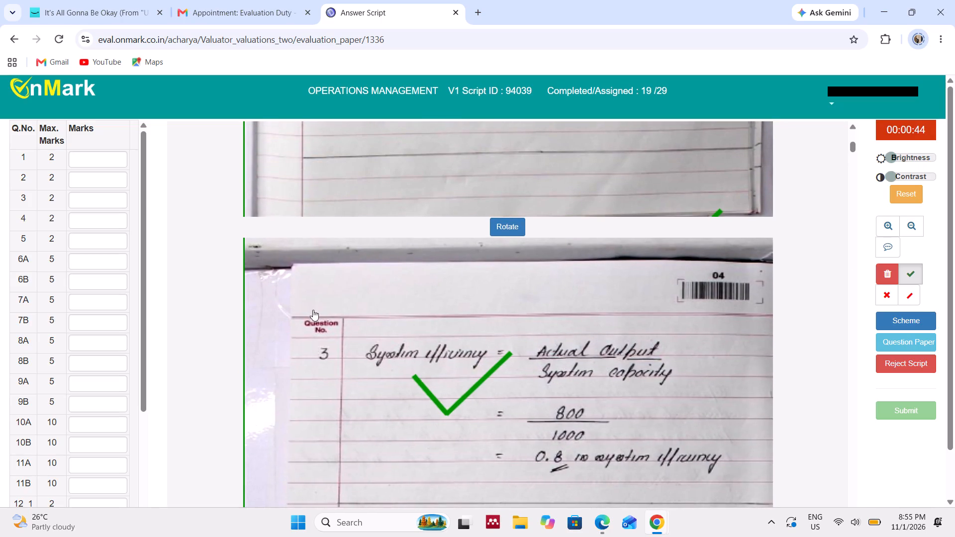
Enter the marks 2 for question 1, 0 for question 2, 2 for question 3, 0 for question 4 and 1 for question 5.
click(108, 163)
key(2)
click(111, 183)
key(0)
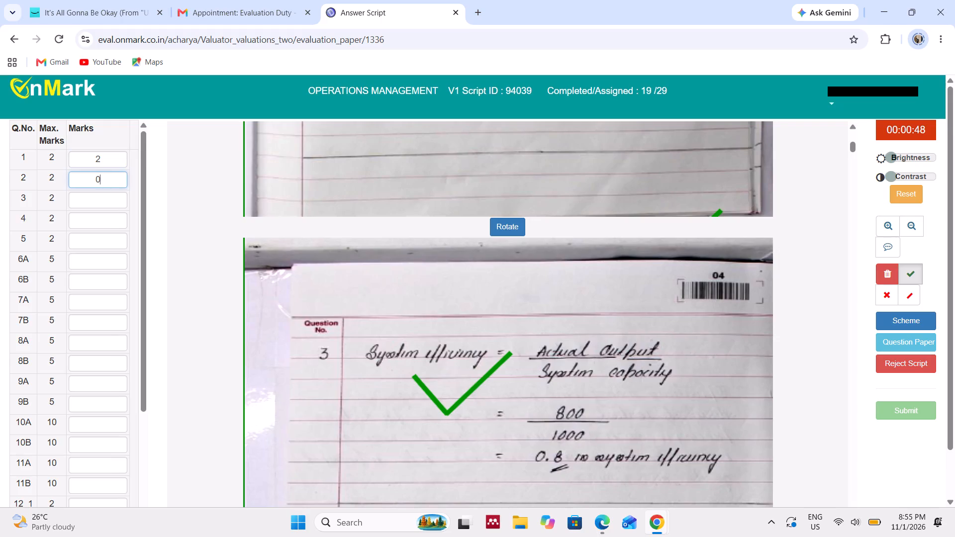
click(111, 203)
key(2)
scroll(444, 227, down, 6)
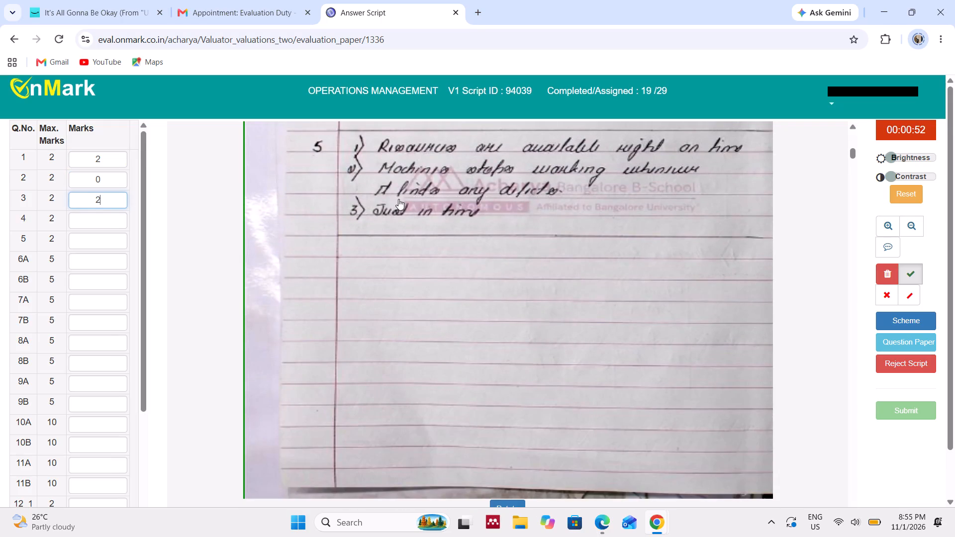
click(112, 226)
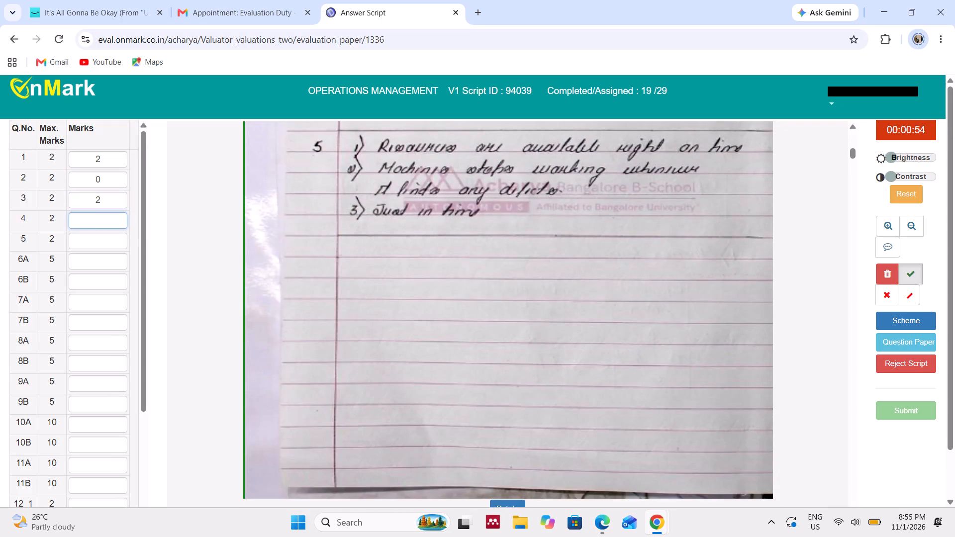
key(0)
click(112, 244)
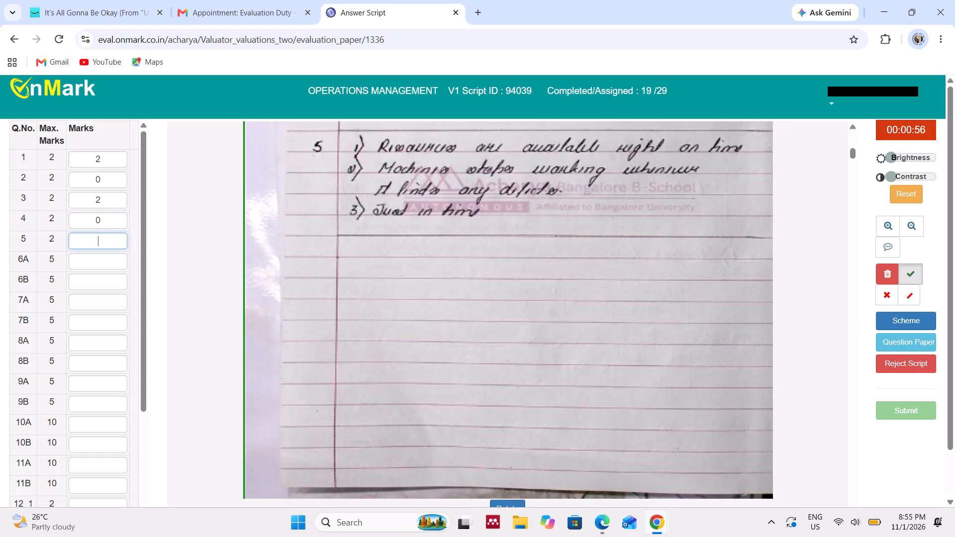
key(1)
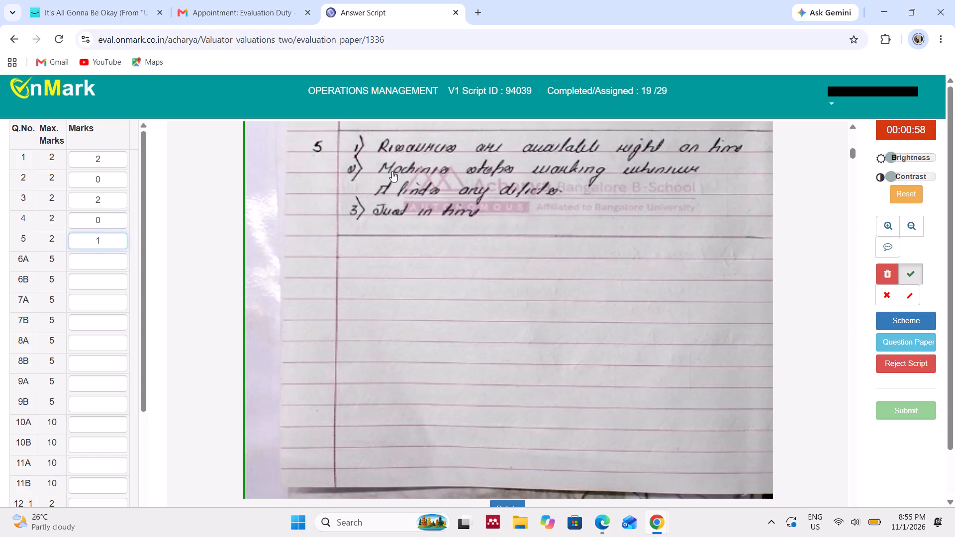
Place a tick on page 4 for question 5's answer.
click(392, 171)
Place a tick on question 6A's job and batch production comparison on page 5 and give 6A 2 marks.
scroll(392, 171, down, 8)
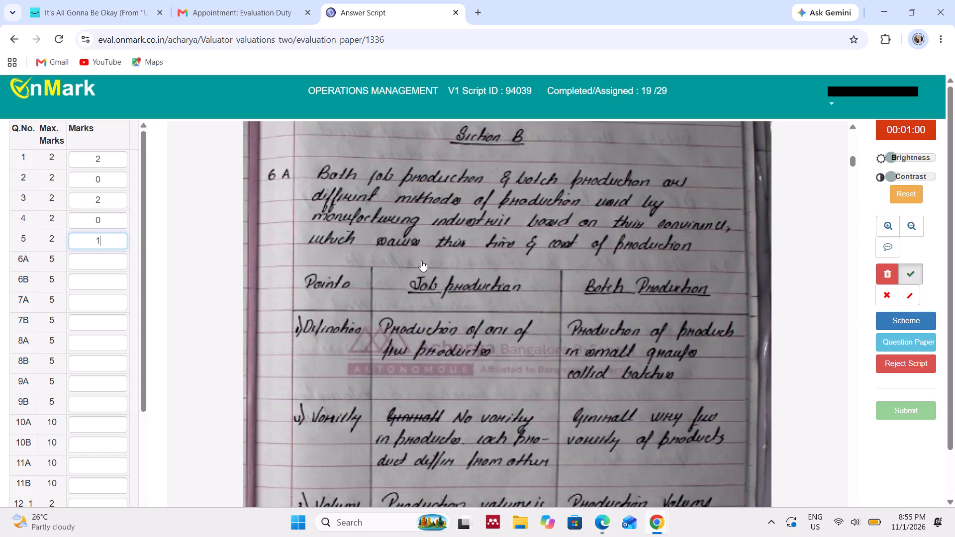
scroll(421, 255, down, 1)
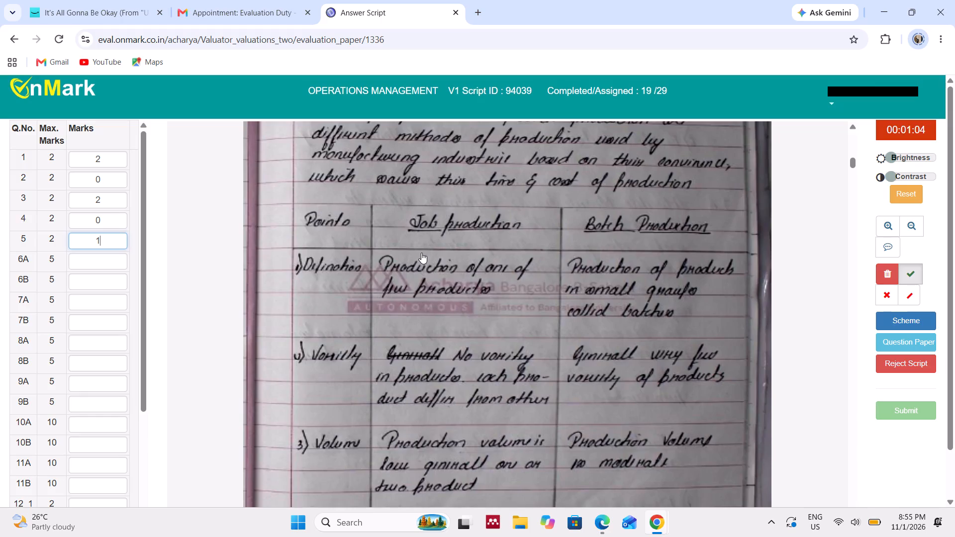
click(420, 241)
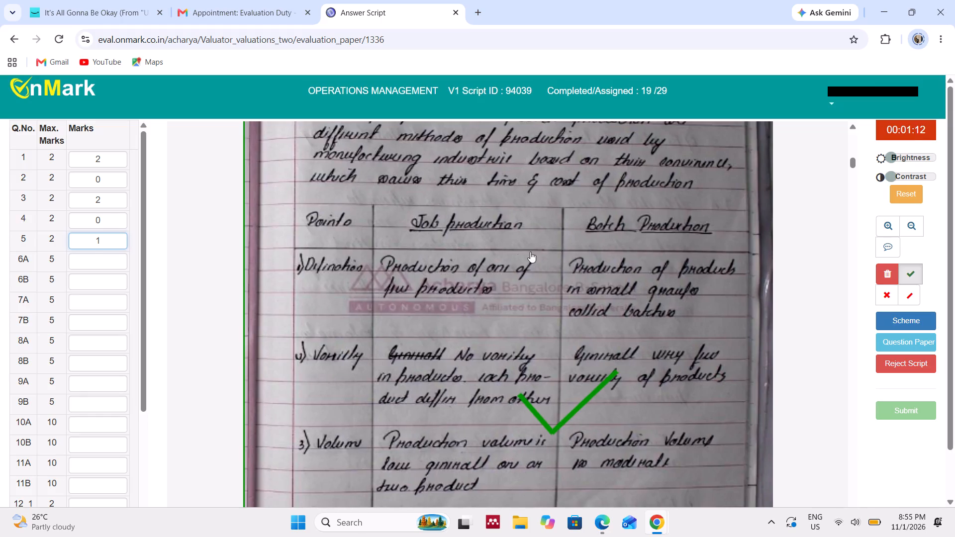
scroll(413, 249, up, 3)
scroll(306, 251, down, 4)
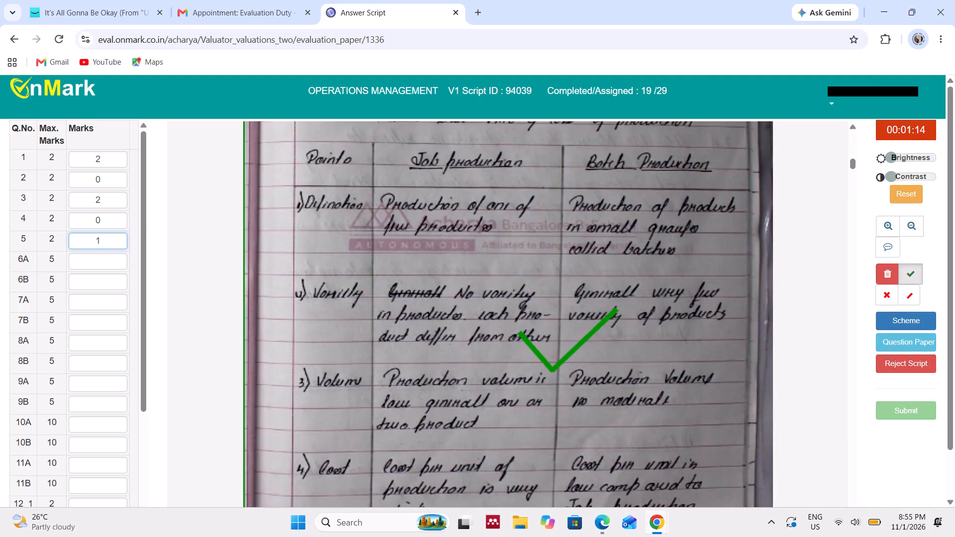
click(86, 268)
key(2)
Place a tick on page 6, which carries the start of question 7A's answer.
scroll(534, 300, down, 7)
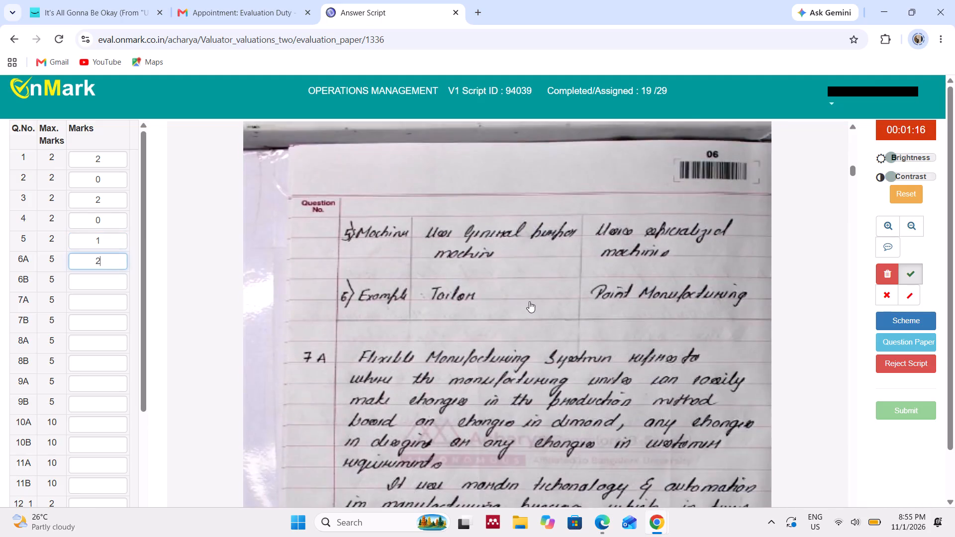
scroll(525, 299, down, 2)
click(472, 261)
scroll(472, 261, down, 6)
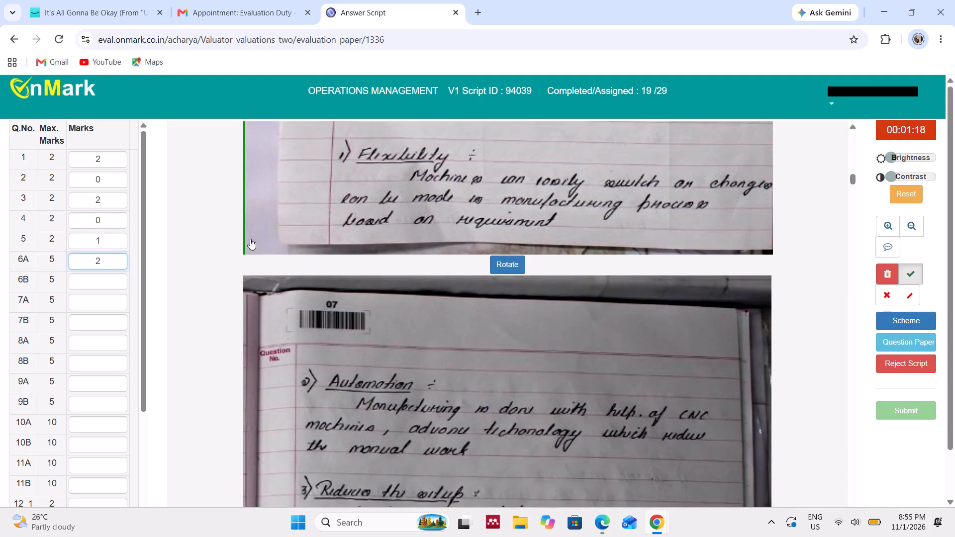
Place a tick on page 7, which continues question 7A's answer, and give 7A 3 marks.
click(75, 296)
key(2)
scroll(232, 345, down, 6)
scroll(336, 361, down, 1)
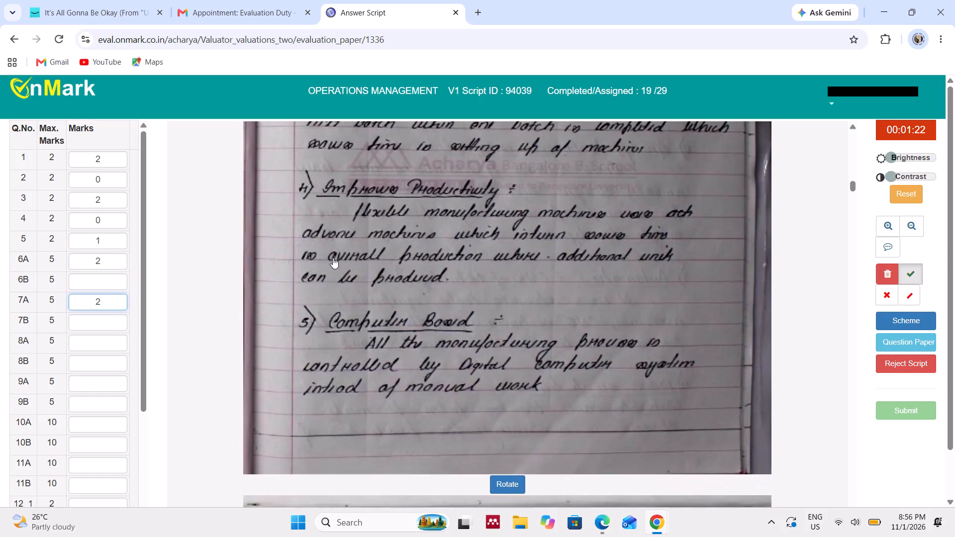
click(333, 258)
click(101, 301)
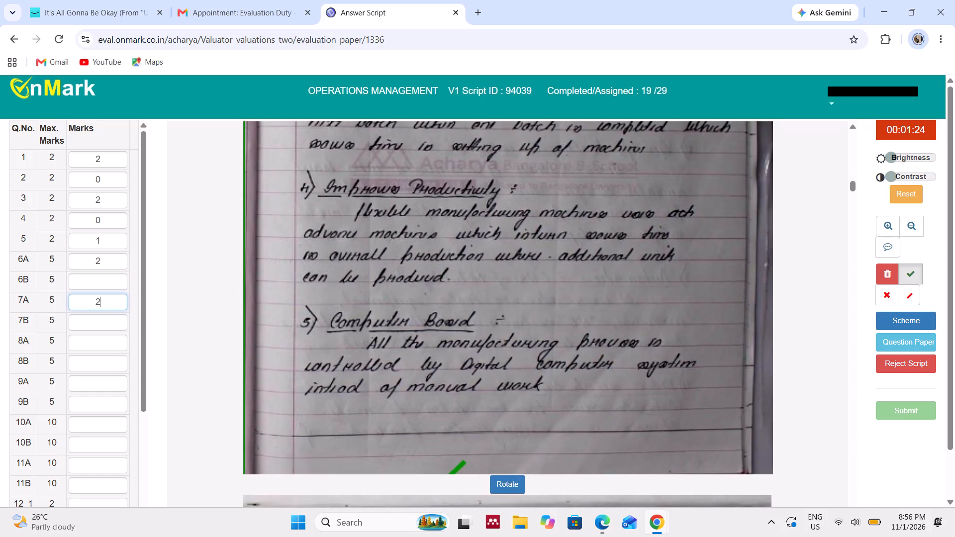
key(BackSpace)
key(3)
Place a tick on question 8A's group technology and automation answer on page 8 and give 8A 3 marks.
scroll(105, 318, down, 7)
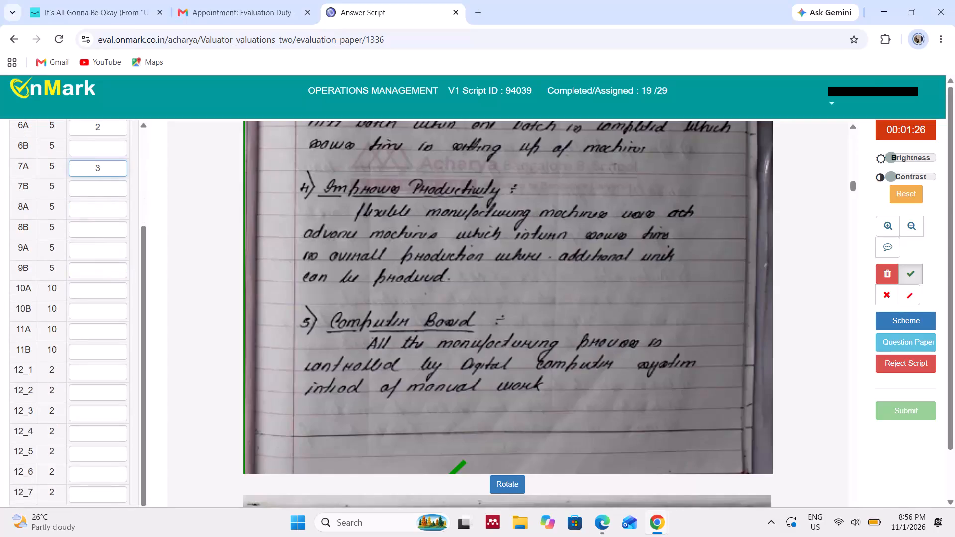
scroll(253, 336, down, 5)
scroll(330, 310, down, 3)
click(342, 293)
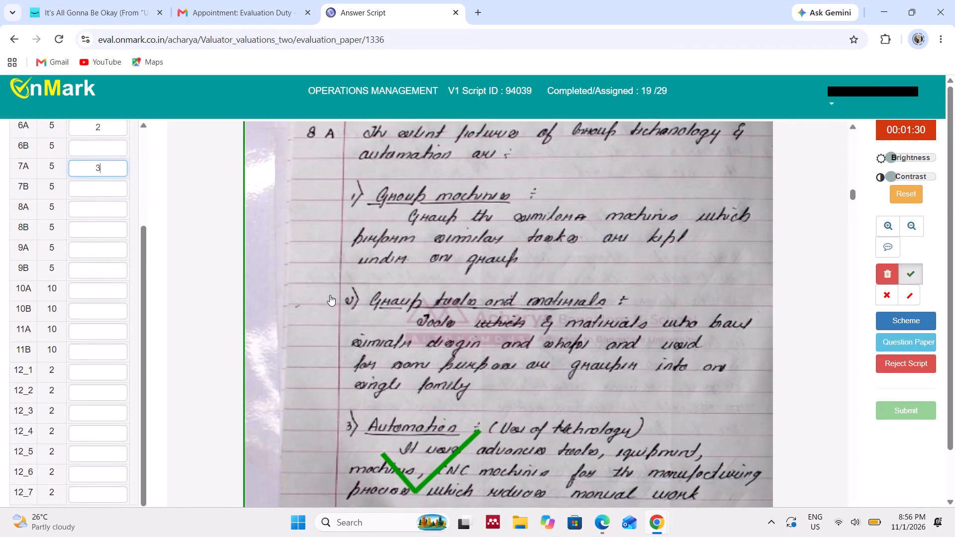
click(116, 250)
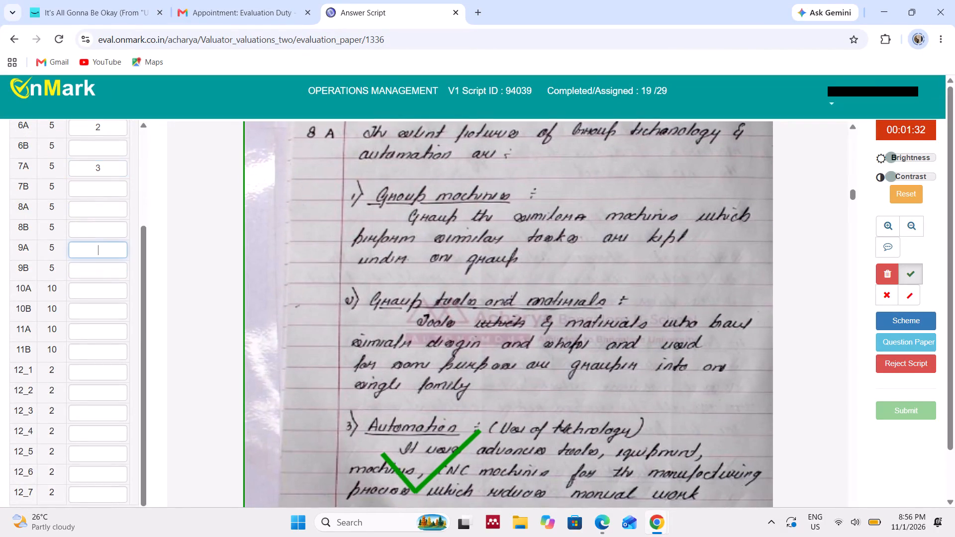
click(110, 203)
key(3)
Place a tick on page 9, where question 9A's JIT answer begins, and give 9A 2 marks.
scroll(135, 224, down, 6)
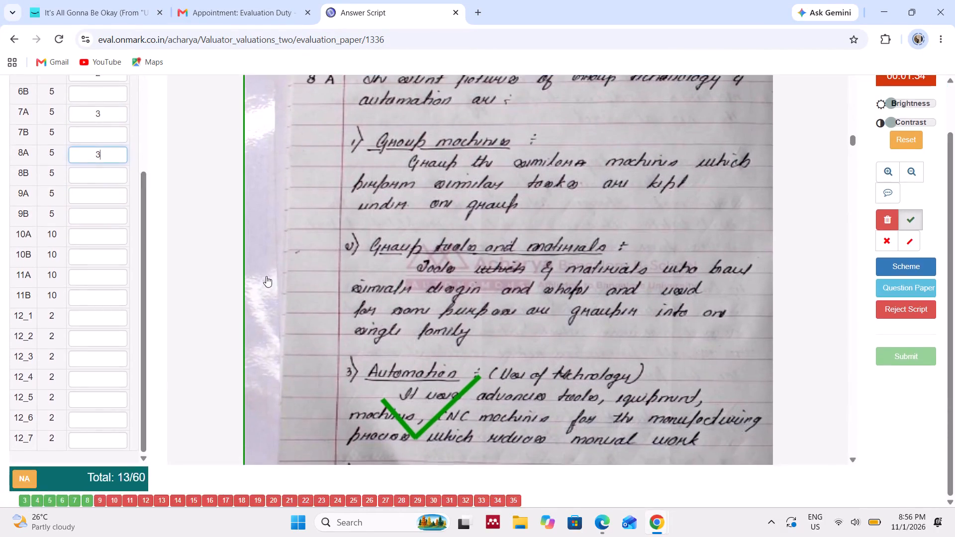
scroll(266, 276, down, 10)
scroll(329, 291, down, 3)
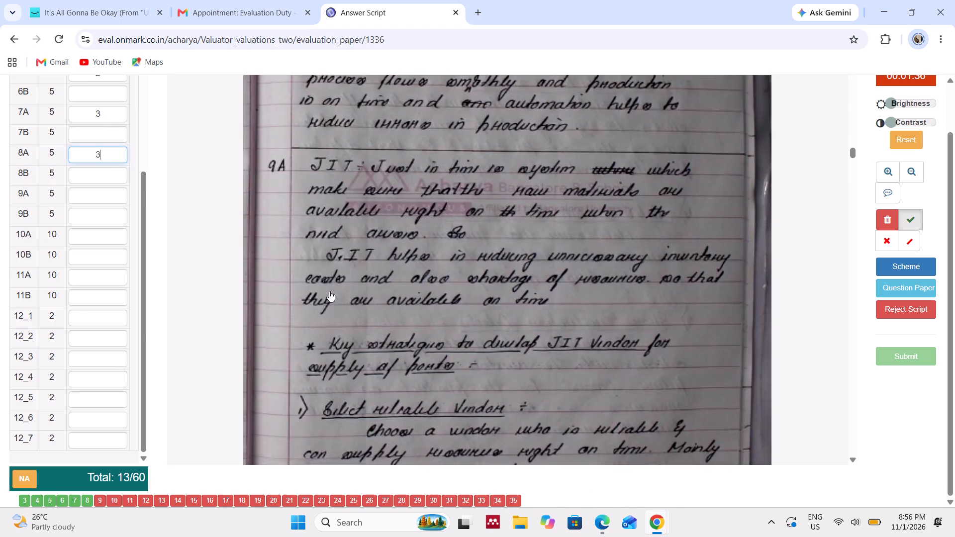
click(322, 242)
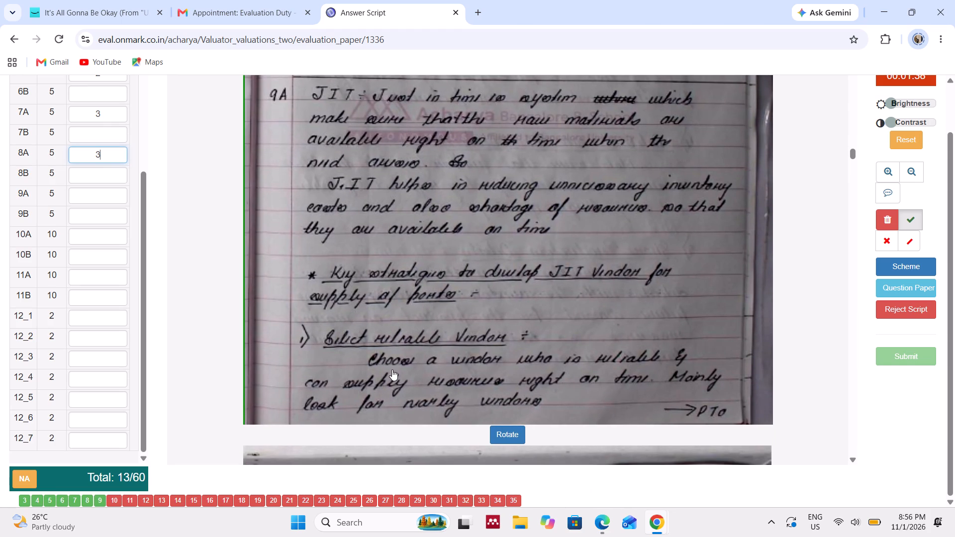
click(74, 196)
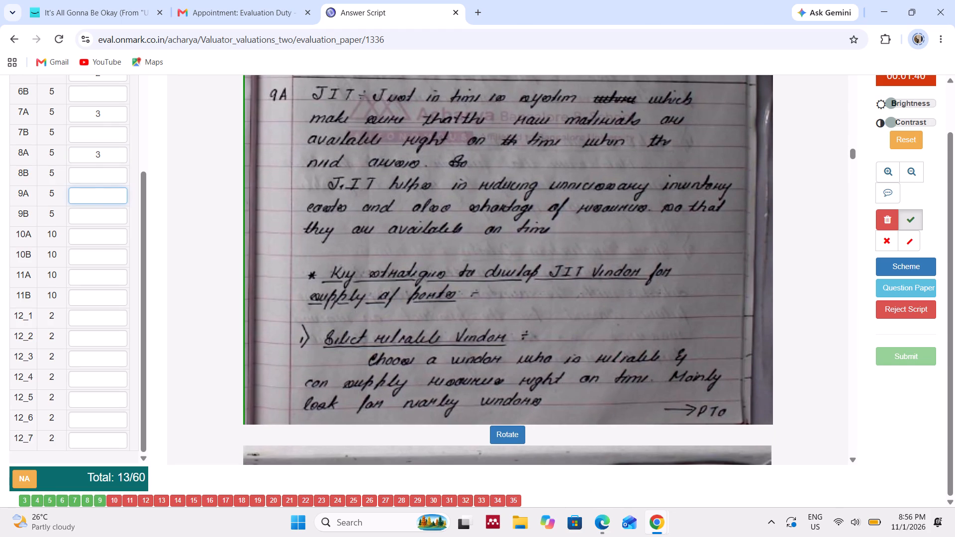
key(2)
Place a tick on page 10, which continues question 9A's JIT vendor strategies.
scroll(452, 250, down, 3)
click(422, 296)
scroll(422, 298, down, 6)
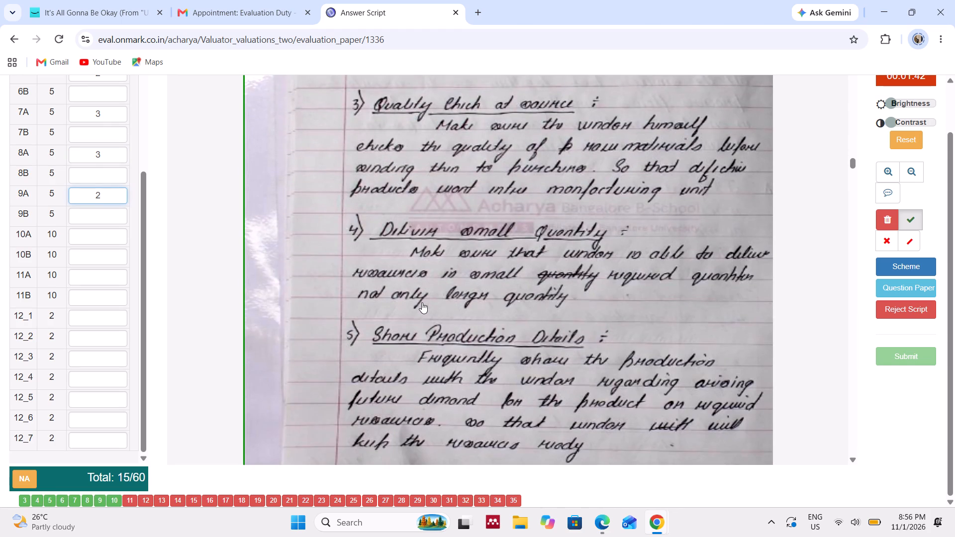
click(420, 284)
Tick the profit and expected monetary value calculation on page 11 and the decision tree on page 12, and enter 10 marks for 11B.
scroll(420, 284, down, 9)
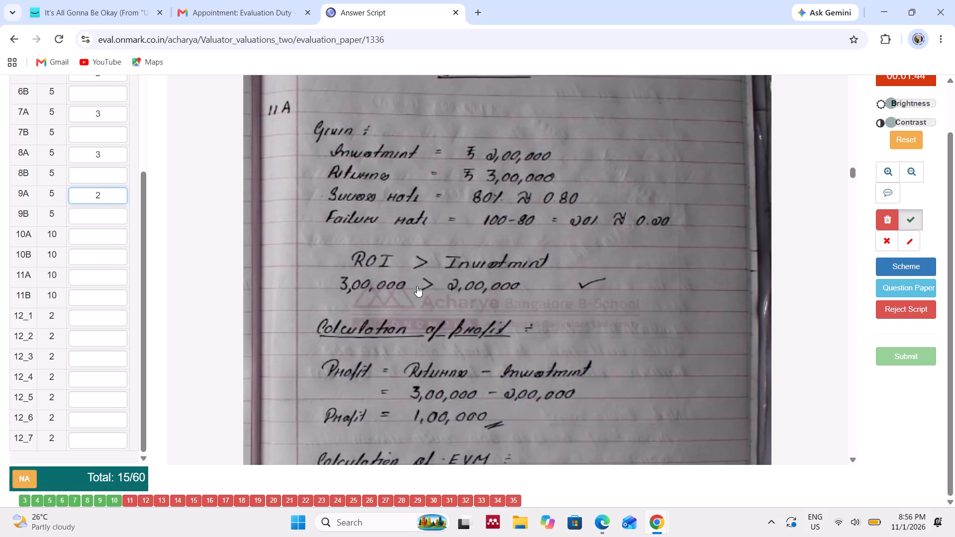
click(399, 256)
scroll(398, 256, down, 5)
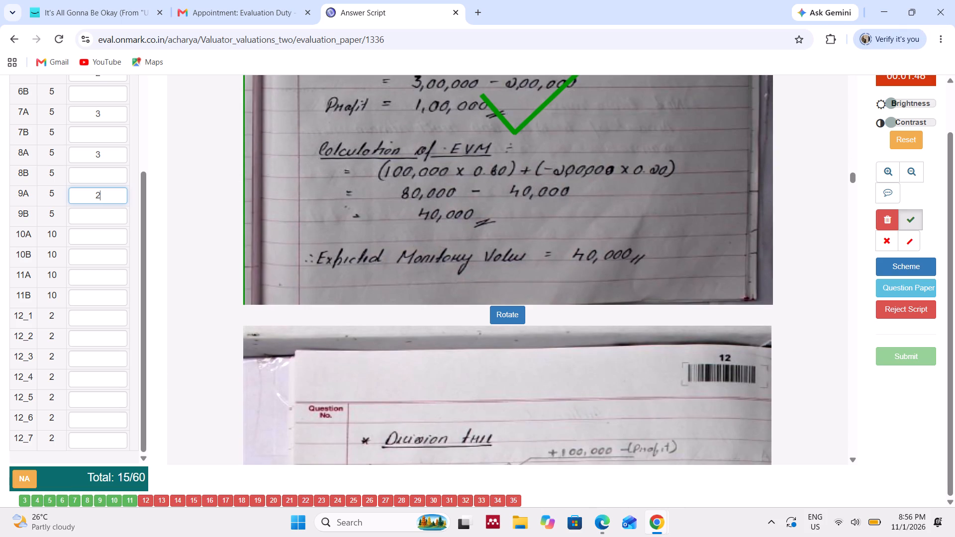
click(82, 294)
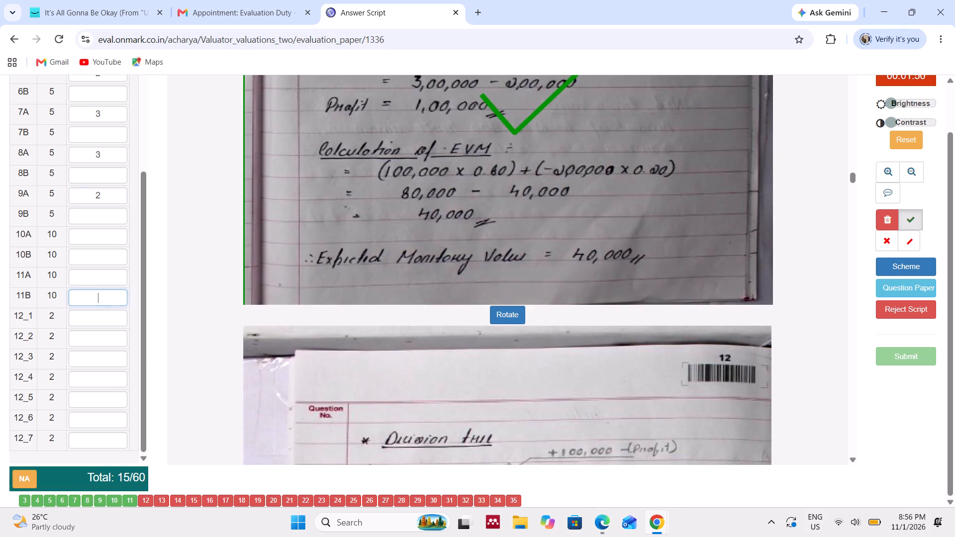
text(10)
scroll(403, 311, down, 4)
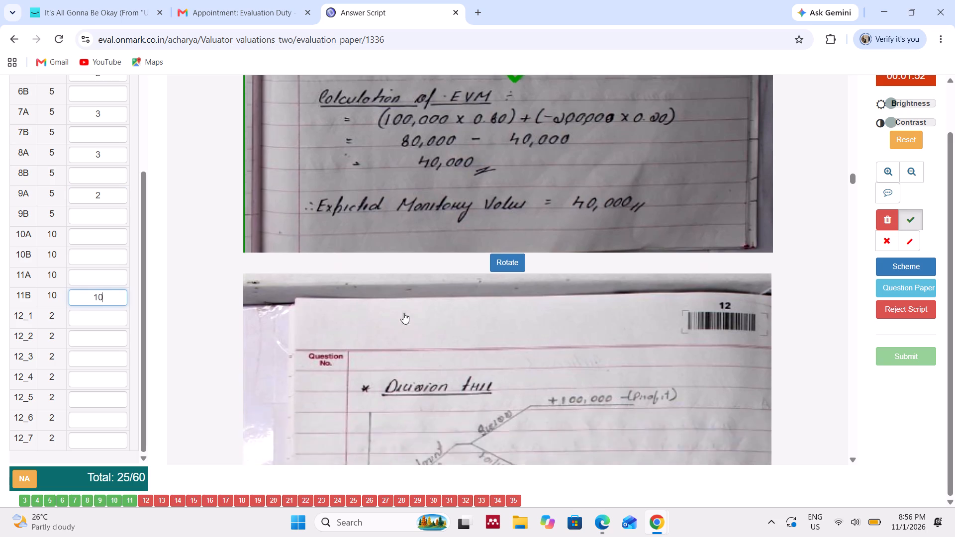
scroll(403, 313, down, 1)
click(403, 312)
Place ticks on pages 13, 14 and 15 of question 10B's Total Quality Management answer and give 10B 7 marks.
scroll(403, 312, down, 8)
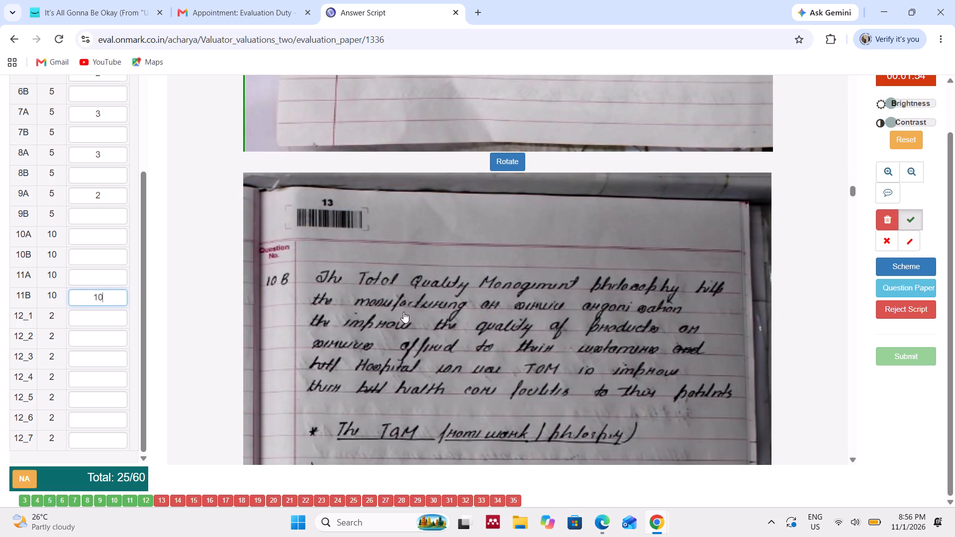
scroll(403, 312, down, 3)
click(392, 281)
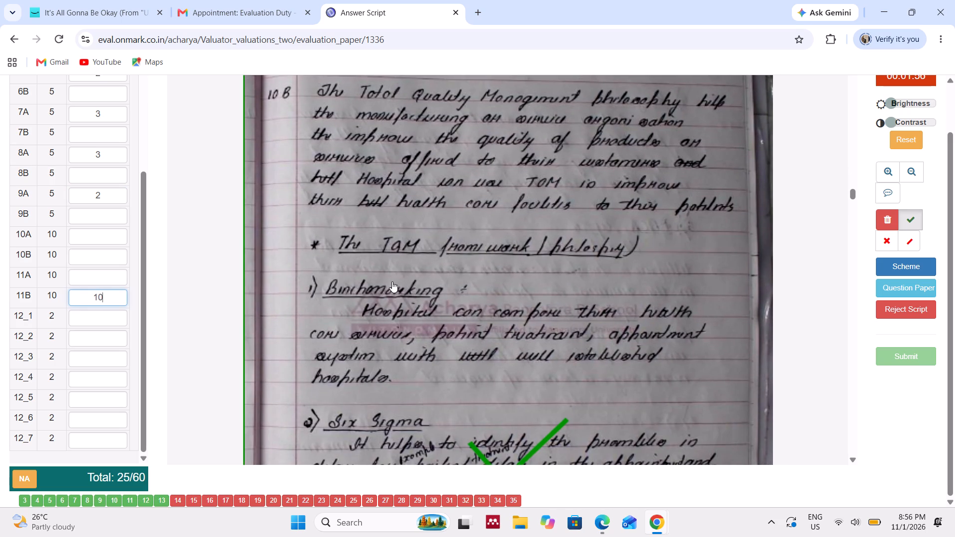
scroll(390, 281, up, 2)
scroll(390, 281, down, 11)
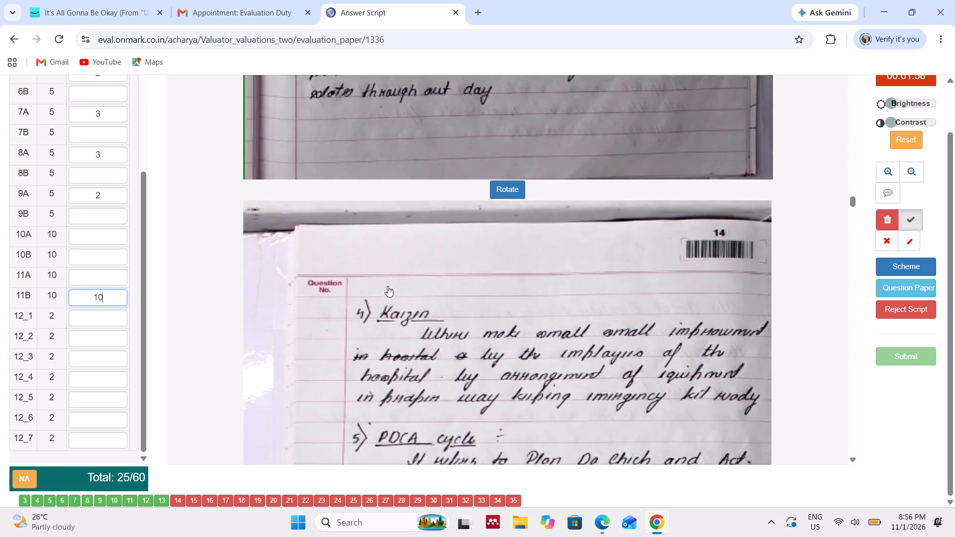
click(387, 286)
scroll(387, 286, down, 10)
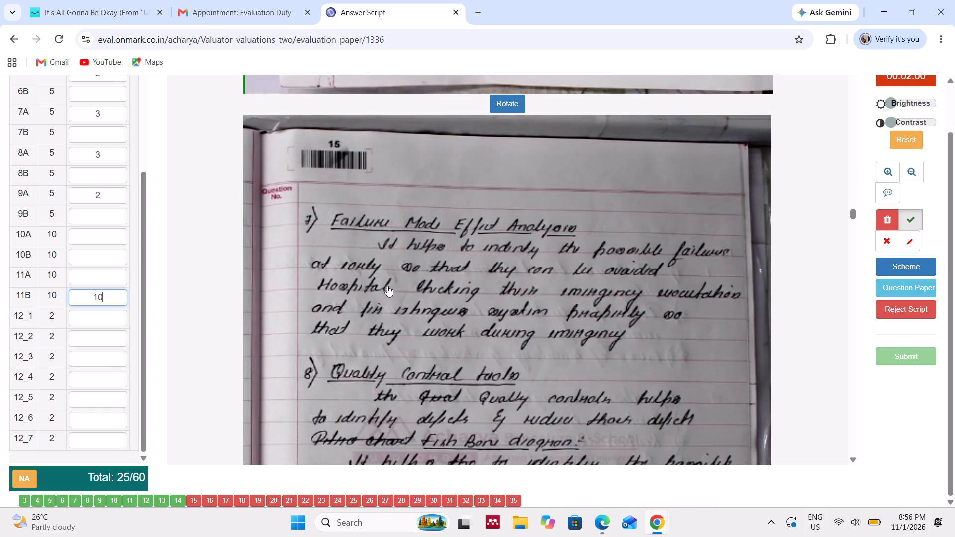
click(387, 286)
scroll(387, 286, down, 10)
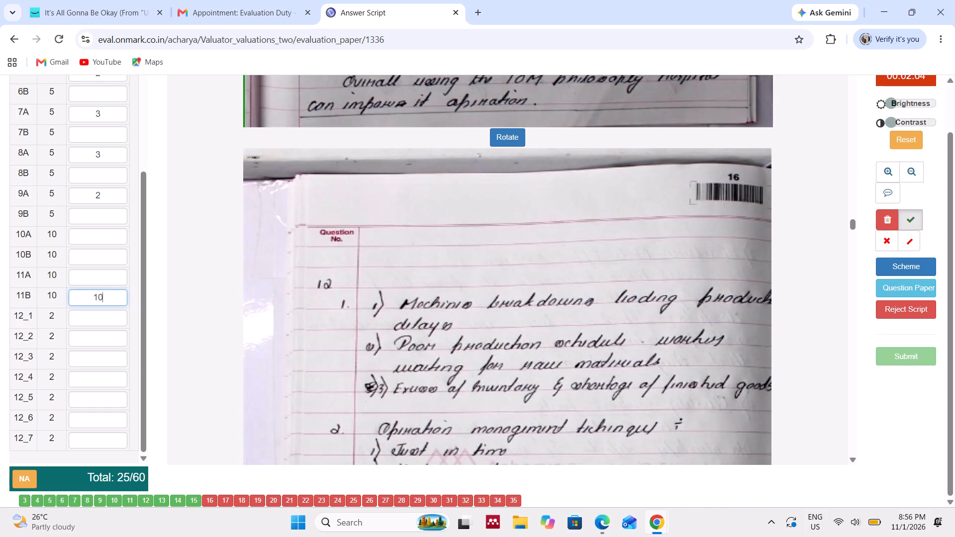
click(100, 257)
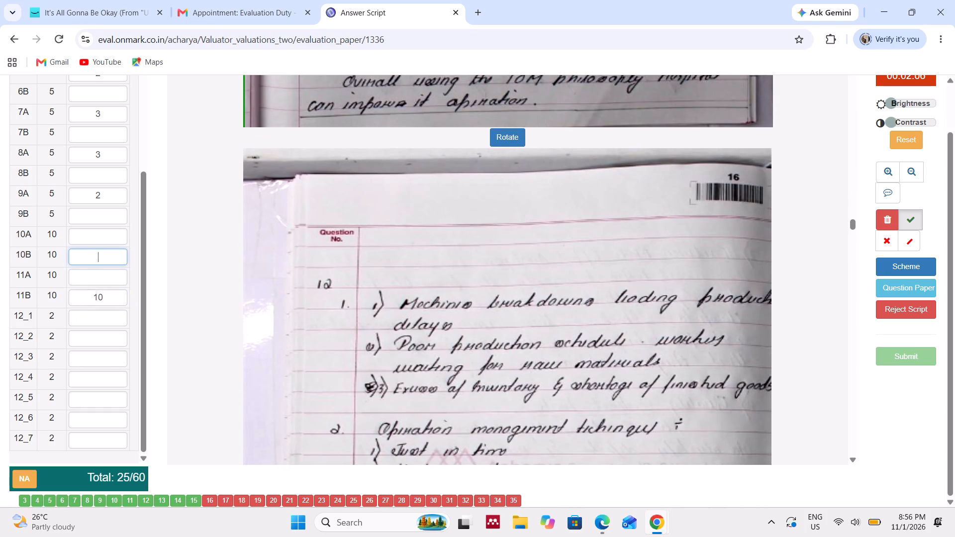
key(7)
Place a tick on page 16 and enter 2 marks for 12_1, 2 for 12_2 and 1 for 12_4.
click(103, 317)
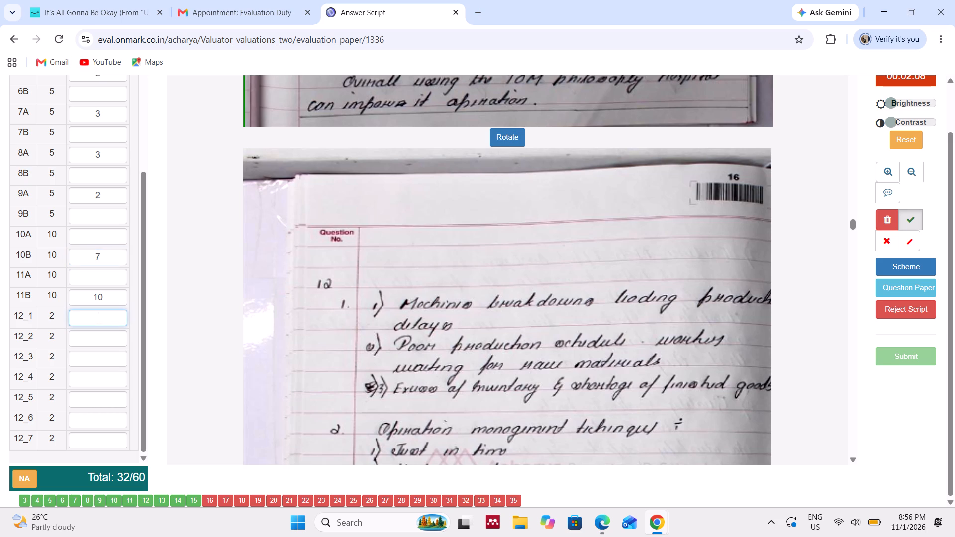
key(2)
scroll(303, 344, down, 5)
click(395, 234)
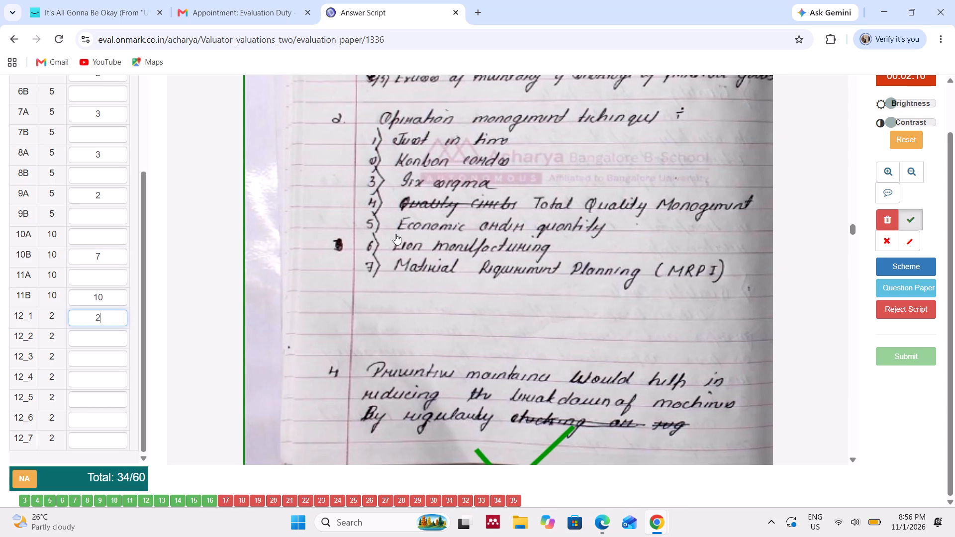
click(104, 339)
key(2)
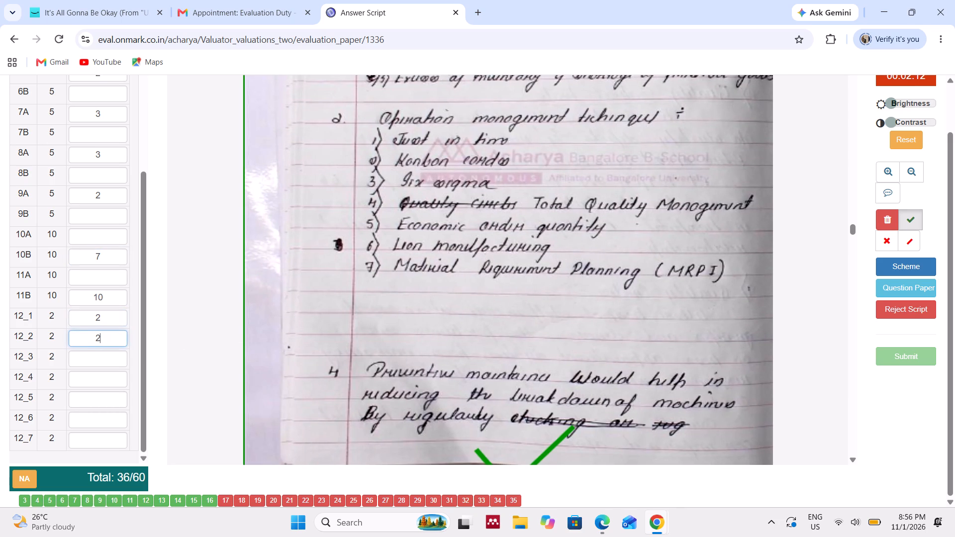
scroll(224, 370, down, 2)
click(101, 378)
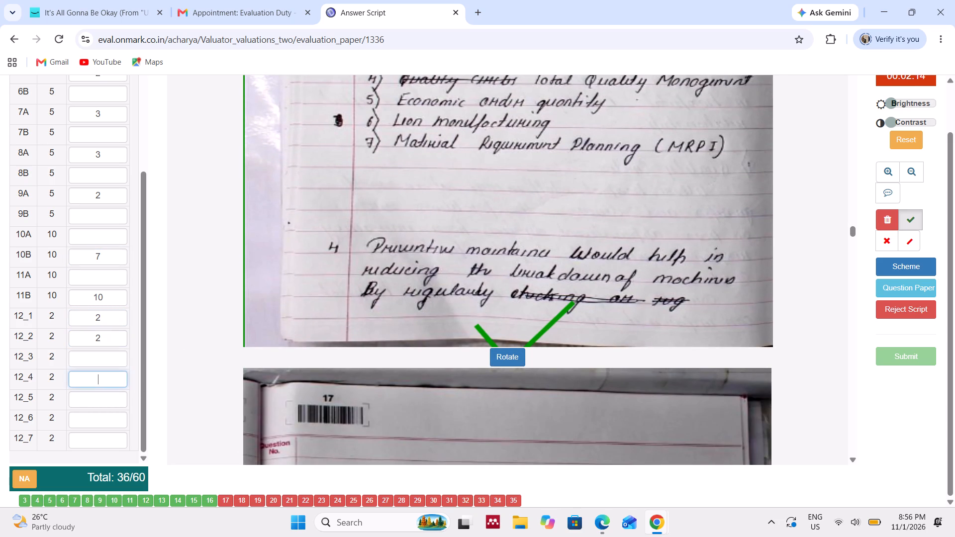
key(1)
Place a tick on page 17 and enter 1 mark for 12_5 and 1 for 12_7.
scroll(263, 374, down, 5)
click(335, 347)
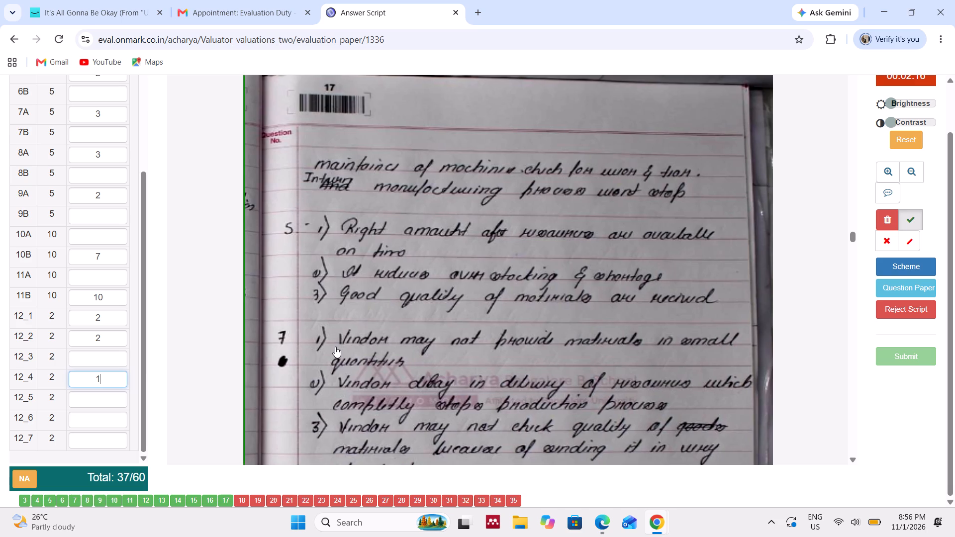
click(87, 401)
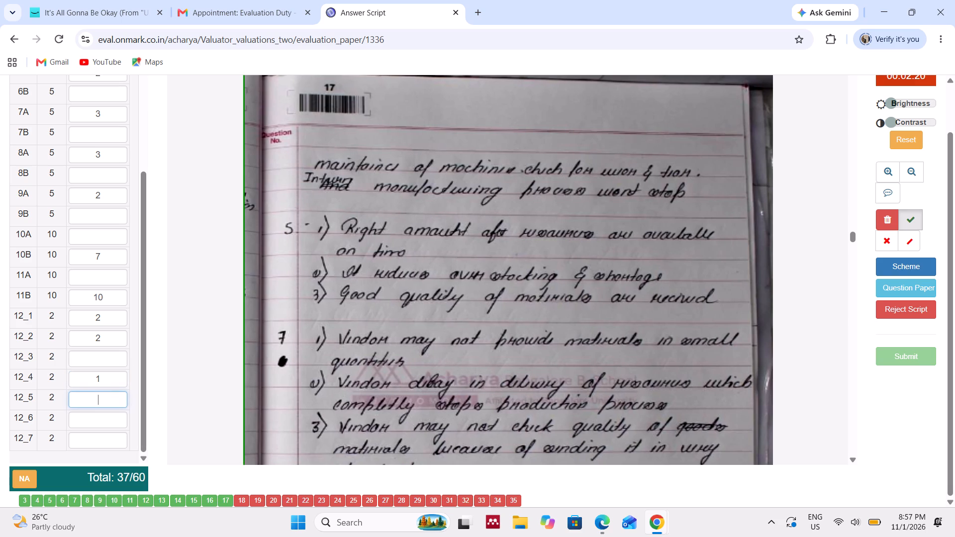
key(1)
click(85, 441)
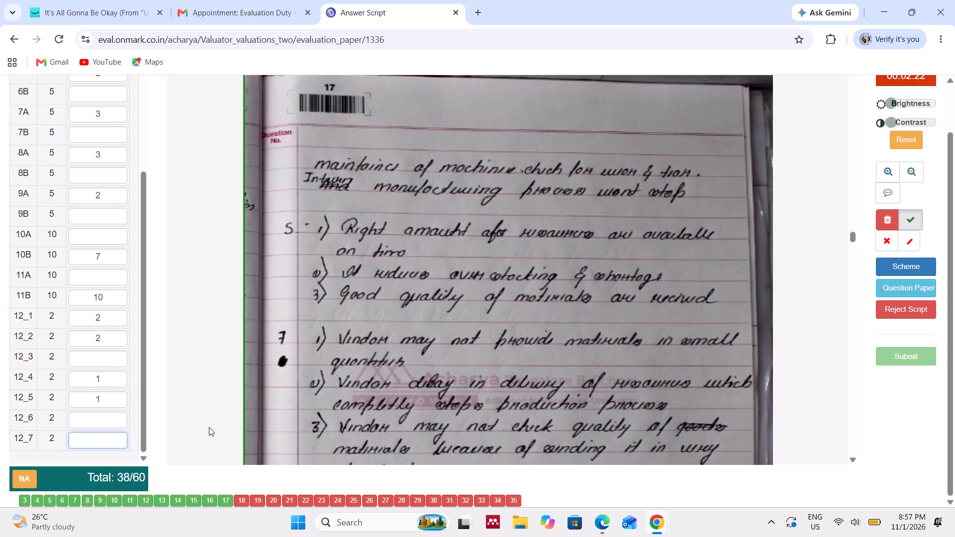
key(1)
Place a red cross on each of the blank pages 18 to 22.
scroll(447, 373, down, 11)
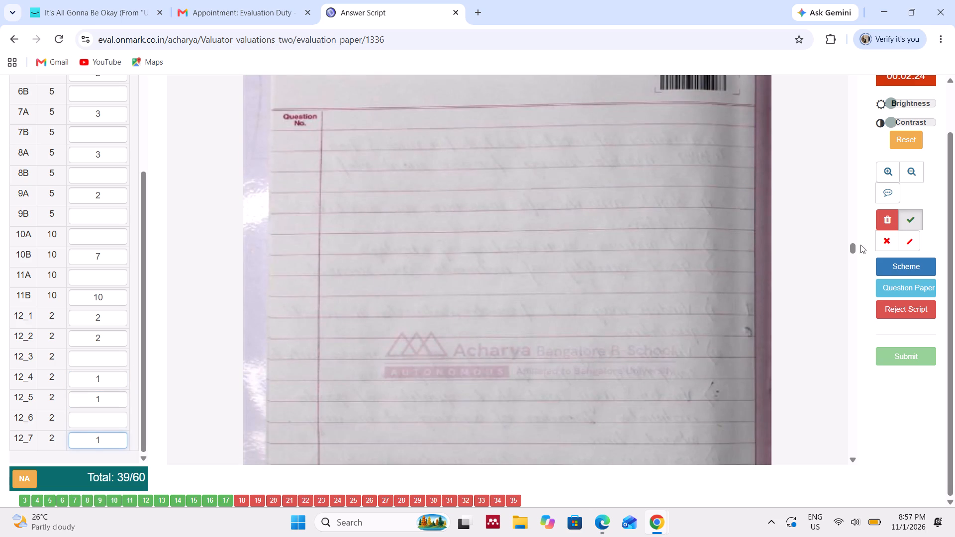
click(890, 239)
click(432, 211)
scroll(434, 225, down, 6)
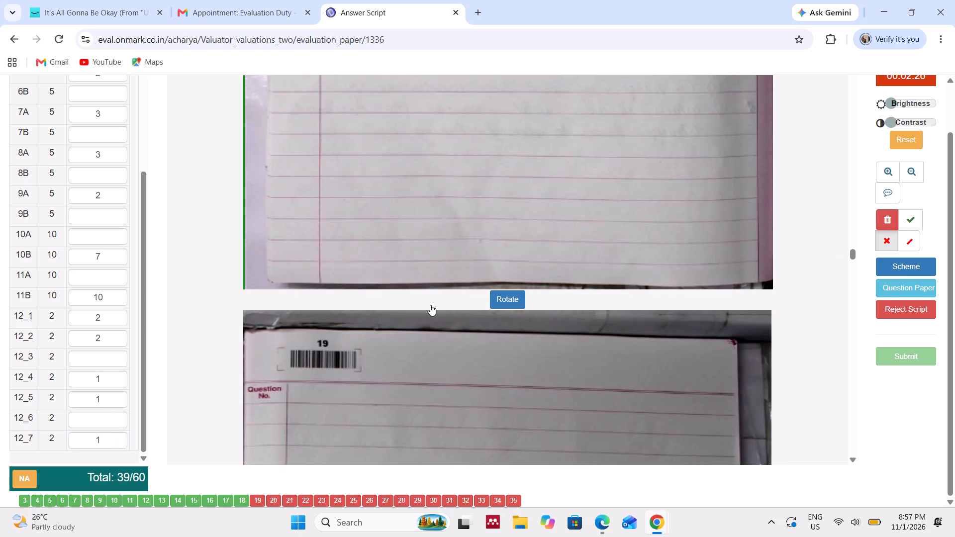
click(428, 323)
scroll(428, 323, down, 14)
click(426, 322)
scroll(432, 312, down, 4)
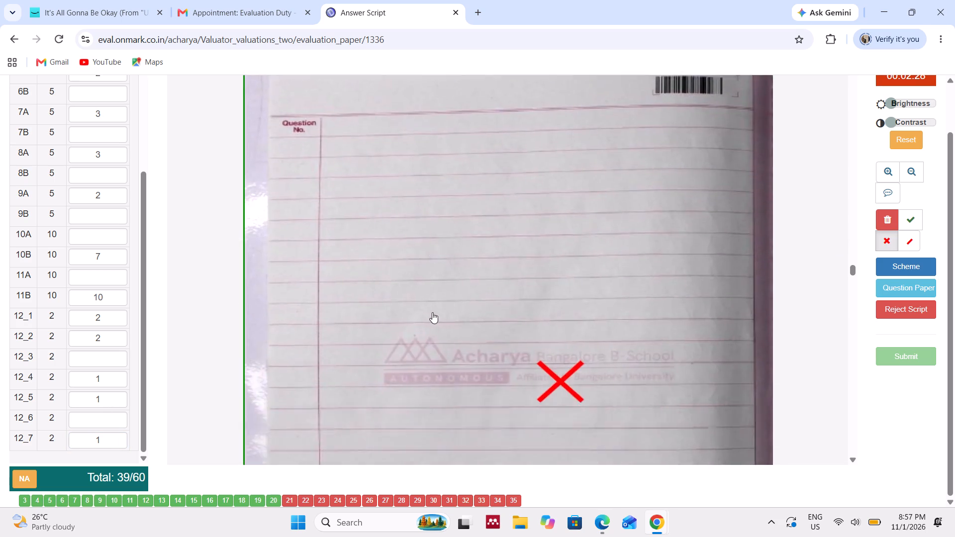
scroll(432, 312, down, 8)
click(442, 247)
scroll(444, 250, down, 7)
click(445, 262)
Place a red cross on each of the blank pages 23 to 25.
scroll(445, 262, down, 5)
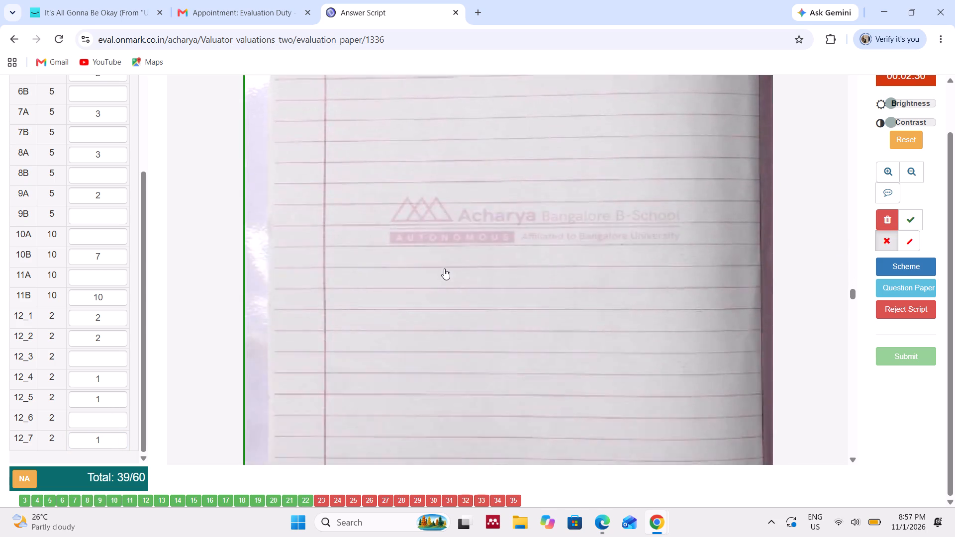
scroll(444, 268, down, 5)
click(444, 263)
scroll(445, 262, down, 10)
click(443, 268)
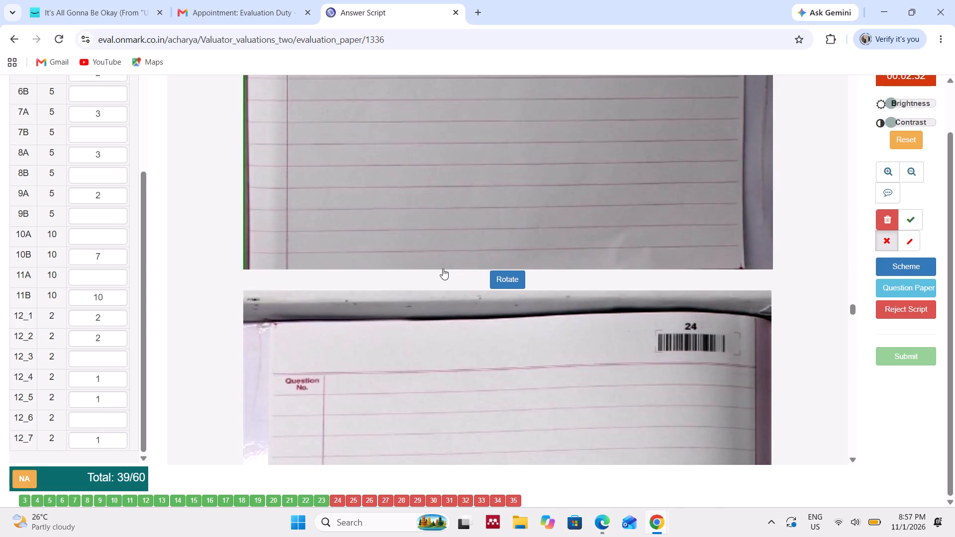
scroll(443, 268, down, 6)
click(441, 270)
scroll(441, 270, down, 7)
click(442, 270)
scroll(443, 271, down, 10)
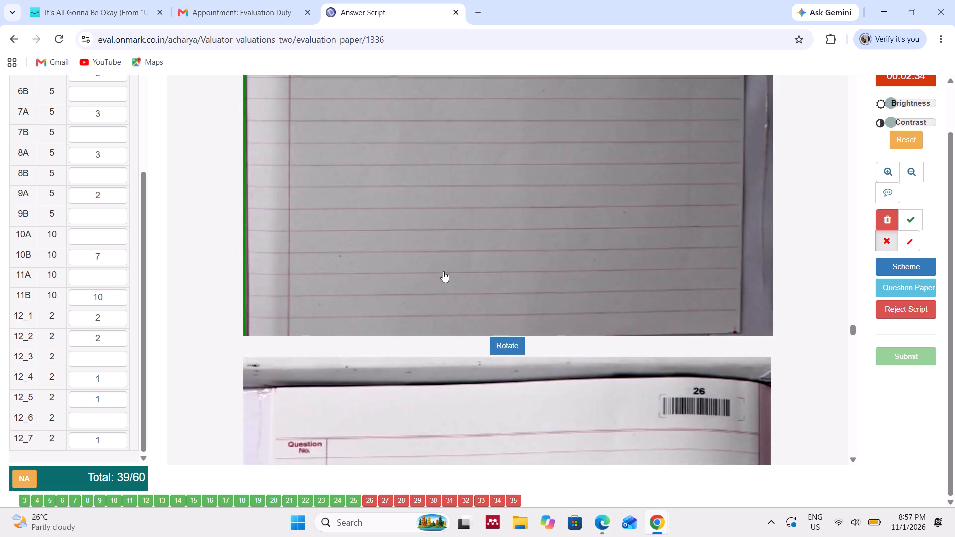
Place a red cross on each of the blank pages 26 to 29.
scroll(443, 271, down, 3)
click(444, 272)
scroll(444, 271, down, 11)
click(444, 271)
scroll(444, 271, down, 7)
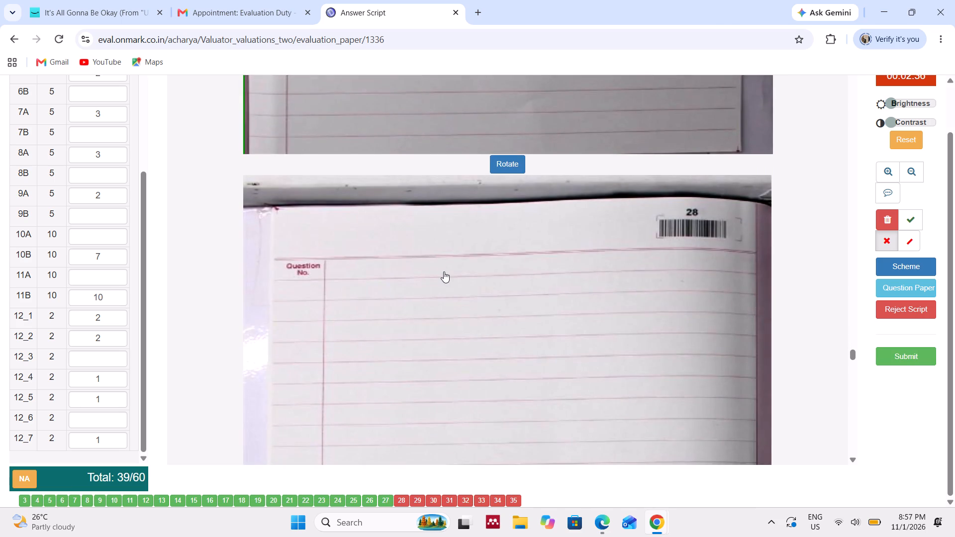
click(444, 271)
scroll(444, 271, down, 18)
click(444, 271)
scroll(444, 271, down, 3)
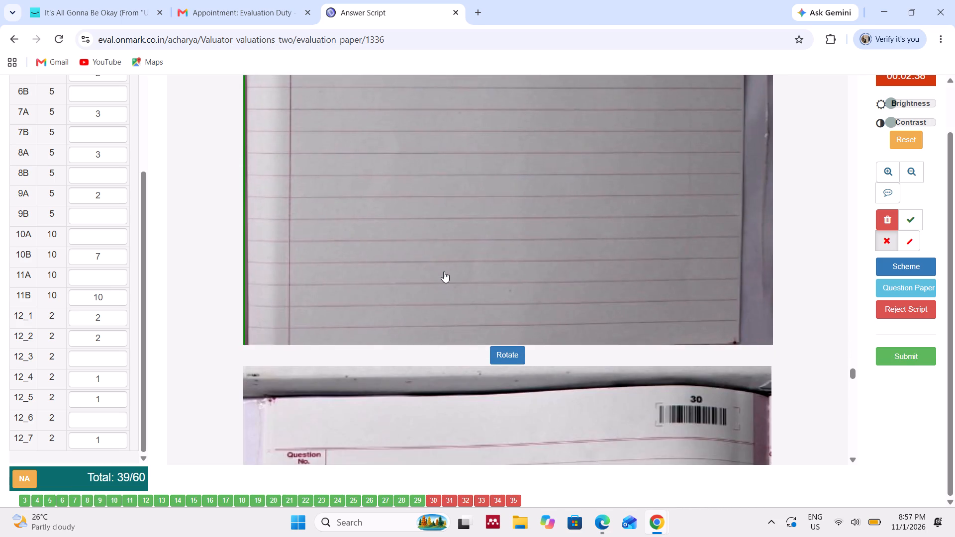
Place a red cross on each of the remaining unused pages 30 to 35, including the graph sheets.
scroll(444, 271, down, 3)
click(439, 272)
scroll(439, 272, down, 7)
click(439, 272)
scroll(439, 272, down, 7)
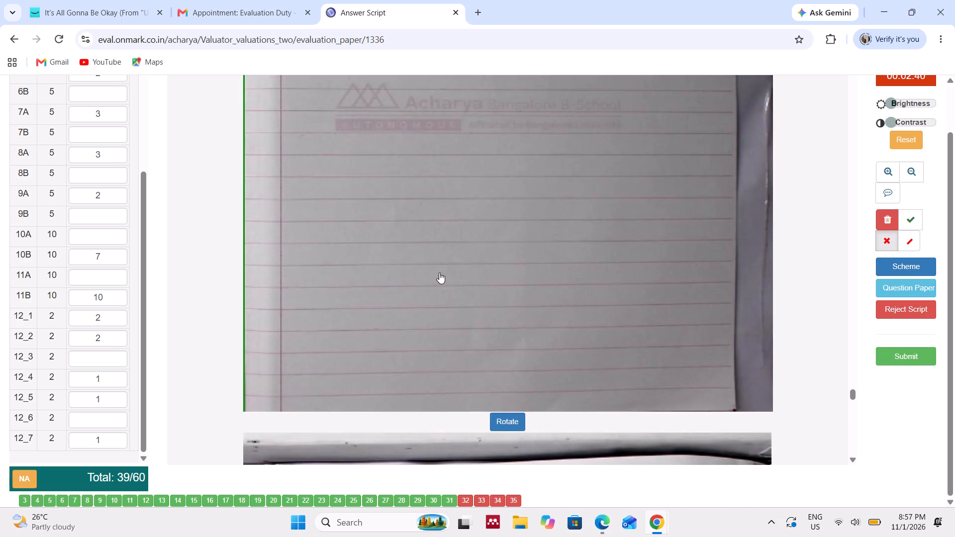
scroll(439, 272, down, 4)
click(437, 274)
scroll(437, 274, down, 12)
click(437, 273)
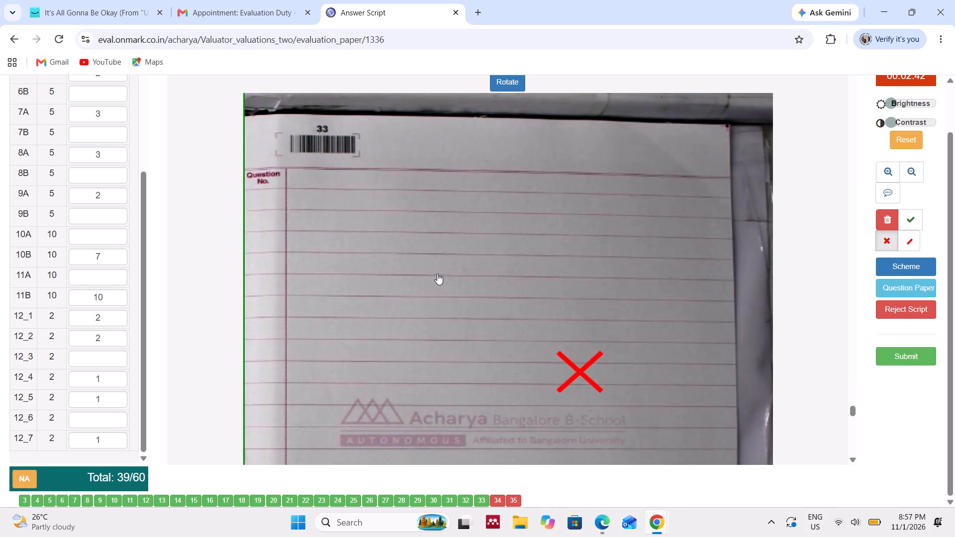
scroll(437, 273, down, 13)
click(438, 273)
scroll(438, 272, down, 7)
click(438, 273)
scroll(437, 273, down, 3)
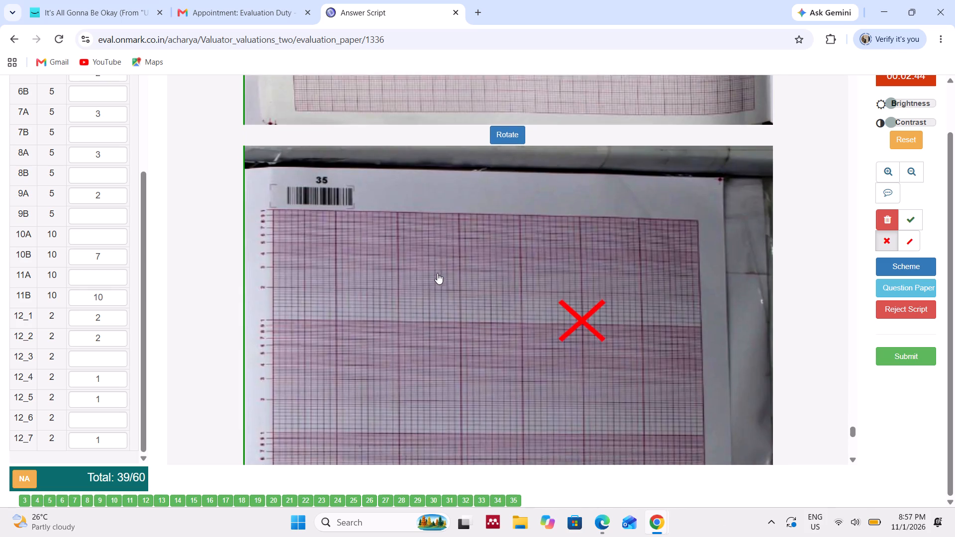
scroll(437, 273, down, 9)
Enter 0 marks for each of the unattempted questions 6B, 7B, 8B, 9B and 10A.
scroll(94, 182, up, 6)
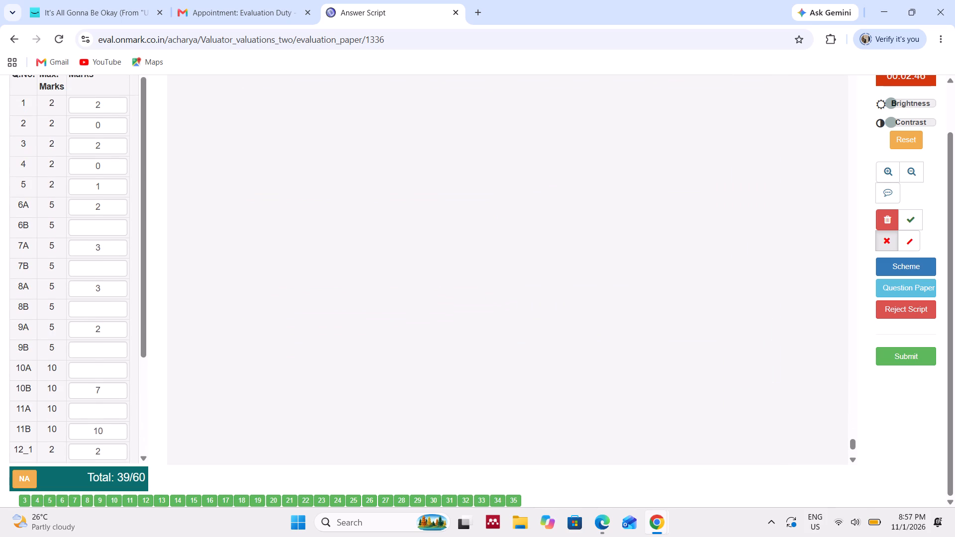
click(100, 224)
key(0)
click(98, 266)
key(0)
click(90, 313)
key(0)
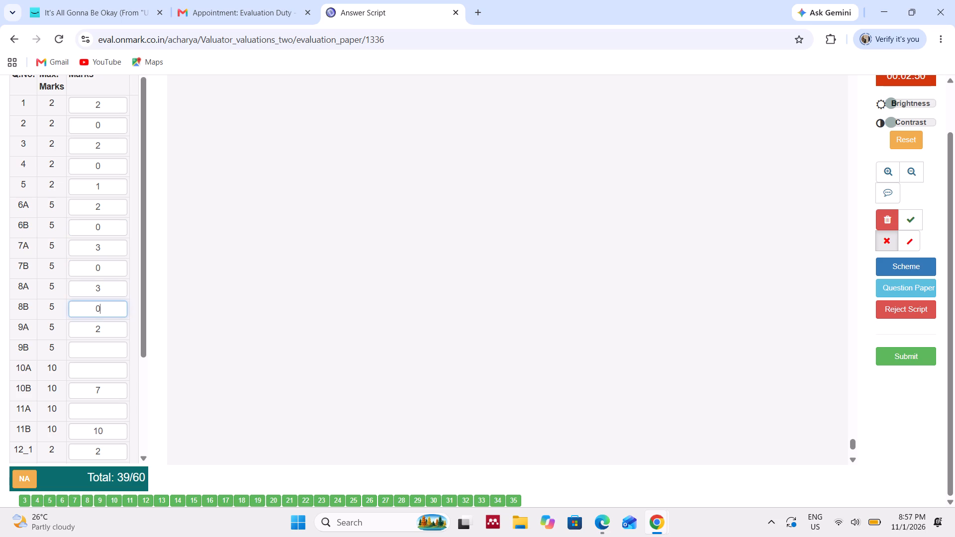
click(88, 345)
key(0)
click(81, 371)
key(0)
Enter 0 marks for each of the unattempted questions 11A, 12_3 and 12_6.
scroll(82, 370, down, 4)
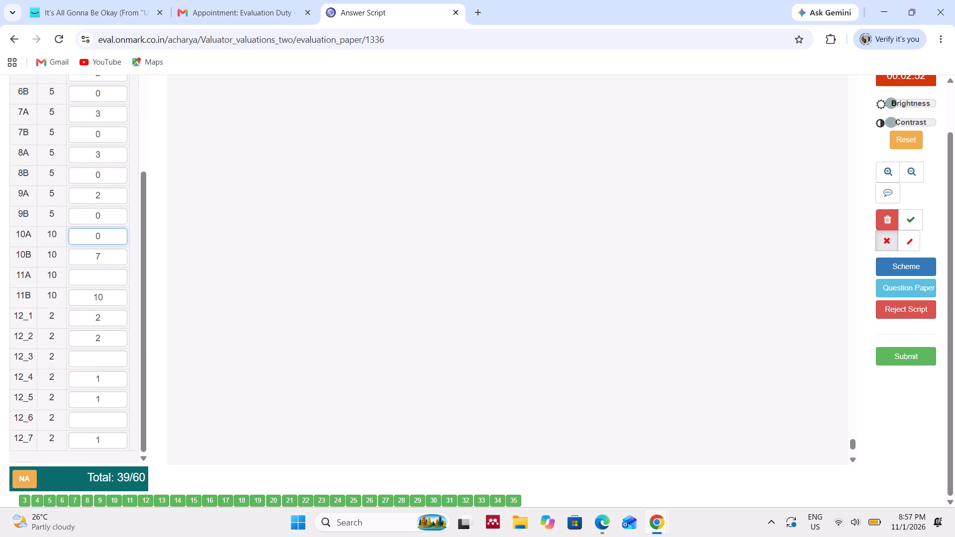
click(100, 275)
key(0)
click(90, 365)
key(0)
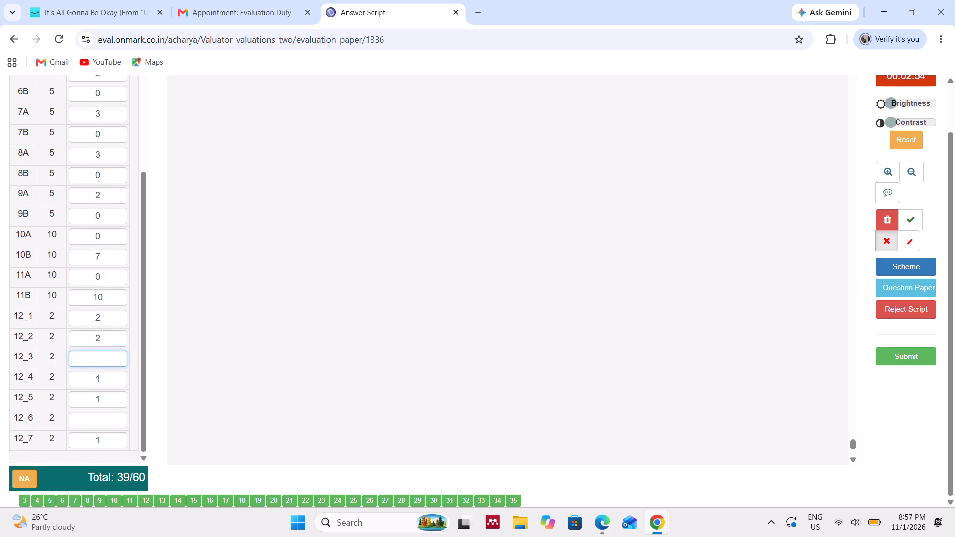
click(87, 417)
key(0)
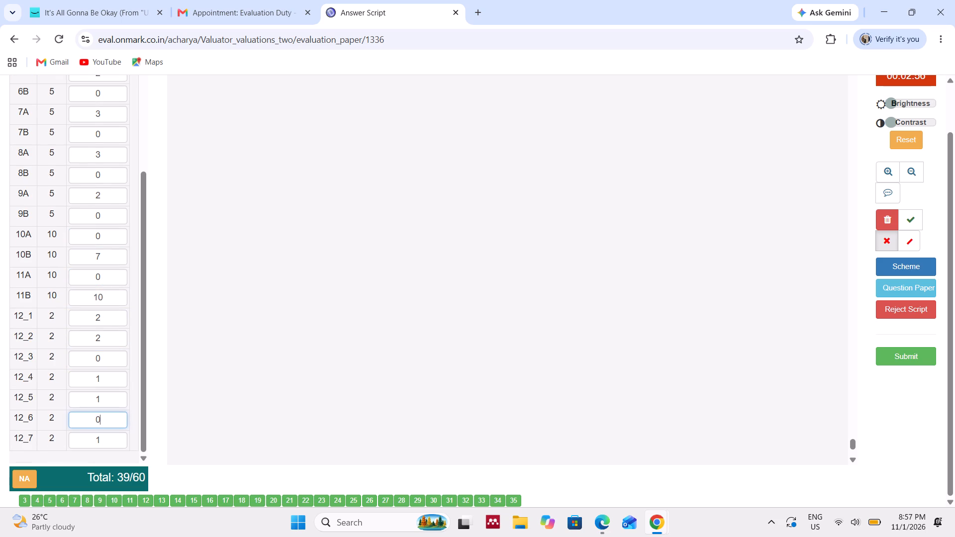
Submit the evaluated script and confirm the submission.
click(900, 357)
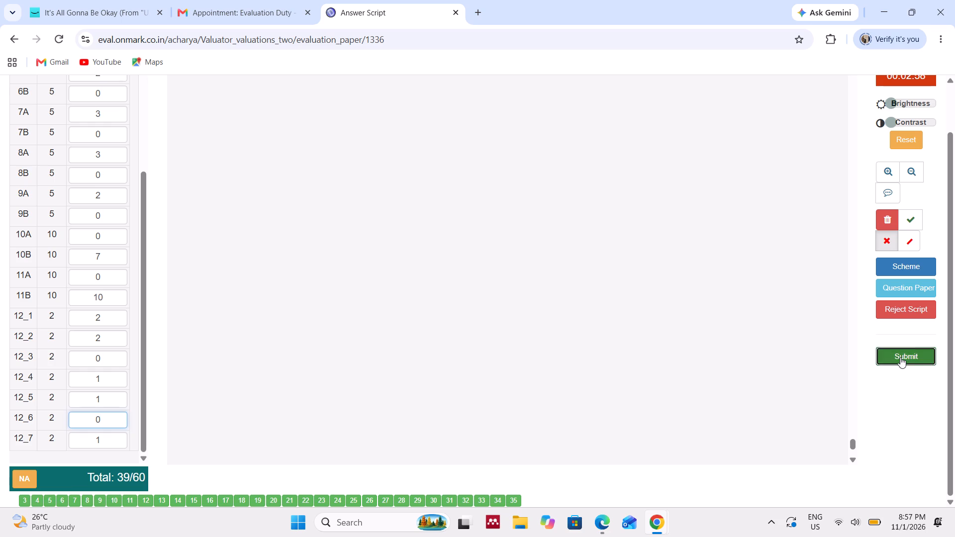
click(577, 165)
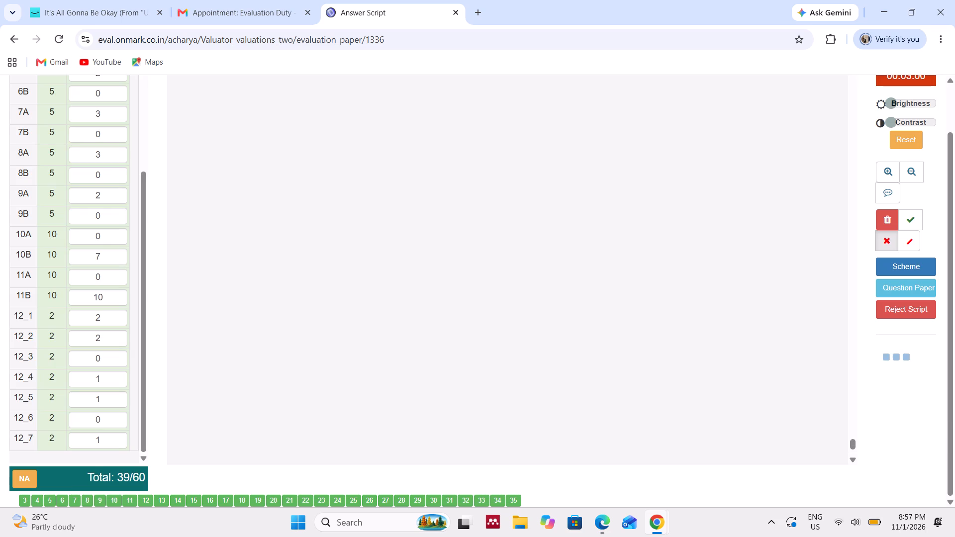
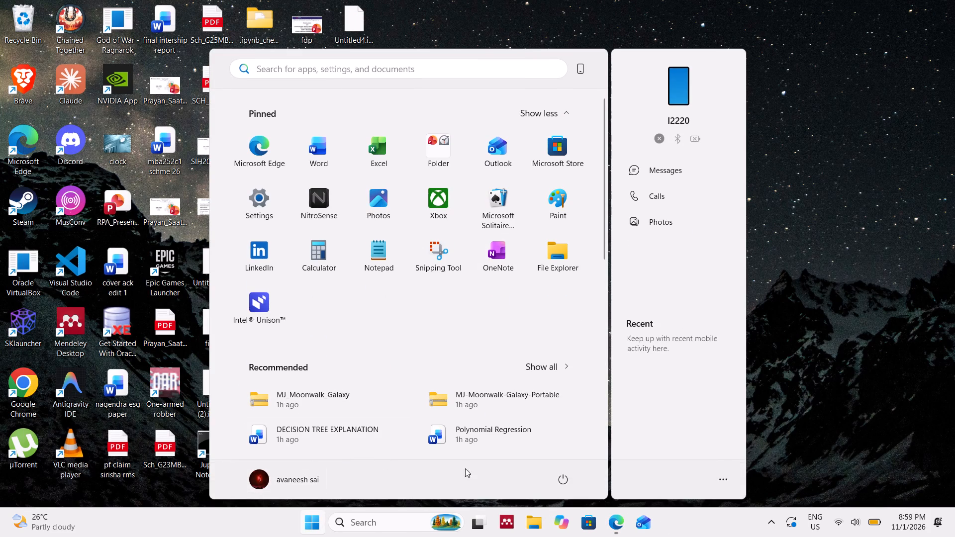
Bring up the computer's power options.
click(563, 480)
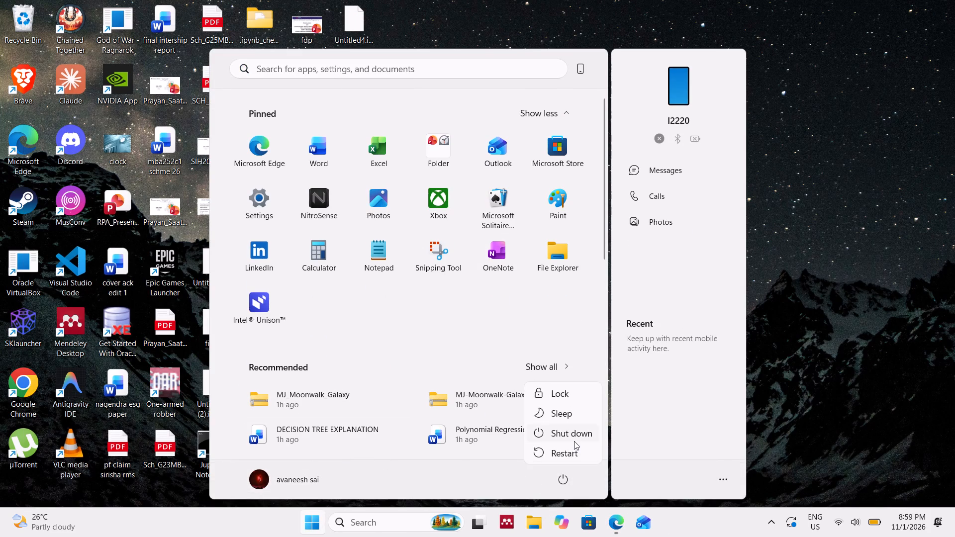